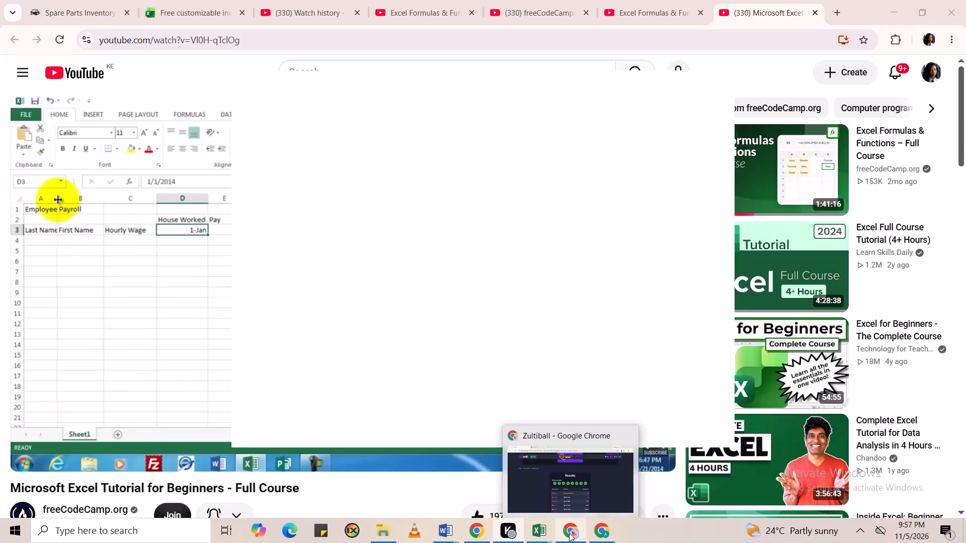
Switch to the Chrome window with the YouTube video "Microsoft Excel Tutorial for Beginners - Full Course".
click(504, 532)
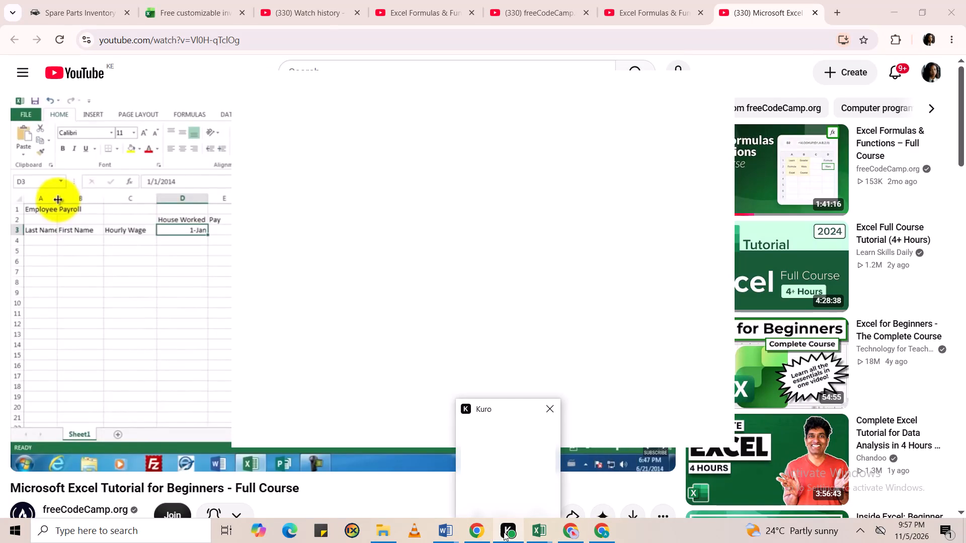
click(504, 532)
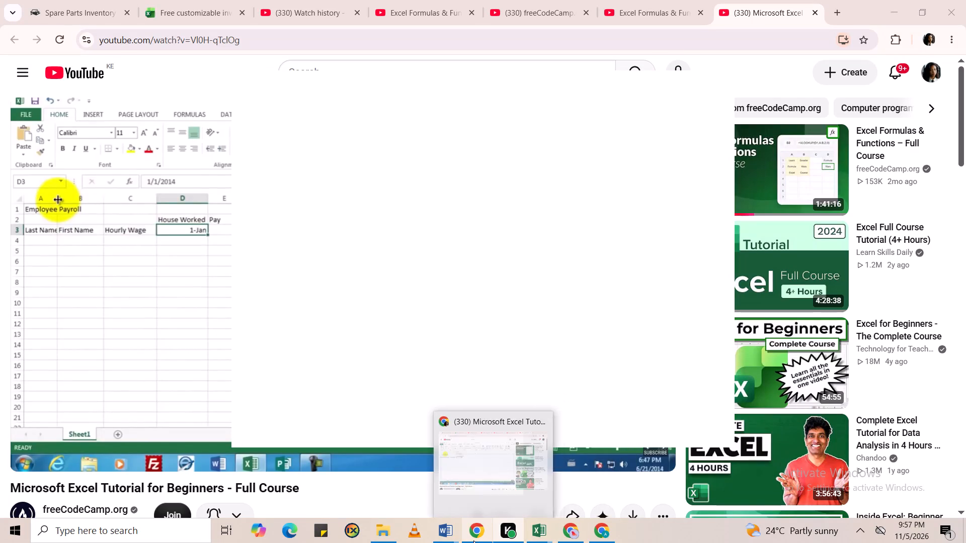
click(476, 536)
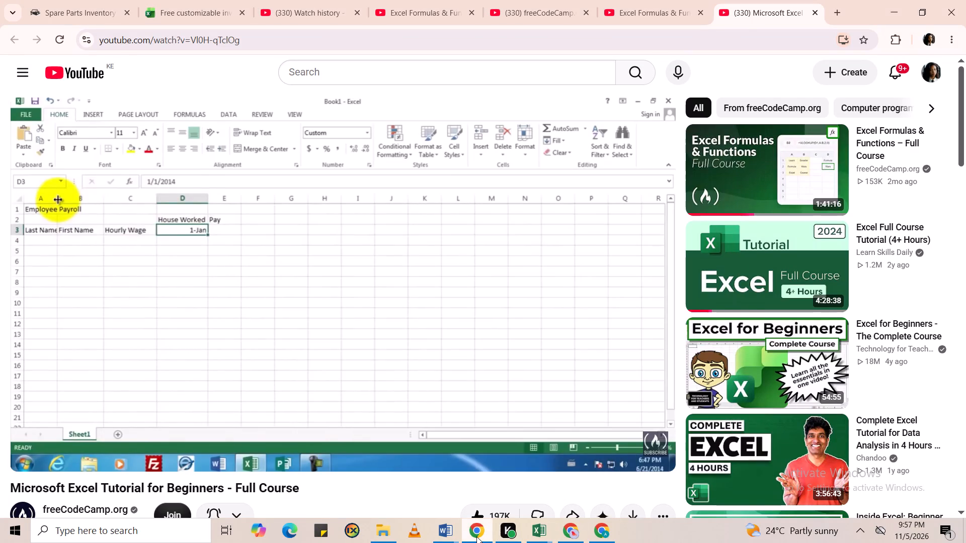
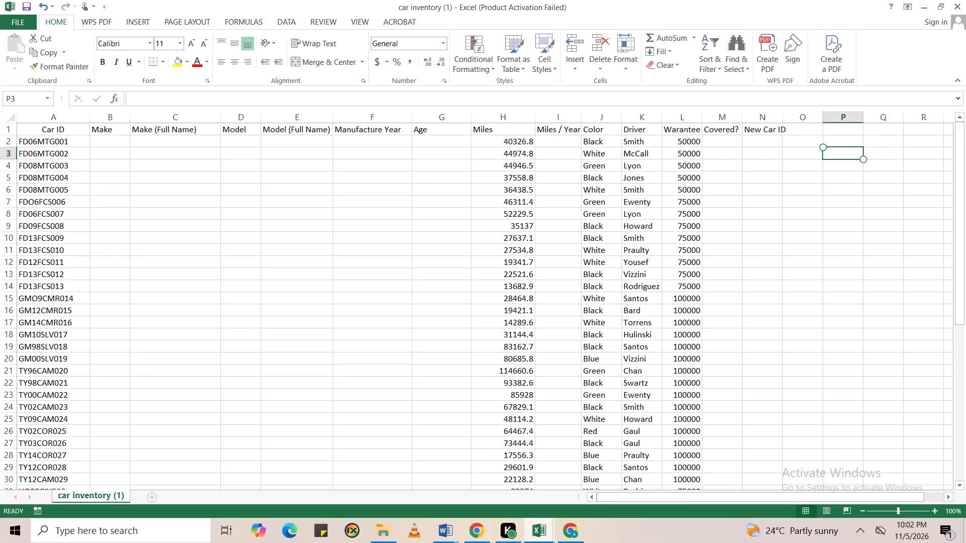
Enter FD as the Make of car FD06MTG001 in cell B2.
click(104, 140)
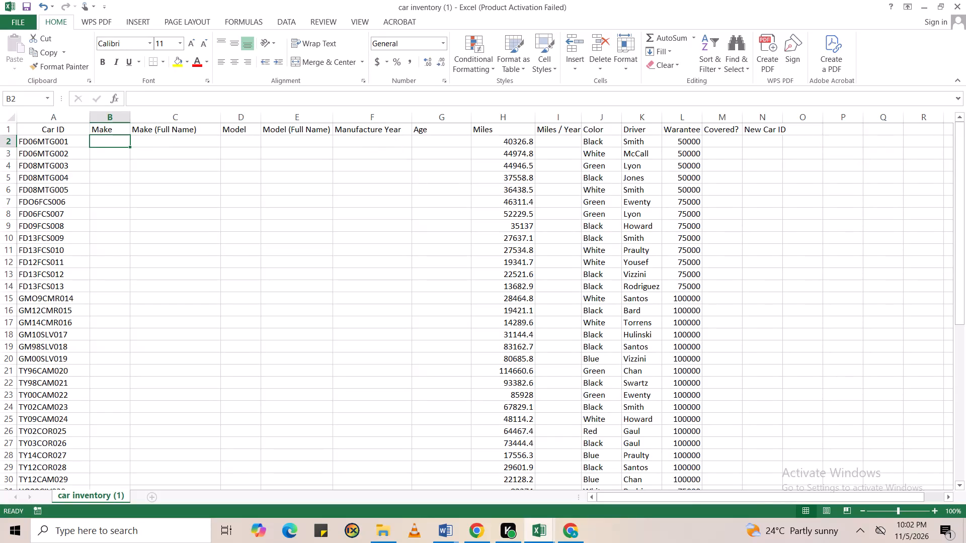
text(FD)
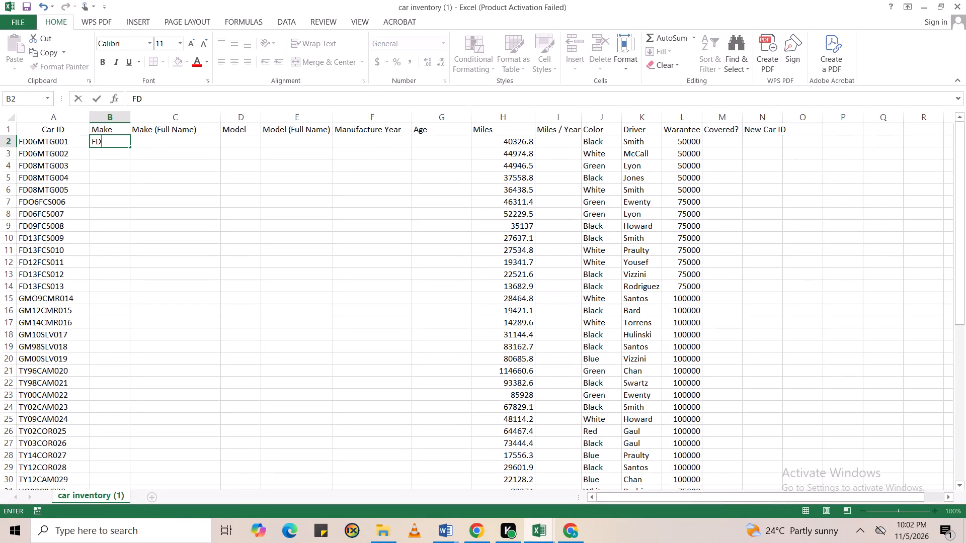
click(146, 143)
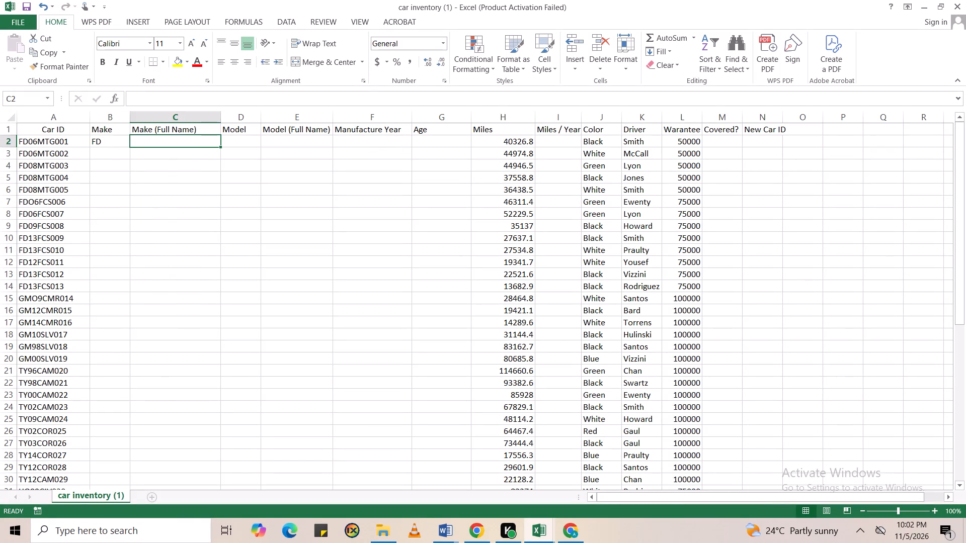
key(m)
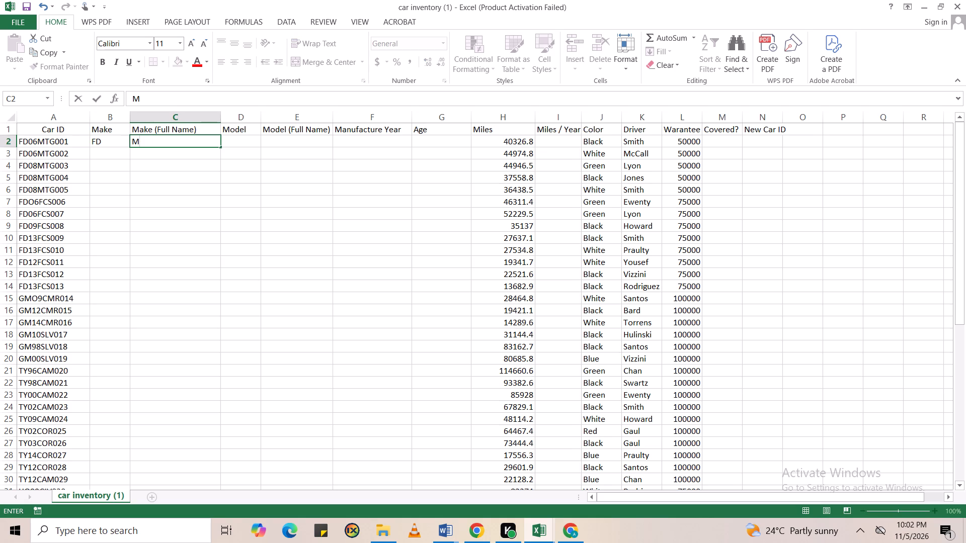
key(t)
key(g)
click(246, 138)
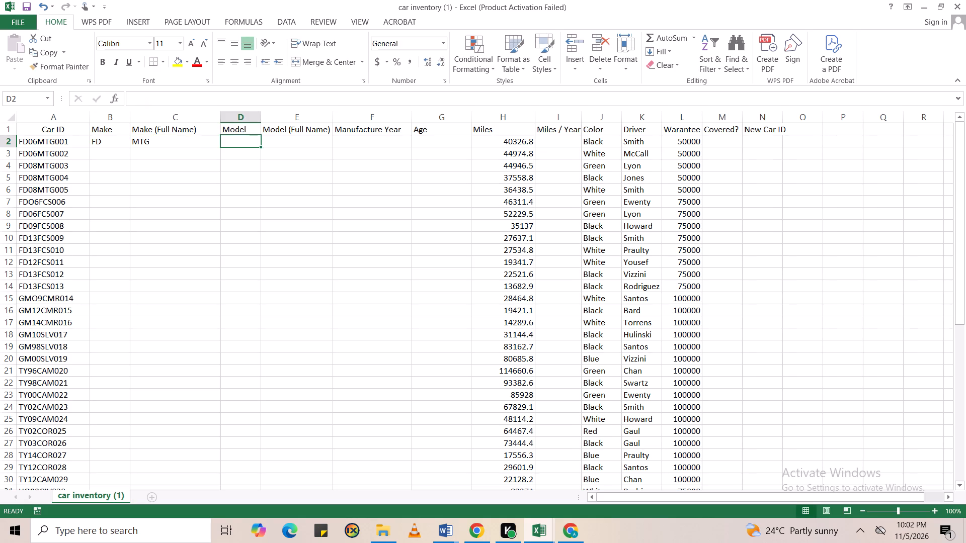
click(155, 145)
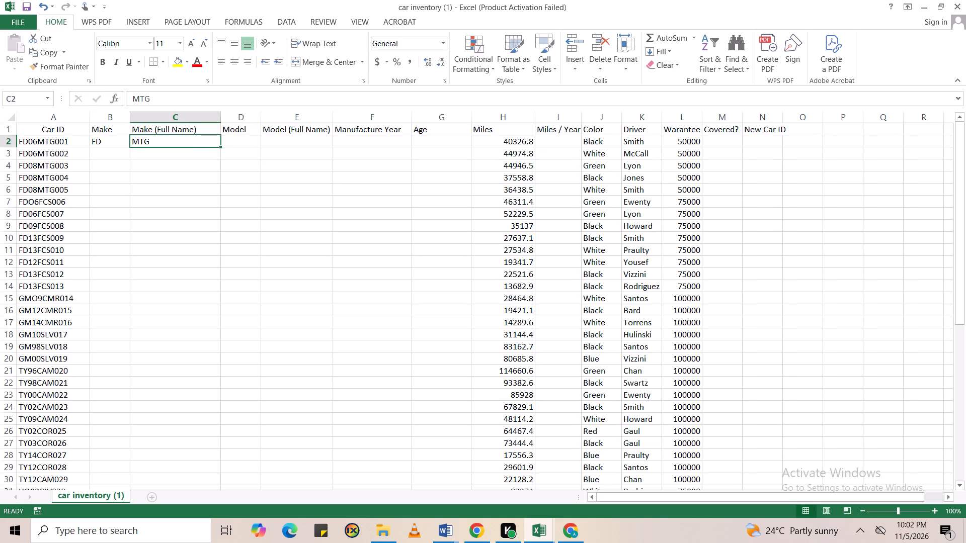
click(155, 143)
key(BackSpace)
text(FOR)
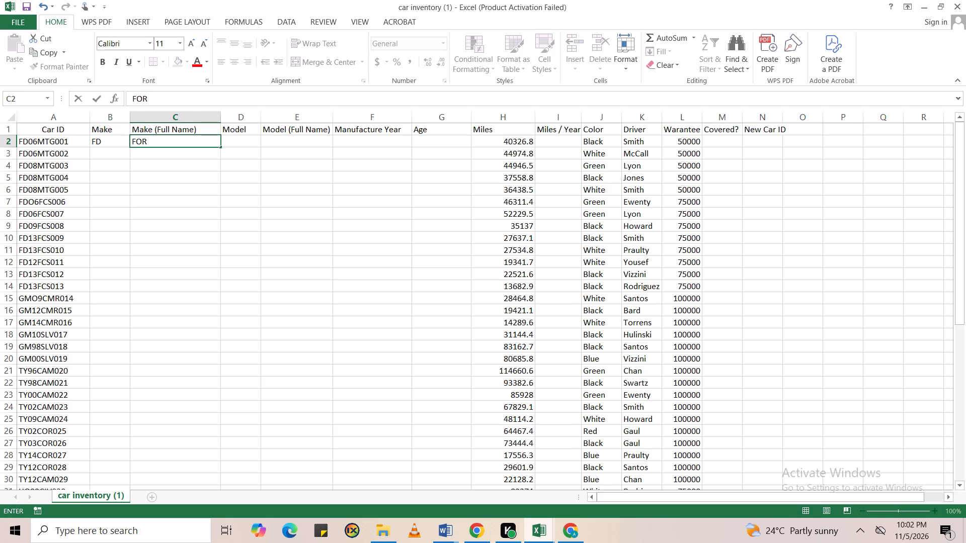
key(d)
key(Right)
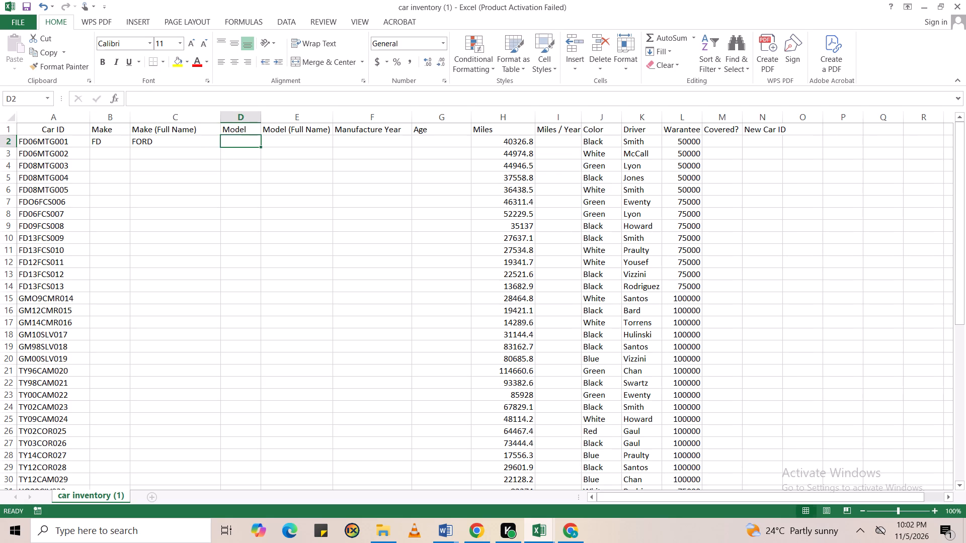
Enter MTG as the Model of car FD06MTG001 in cell D2.
text(MTF)
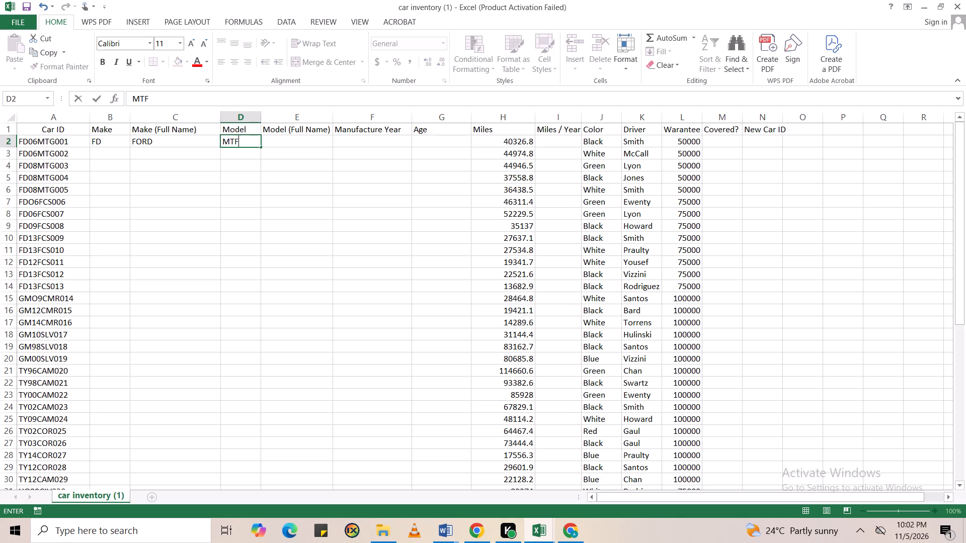
key(BackSpace)
key(g)
key(Right)
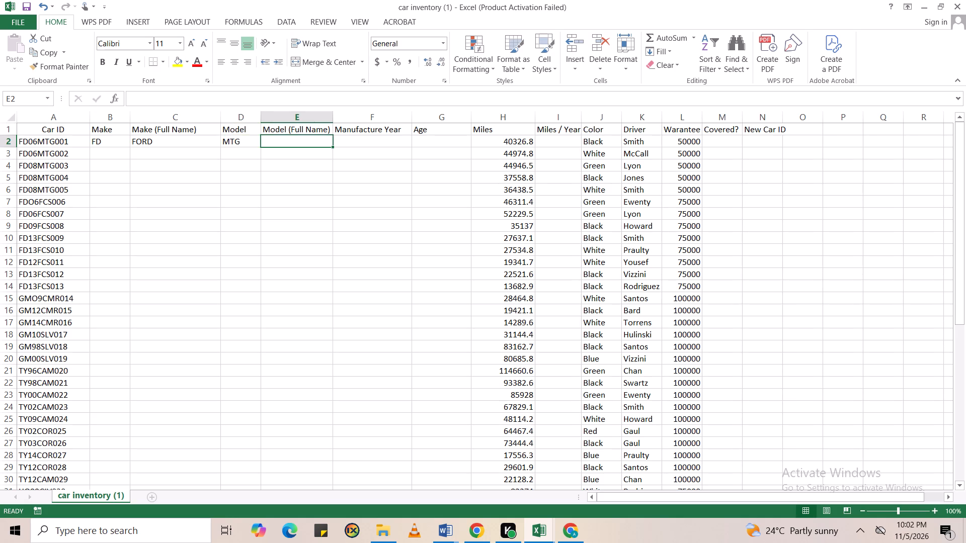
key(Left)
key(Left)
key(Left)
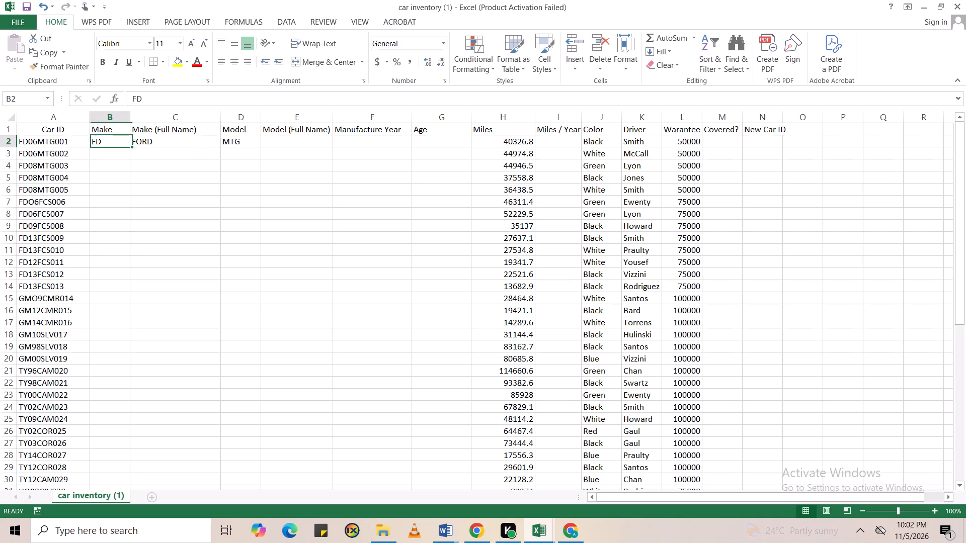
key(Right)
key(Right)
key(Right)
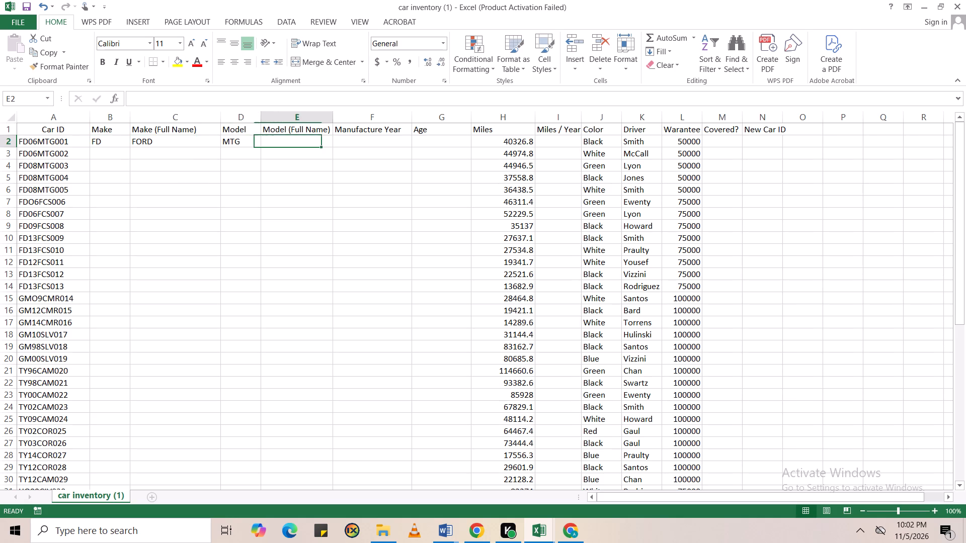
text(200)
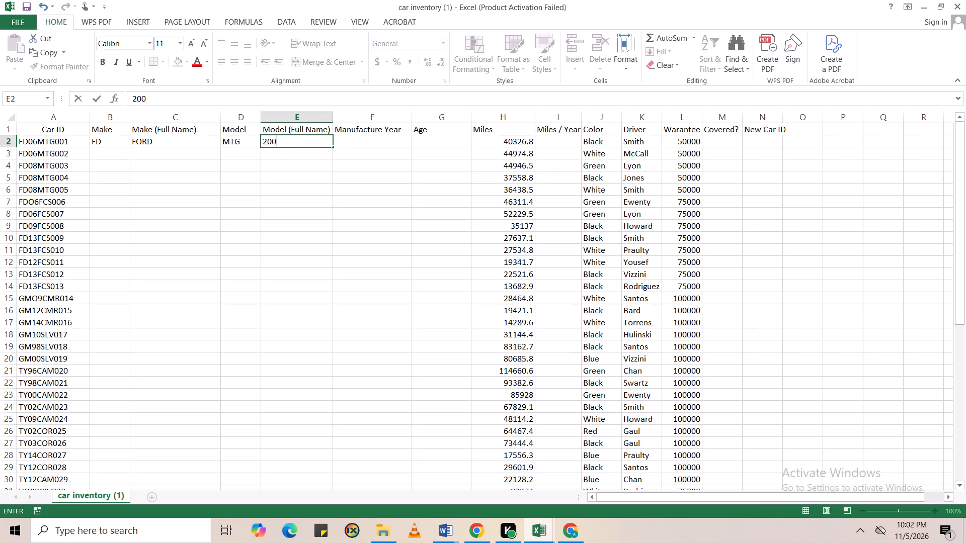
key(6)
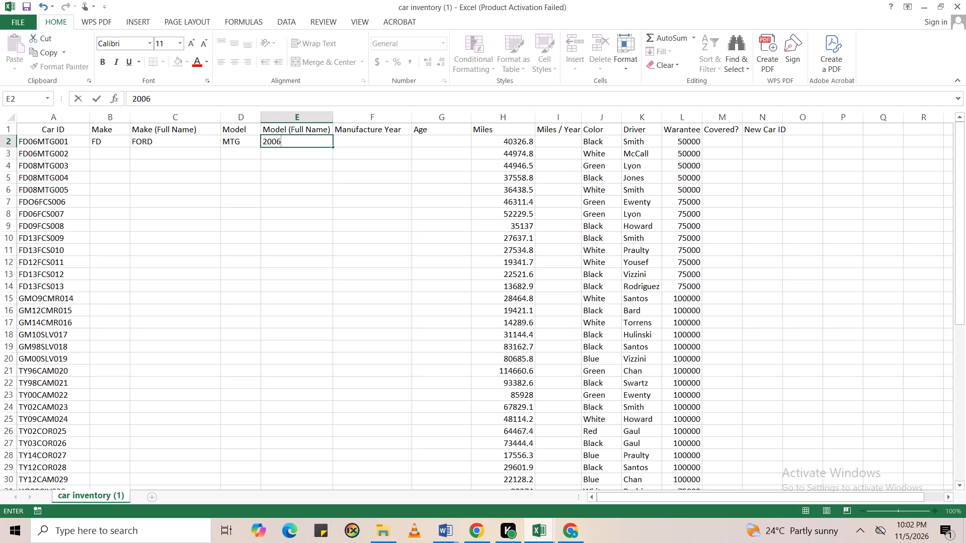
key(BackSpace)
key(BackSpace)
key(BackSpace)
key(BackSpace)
Enter the Manufacture Year of the first three cars in F2 to F4 as 2006, 2006 and 2008.
key(Right)
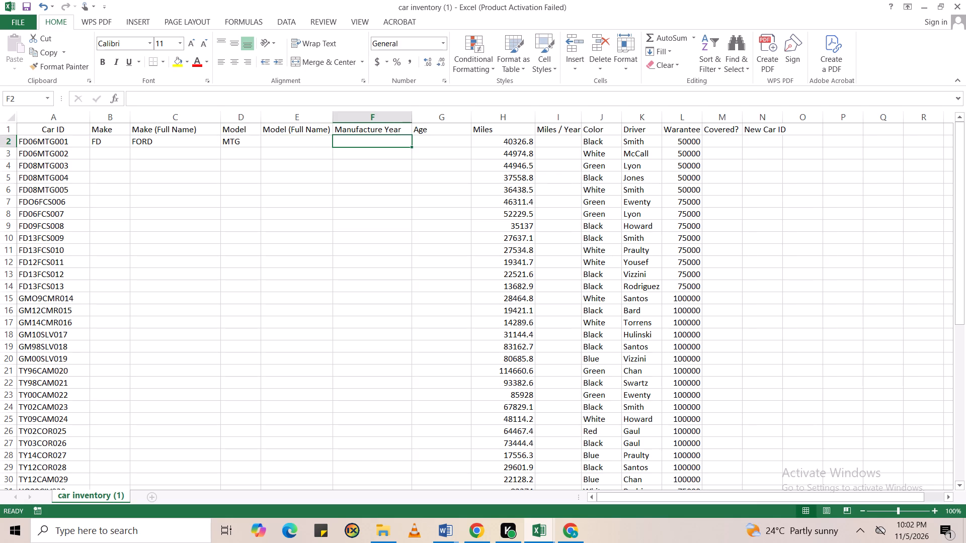
text(2006)
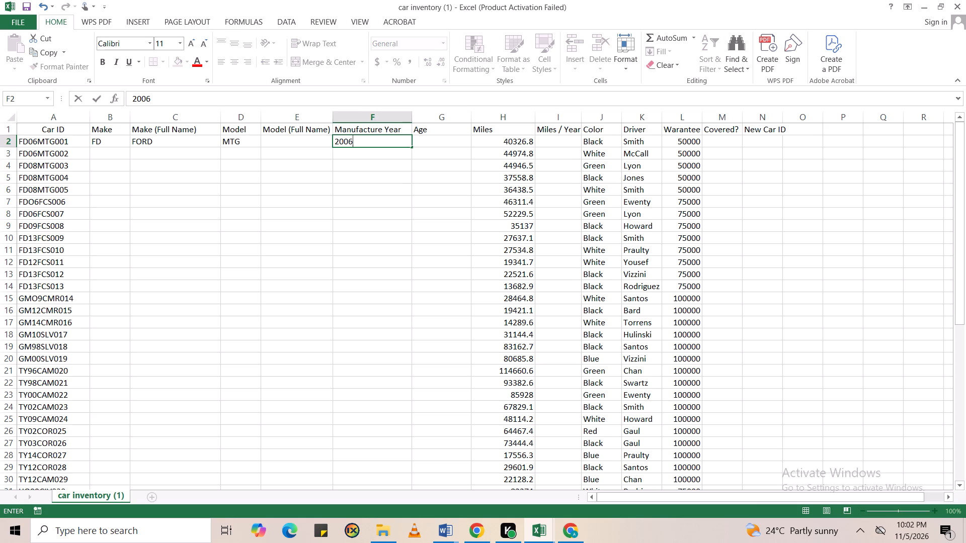
key(Down)
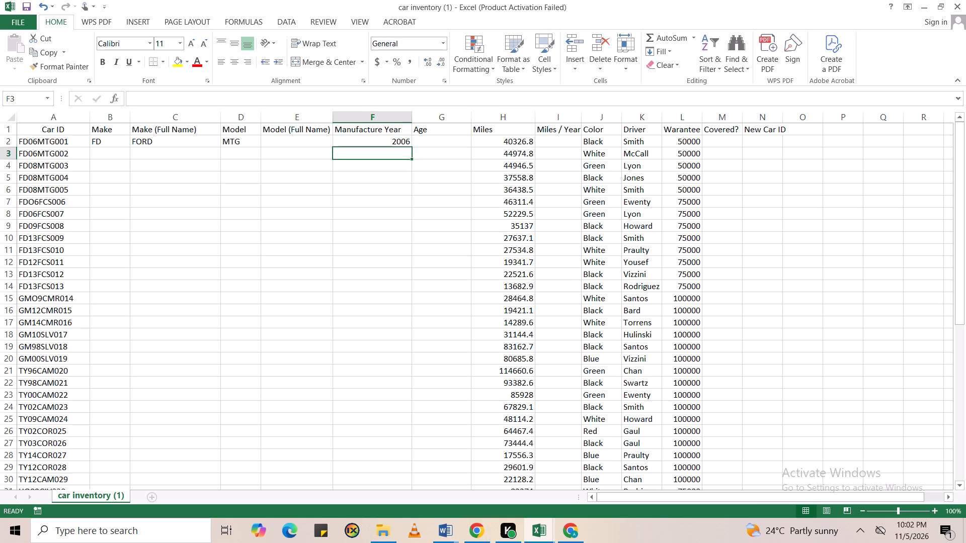
key(2)
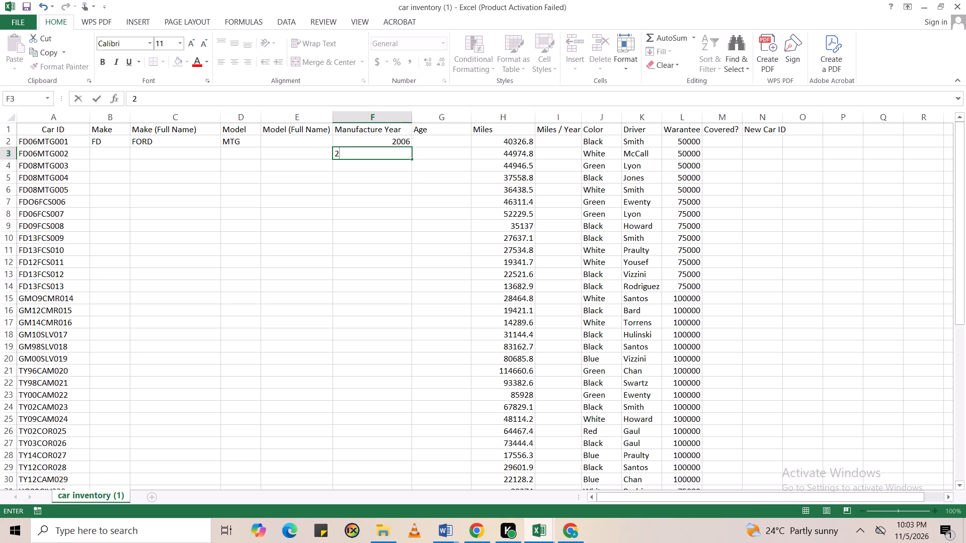
text(006)
click(374, 168)
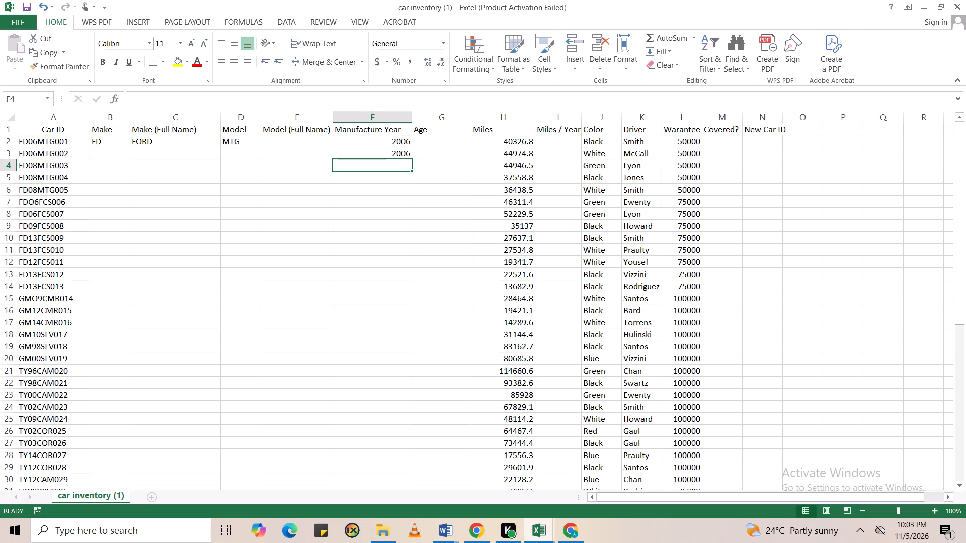
text(200)
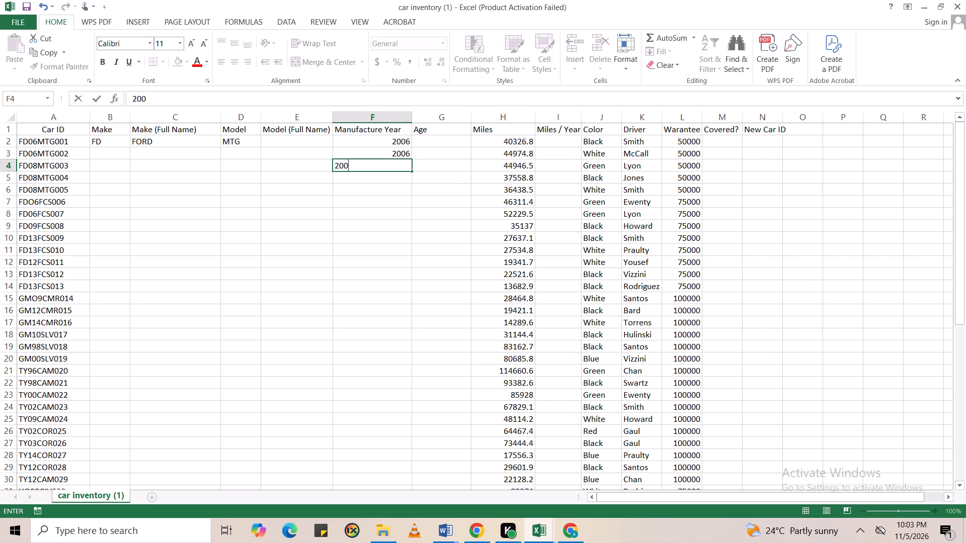
key(8)
click(236, 166)
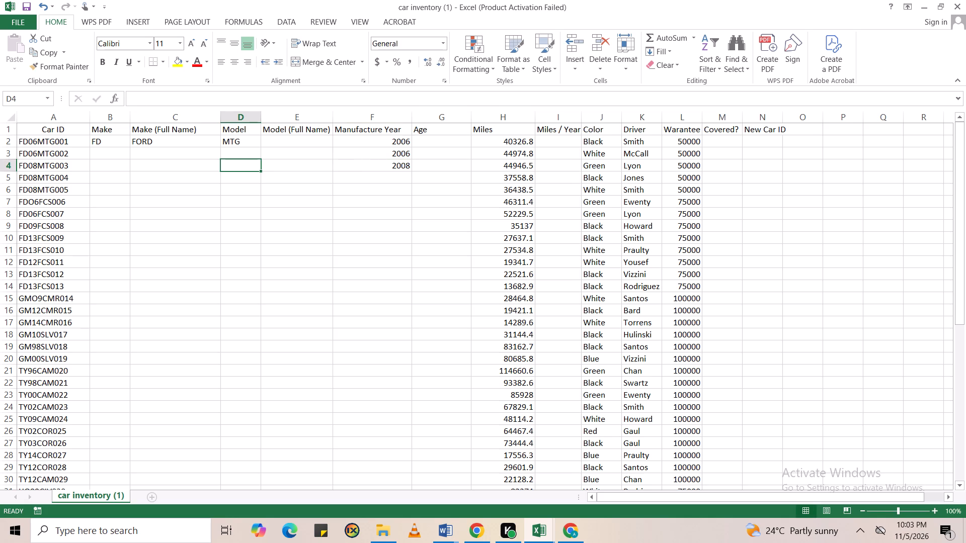
Enter MTG as the Model of cars FD06MTG002 through FD08MTG005 in cells D3 to D6.
click(234, 149)
text(MT)
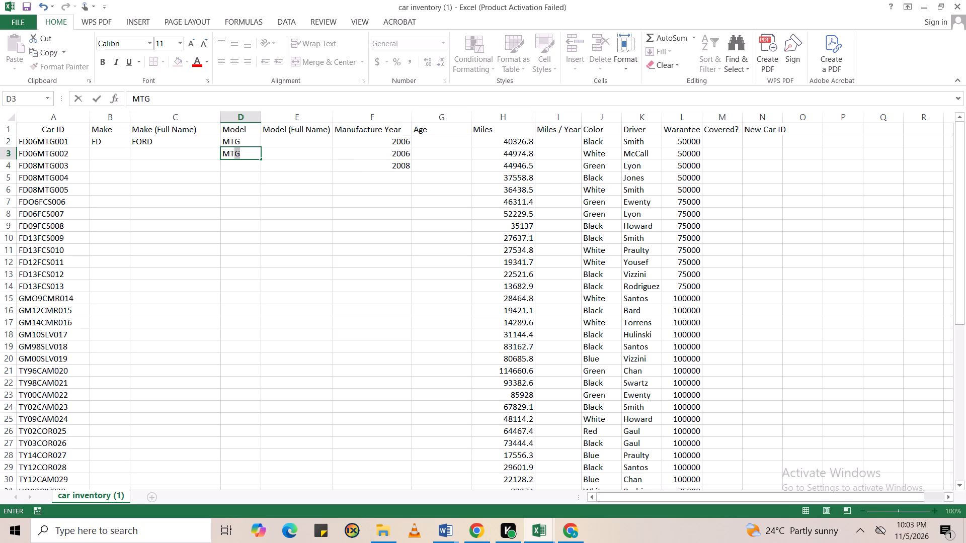
key(g)
key(Return)
text(MTG)
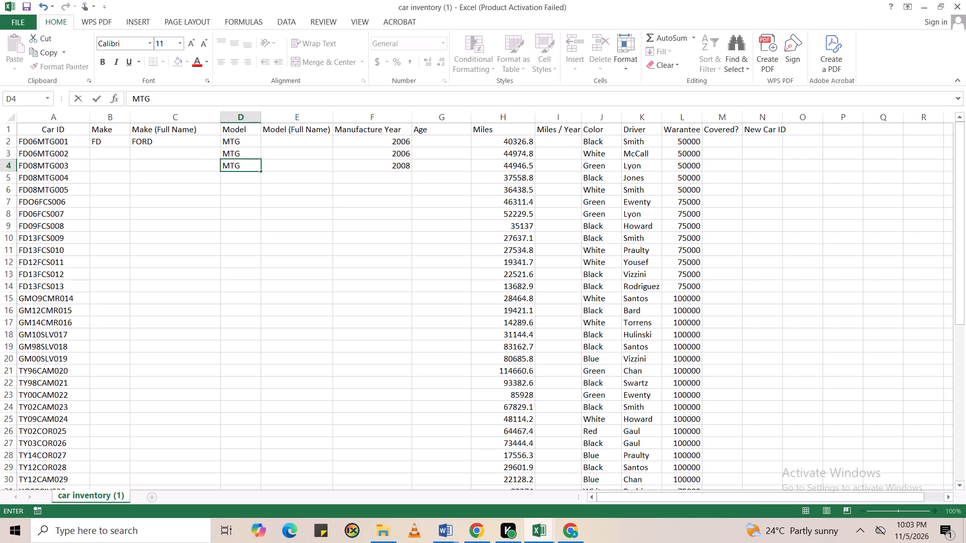
key(Return)
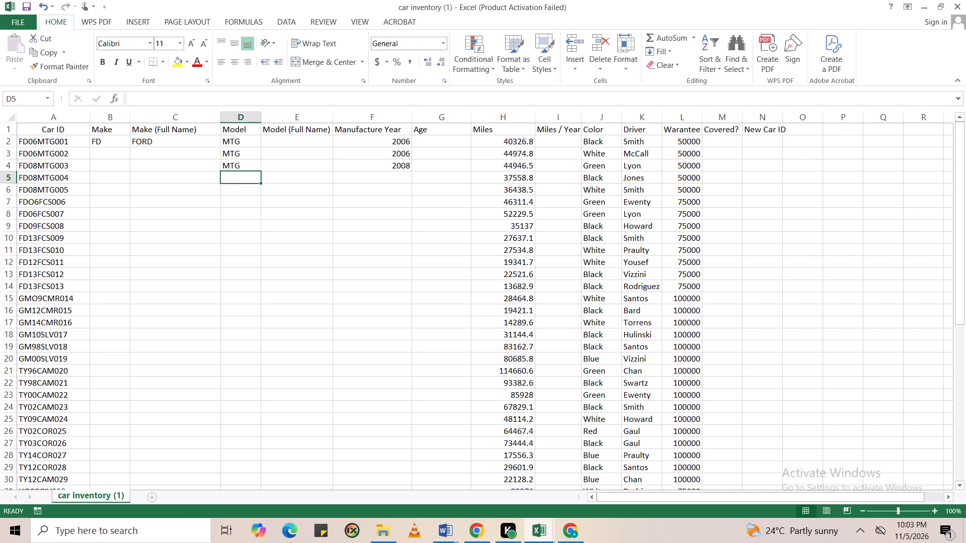
text(MTG)
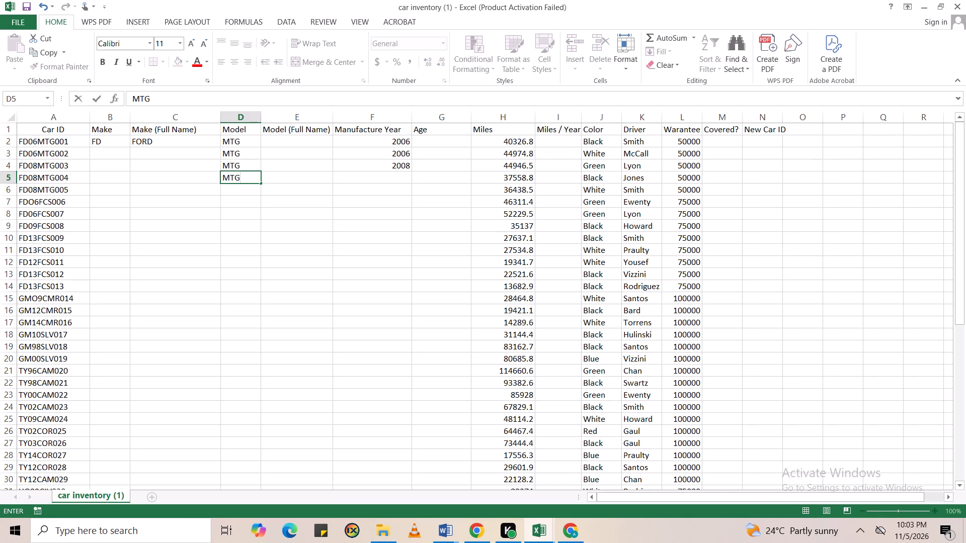
key(Return)
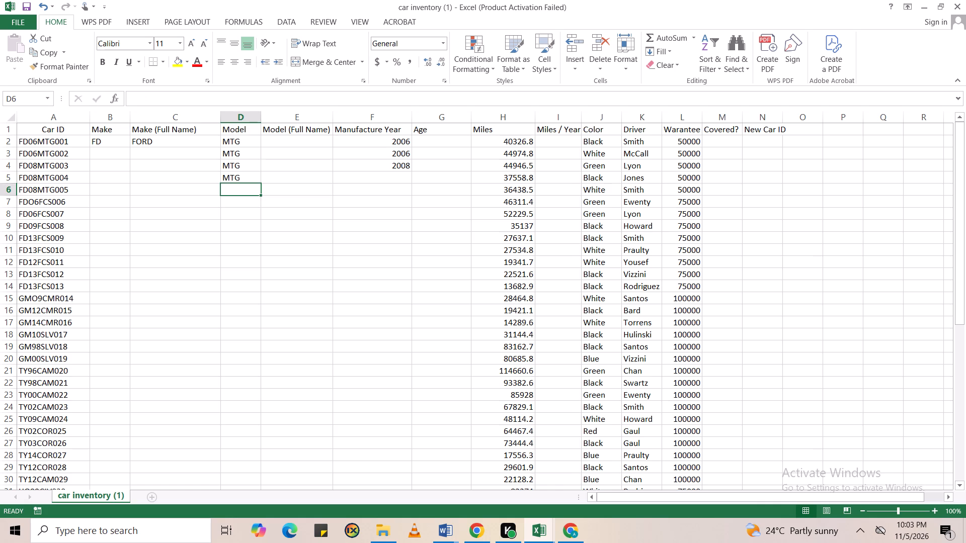
text(MT)
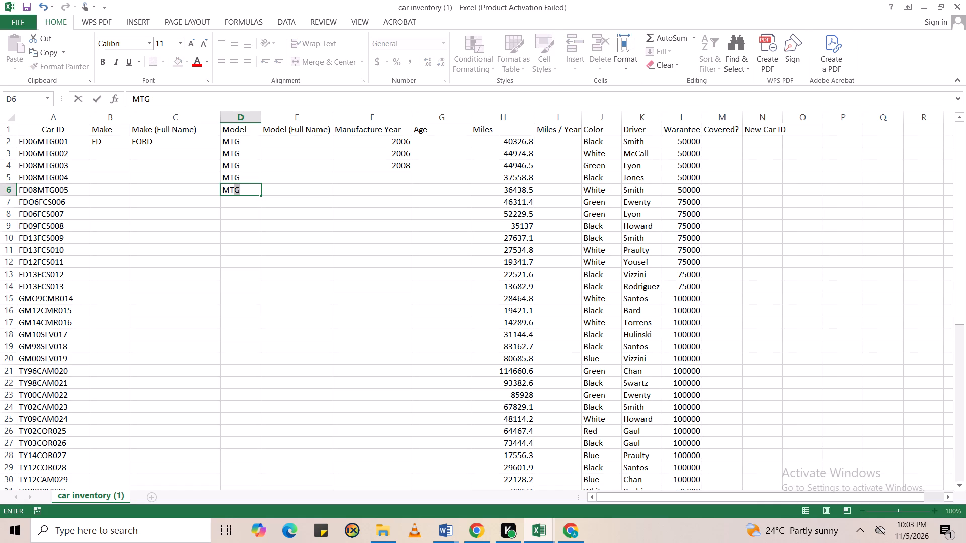
key(Return)
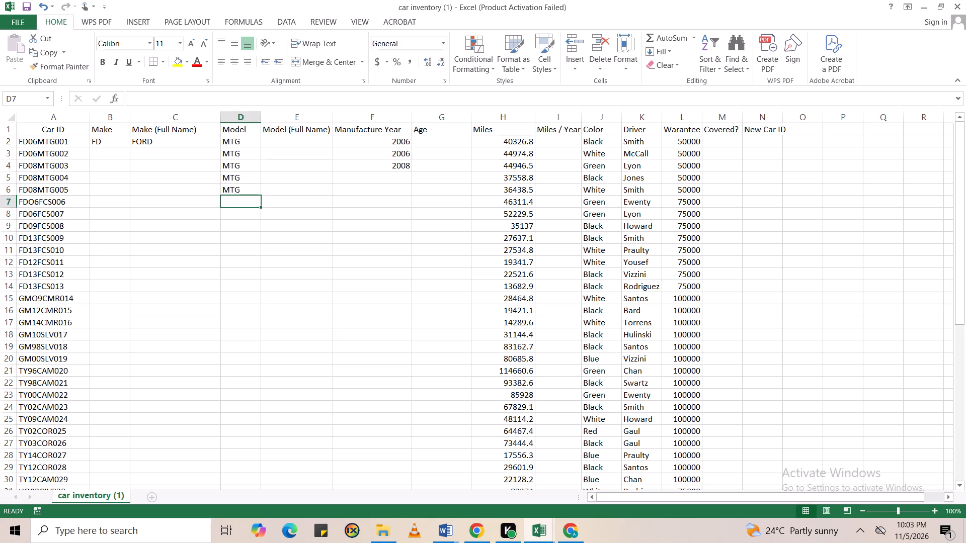
text(FCS)
key(Return)
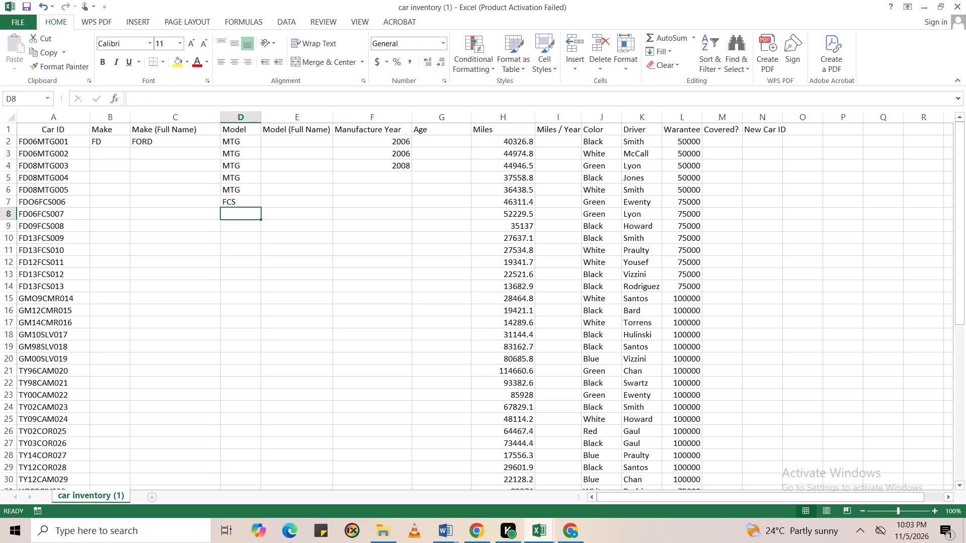
text(FCS)
key(Return)
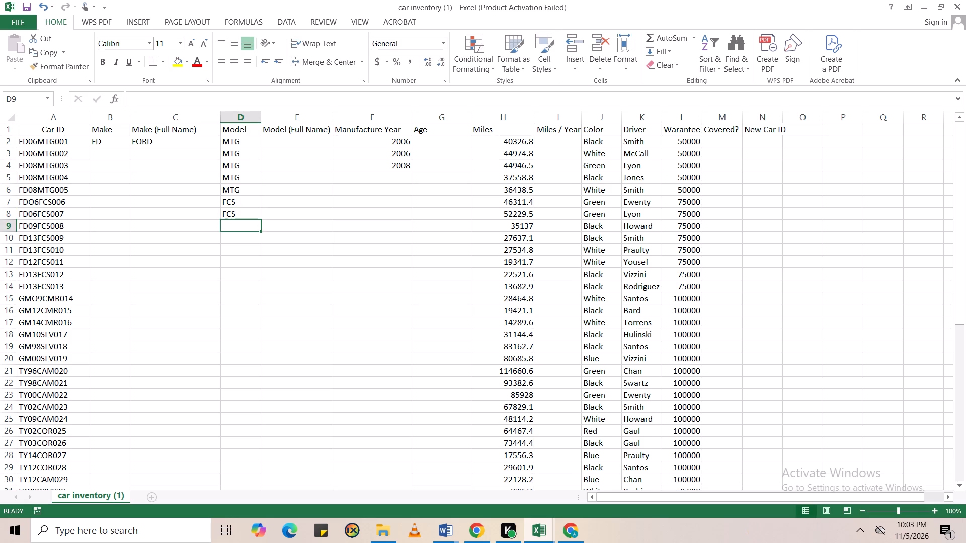
Enter FCS as the Model of cars FD09FCS008, FD13FCS009 and FD13FCS010 in cells D9 to D11.
text(FCS)
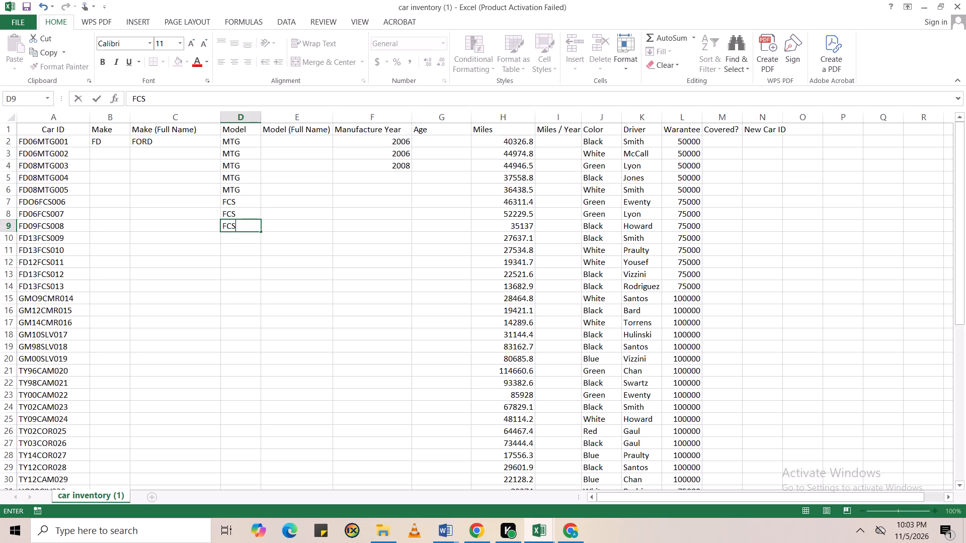
key(Return)
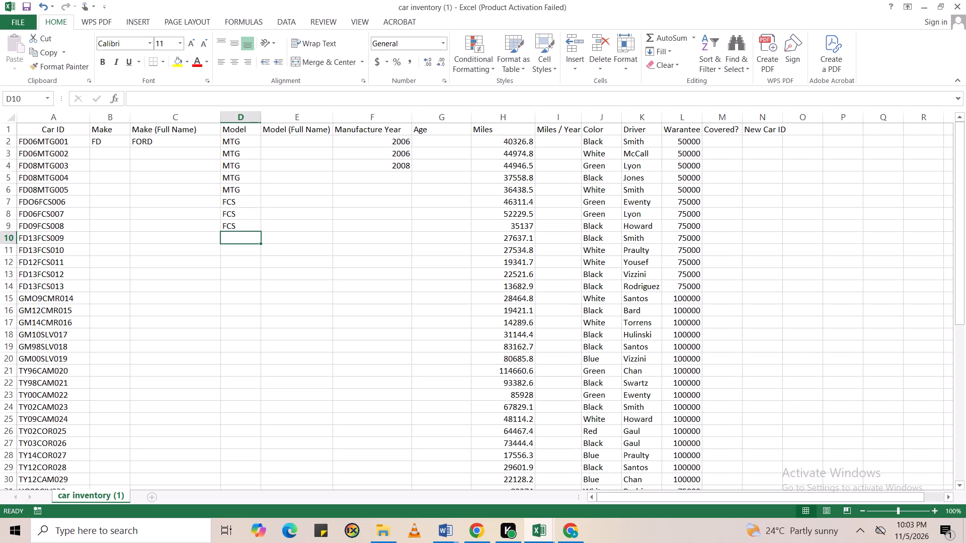
text(FCS)
key(Return)
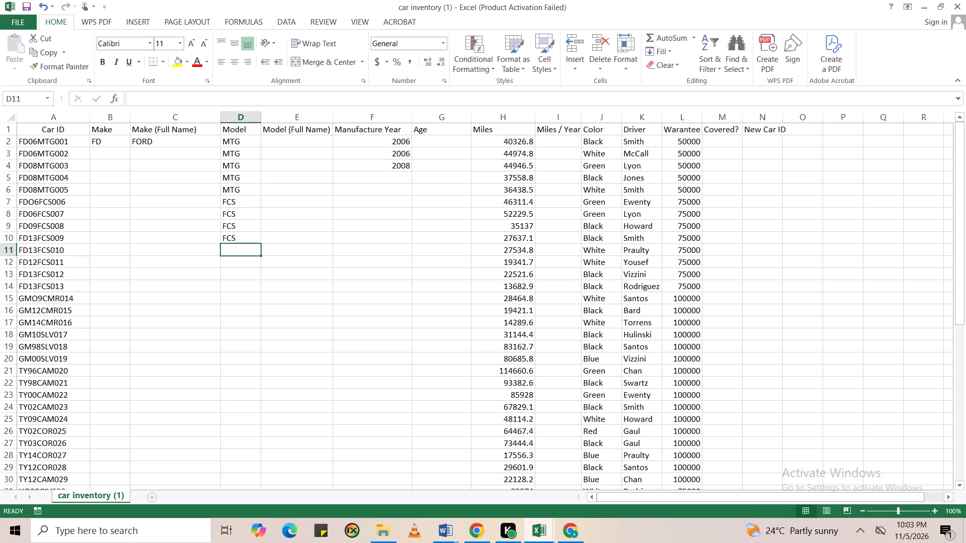
text(FCS)
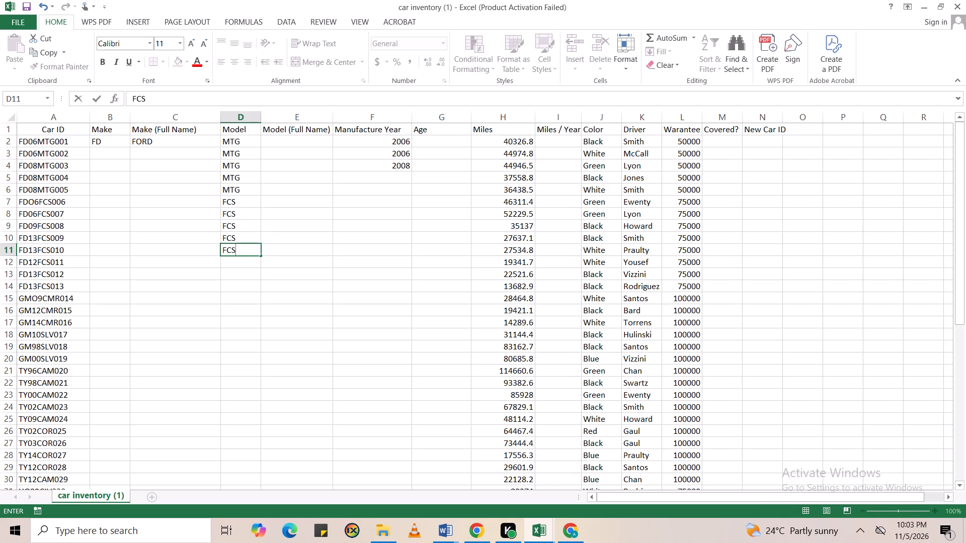
key(Return)
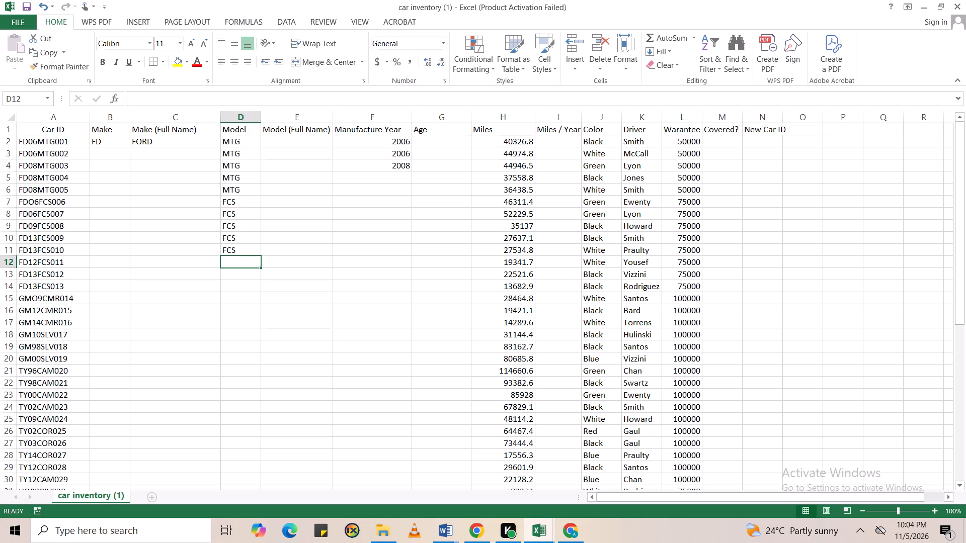
click(155, 154)
click(105, 155)
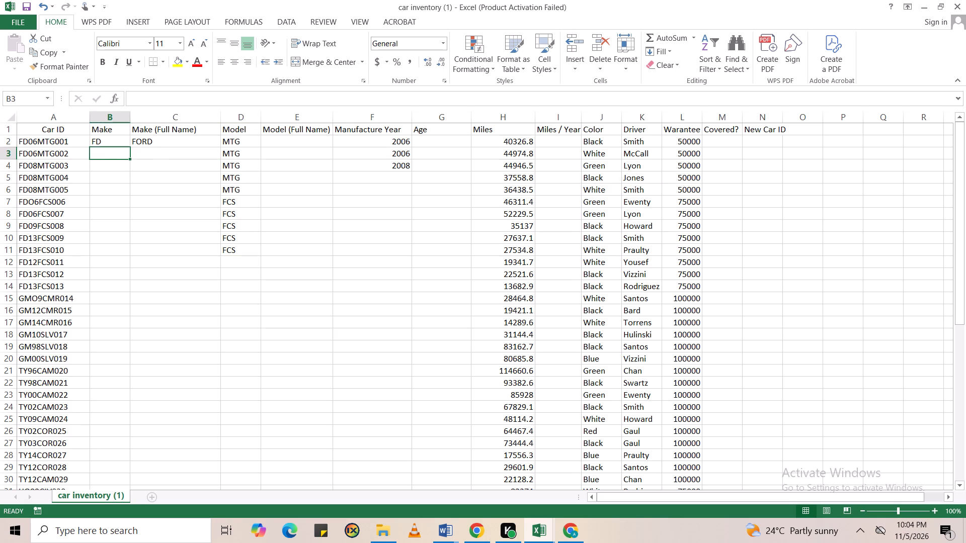
text(FD)
key(Return)
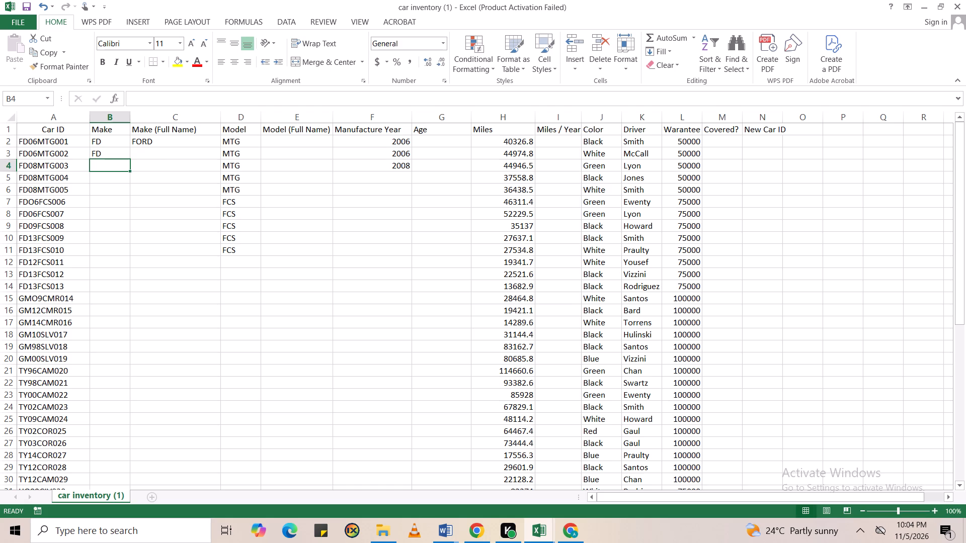
key(f)
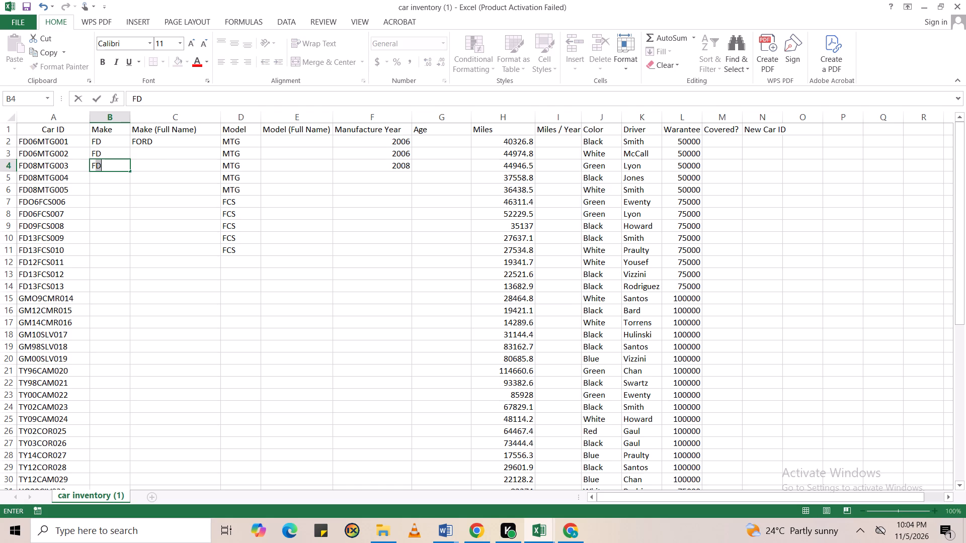
key(d)
key(Return)
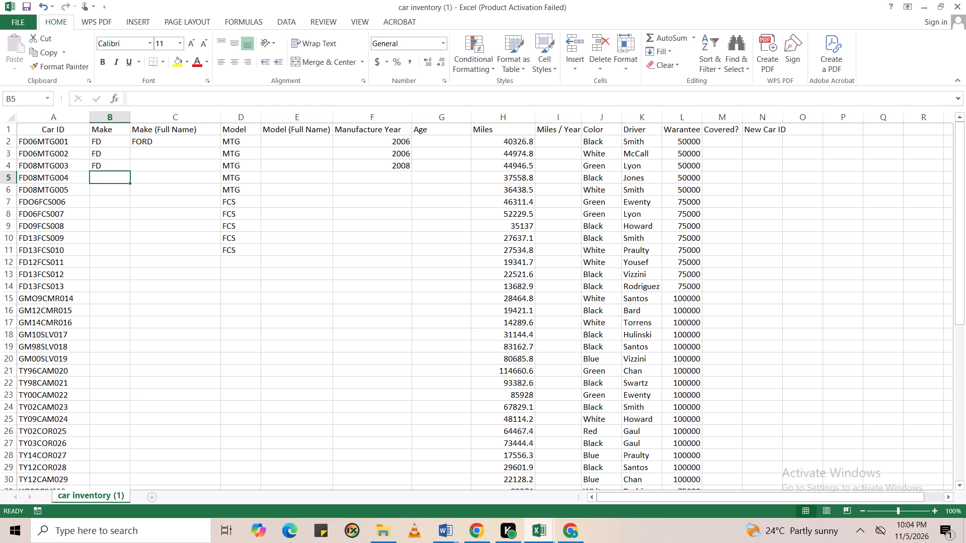
key(f)
key(d)
key(Return)
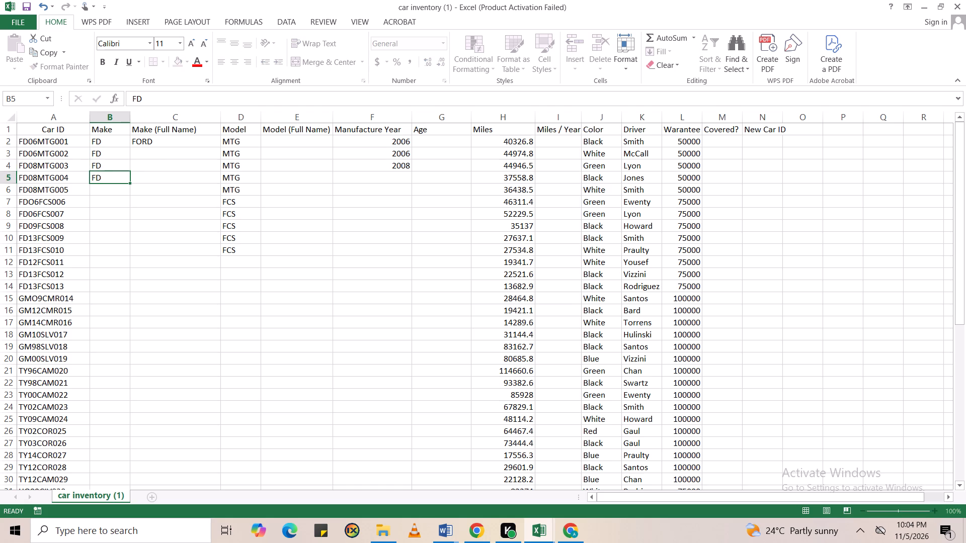
text(FD)
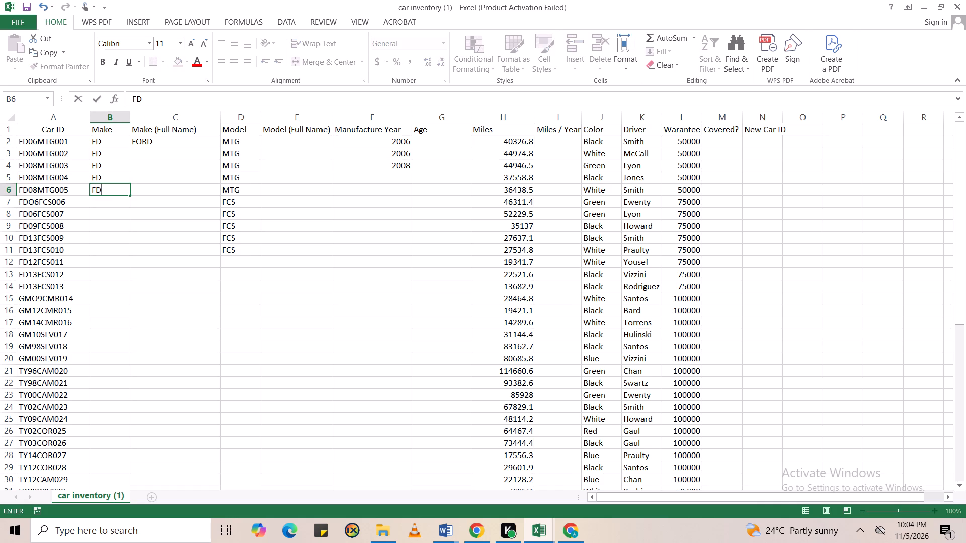
key(Return)
text(FD)
key(Return)
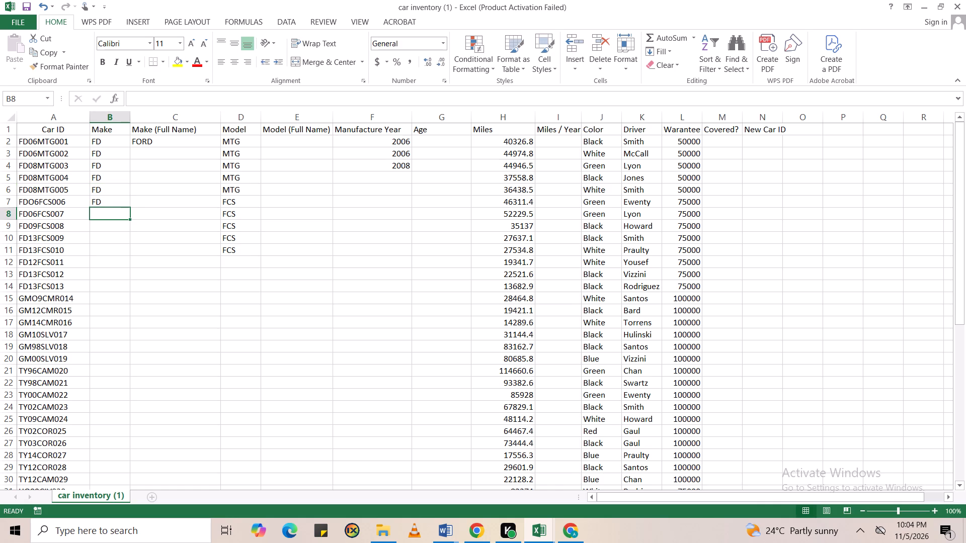
Enter FD as the Make of cars FD06FCS007 through FD13FCS013 in cells B8 to B14.
text(FD)
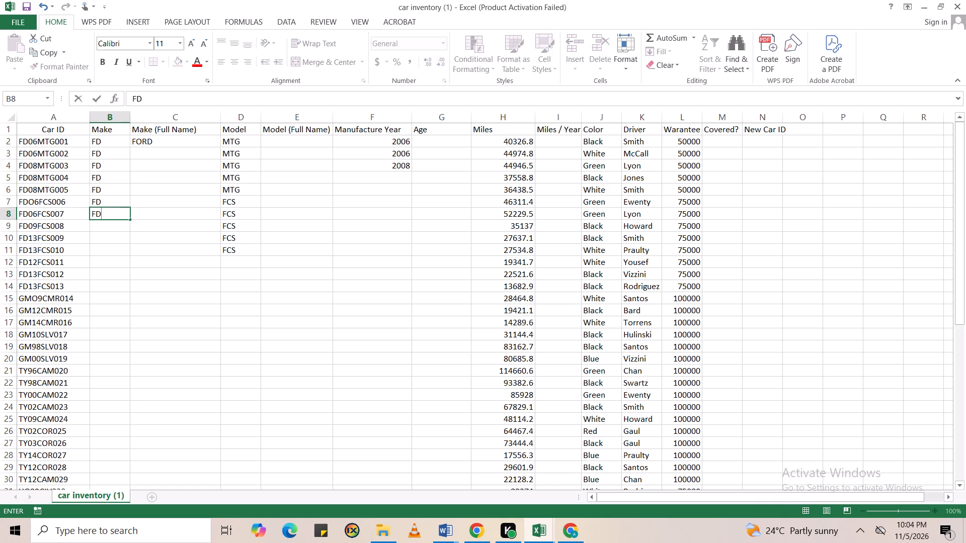
key(Return)
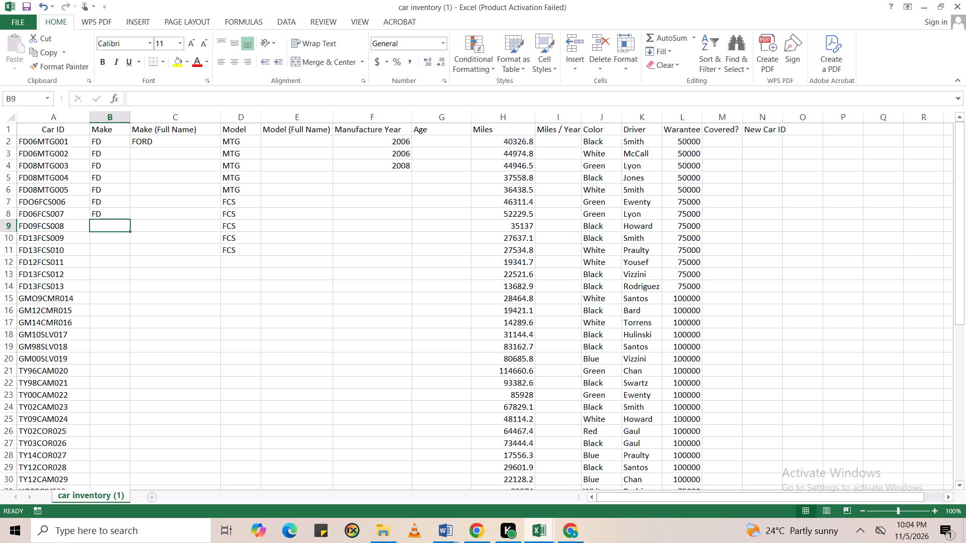
text(FD)
key(Return)
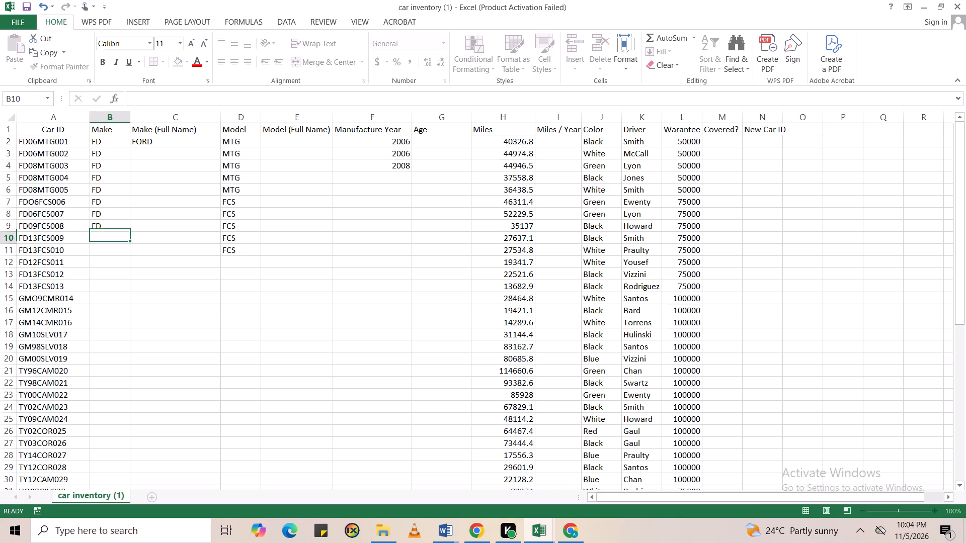
text(FD)
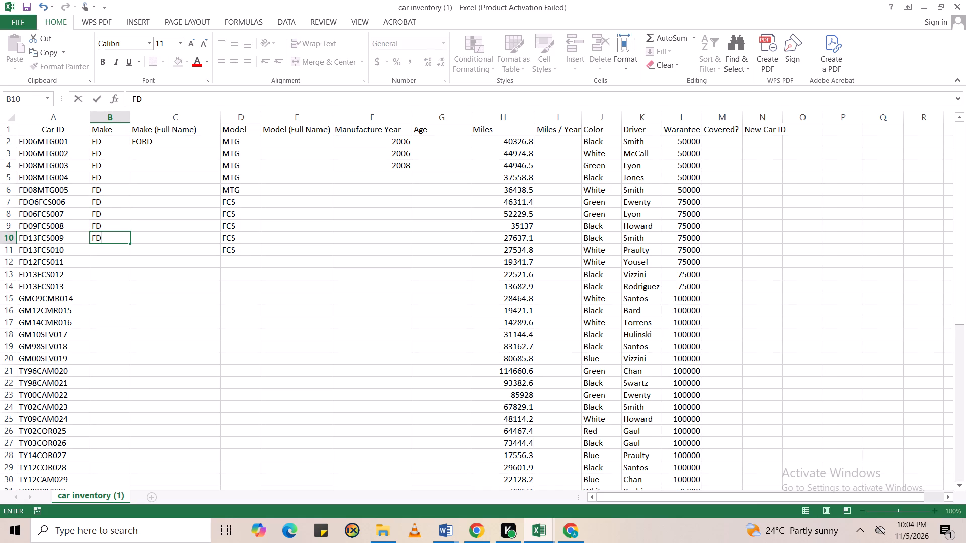
key(Return)
text(FD)
key(Return)
text(FD)
key(Return)
key(f)
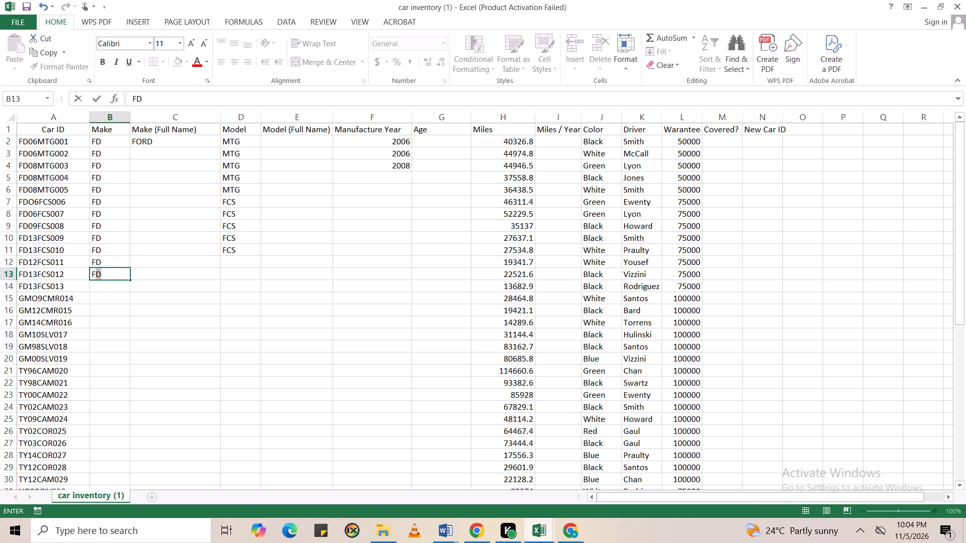
key(Return)
text(FD)
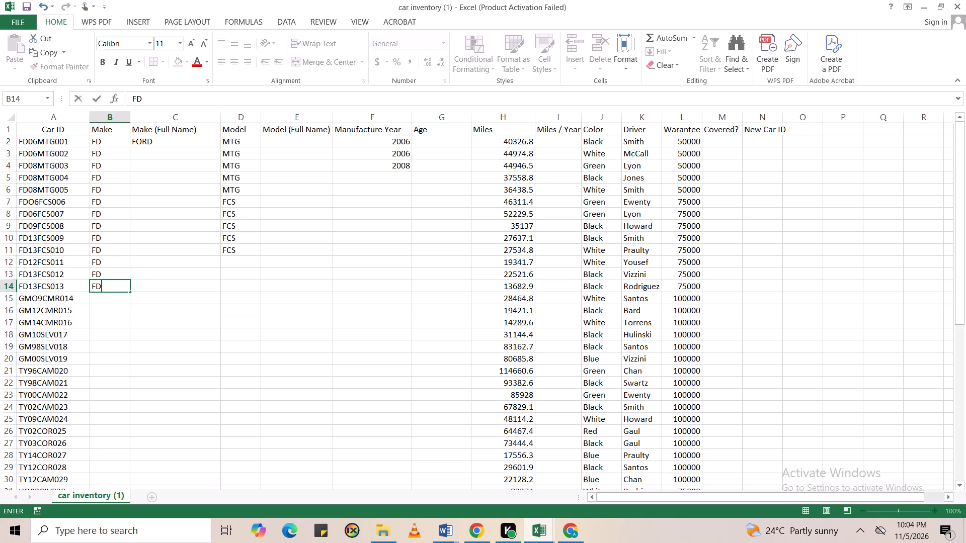
key(Right)
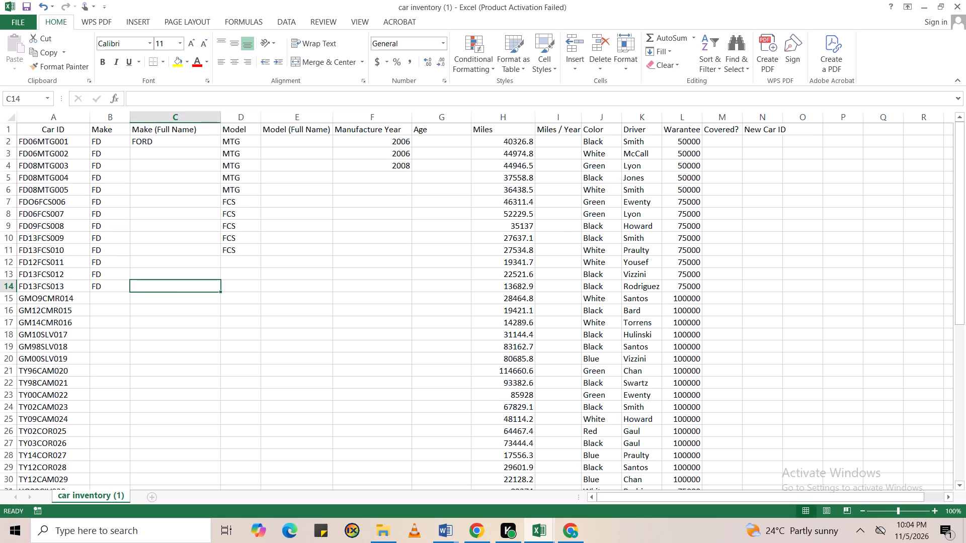
Enter FCS as the Model of the last three FD cars, working upward from cell D14 to D12.
key(Right)
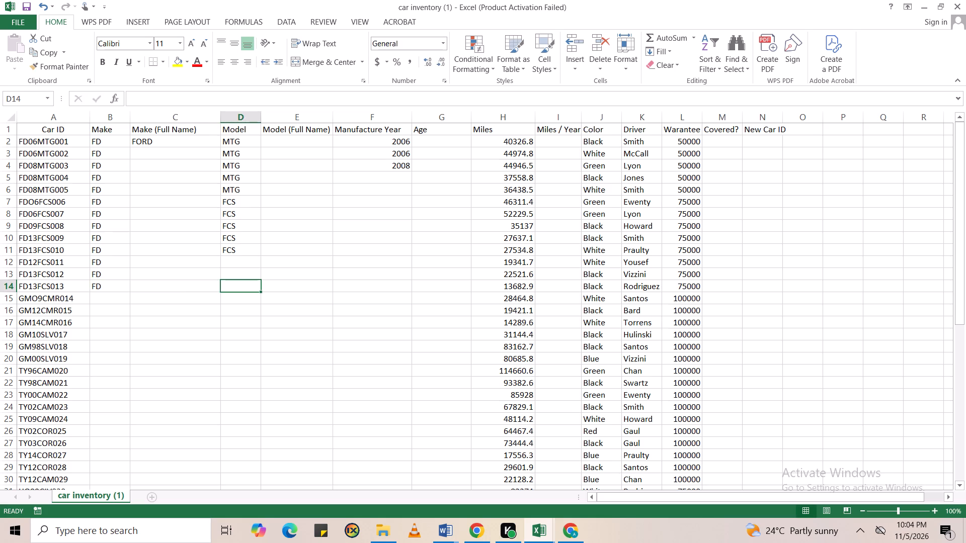
text(FCS)
key(Up)
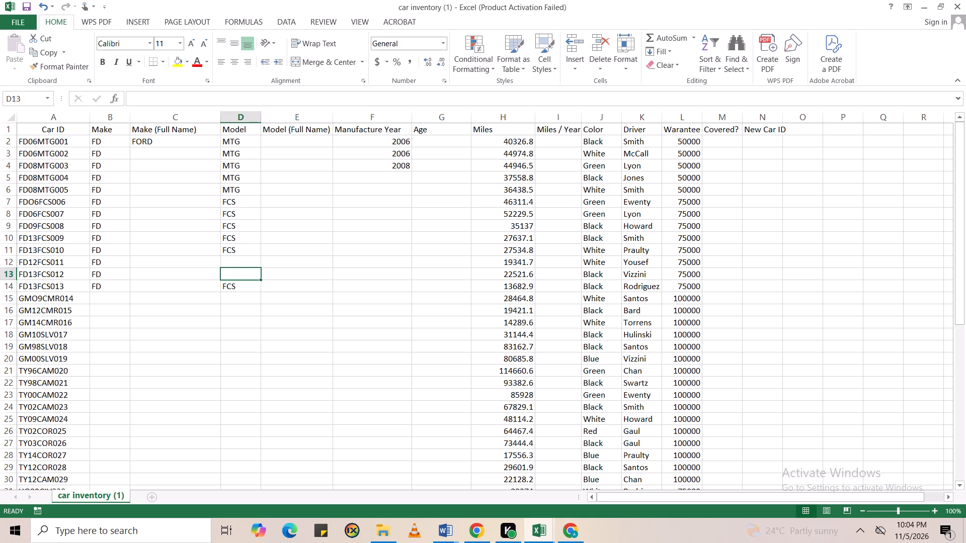
text(FCS)
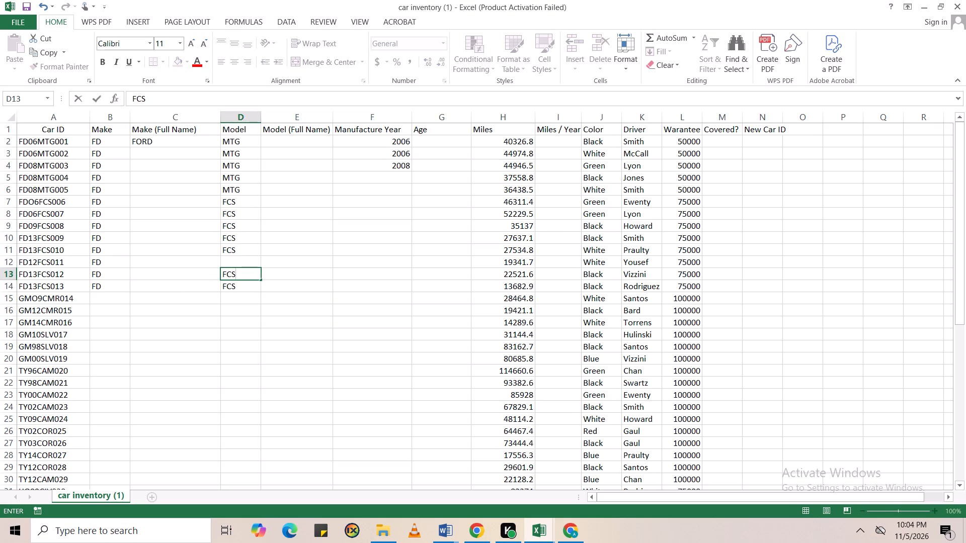
key(Up)
text(FCS)
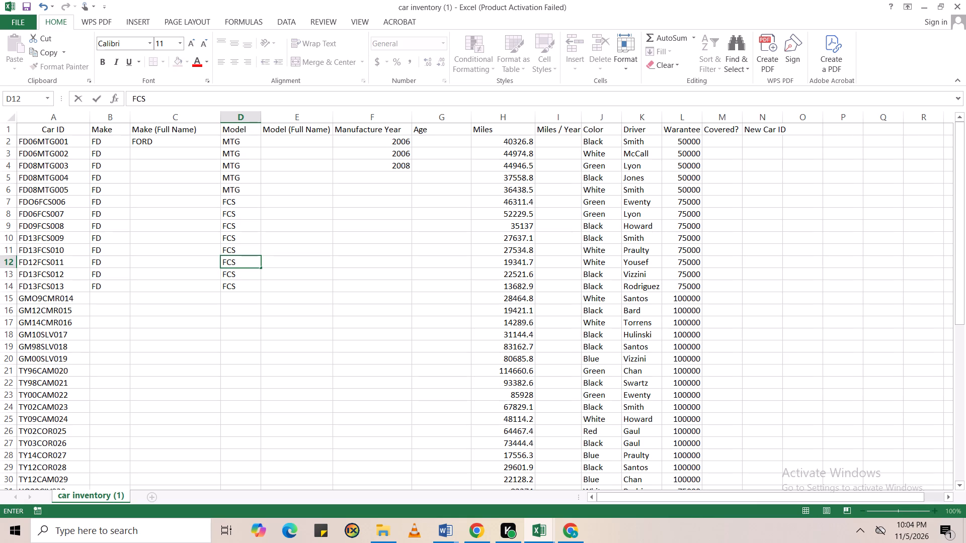
key(Right)
key(Right)
key(Right)
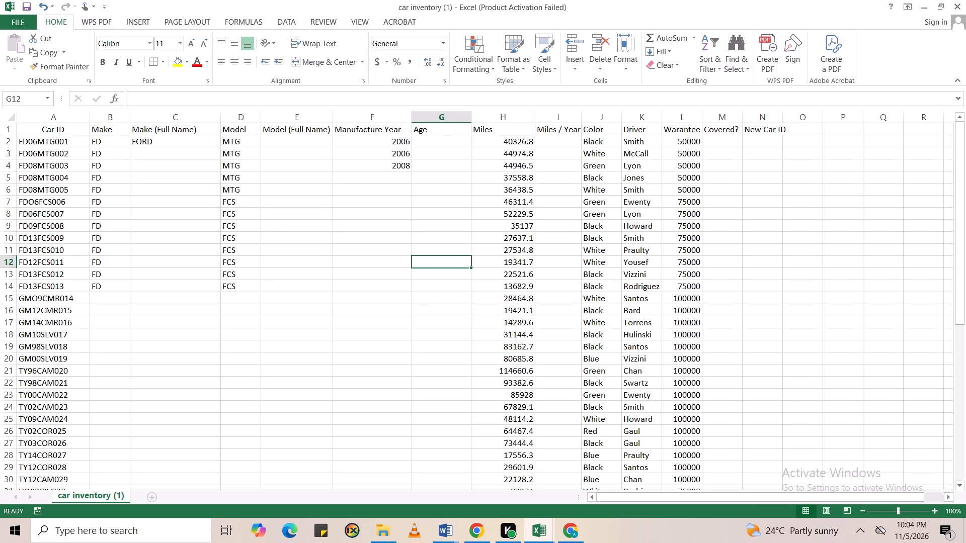
key(Up)
key(Up)
key(Up)
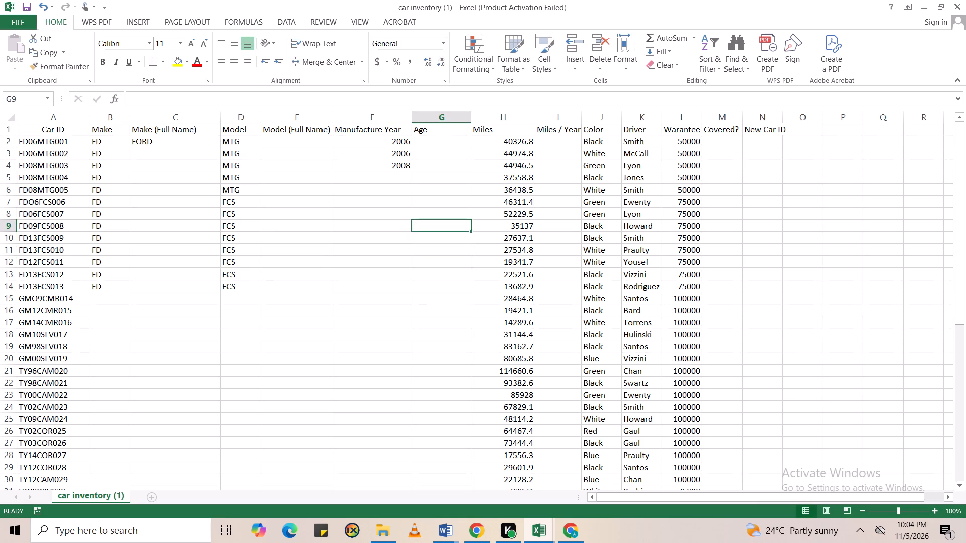
key(Up)
key(Up)
key(Up)
key(Left)
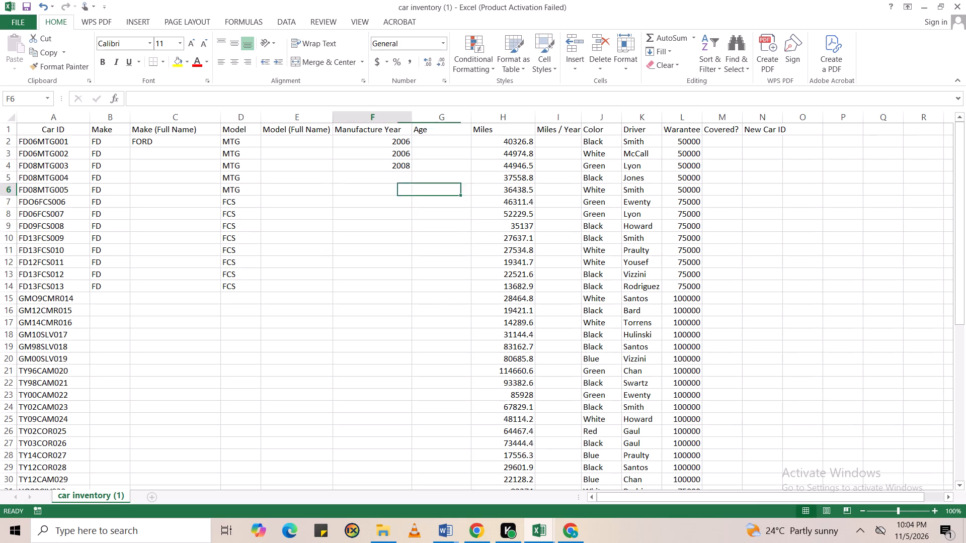
key(Up)
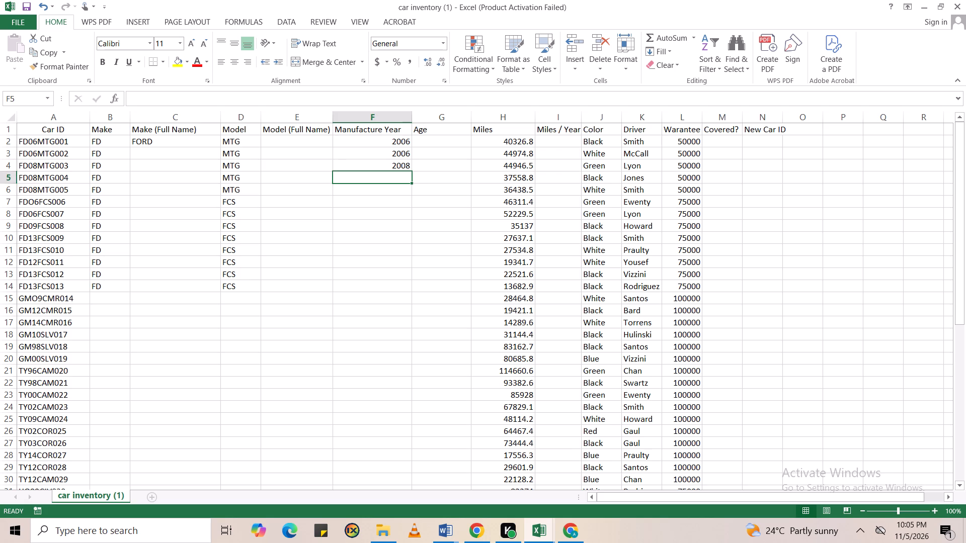
text(200)
key(8)
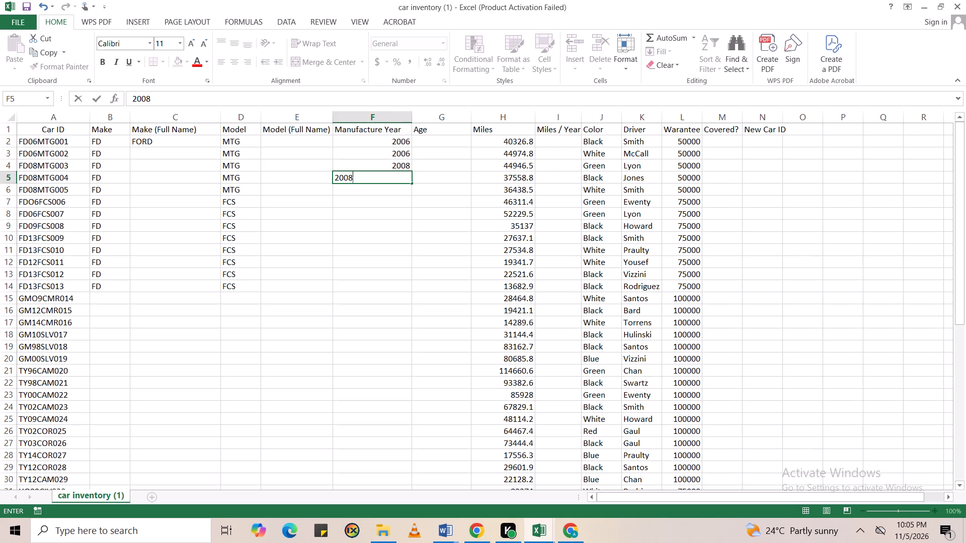
key(Return)
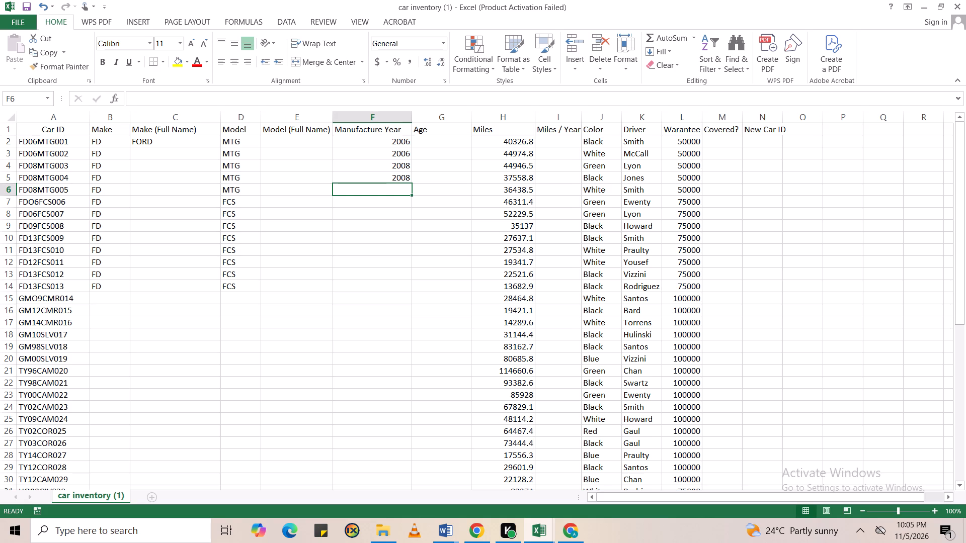
text(2008)
key(Return)
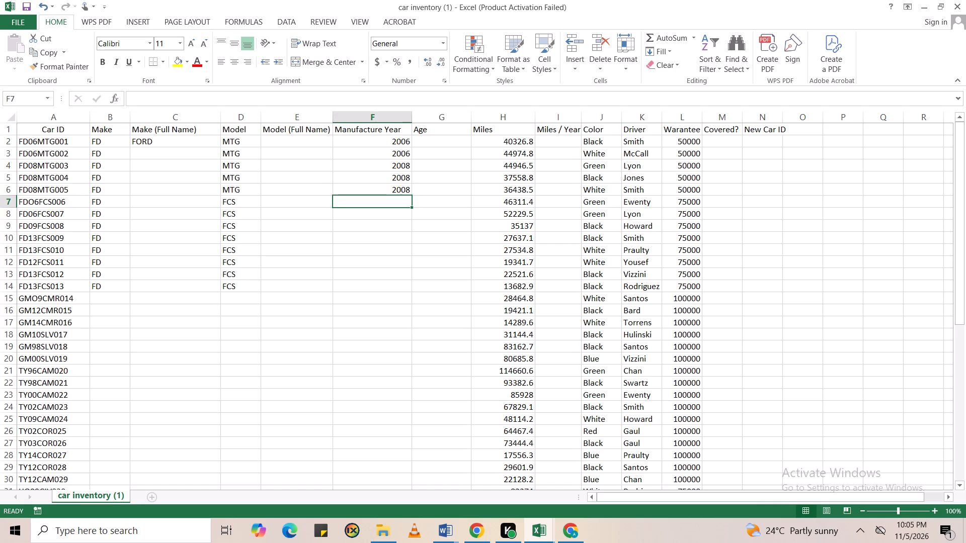
Enter the Manufacture Year of cars FDO6FCS006, FD06FCS007 and FD09FCS008 in F7 to F9 as 2006, 2006 and 2009.
text(200)
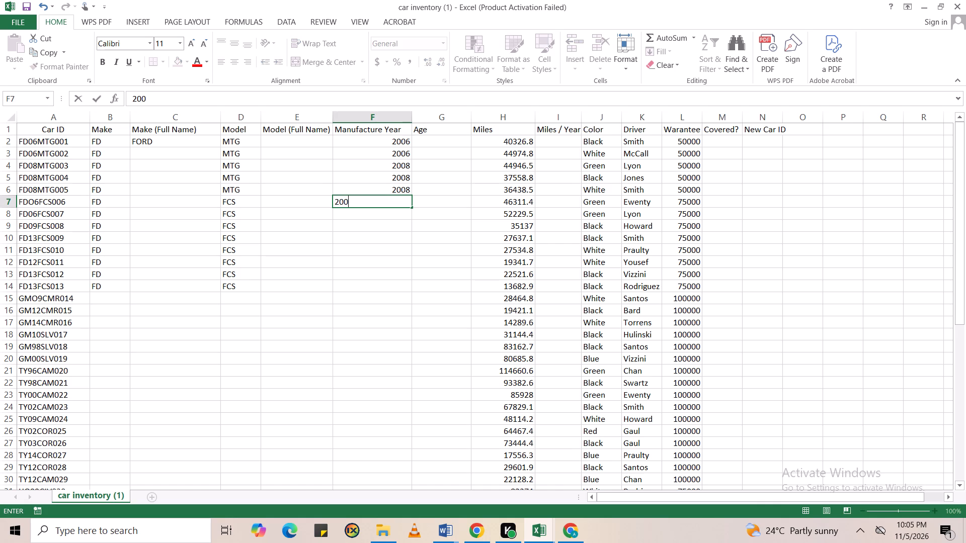
key(6)
key(Return)
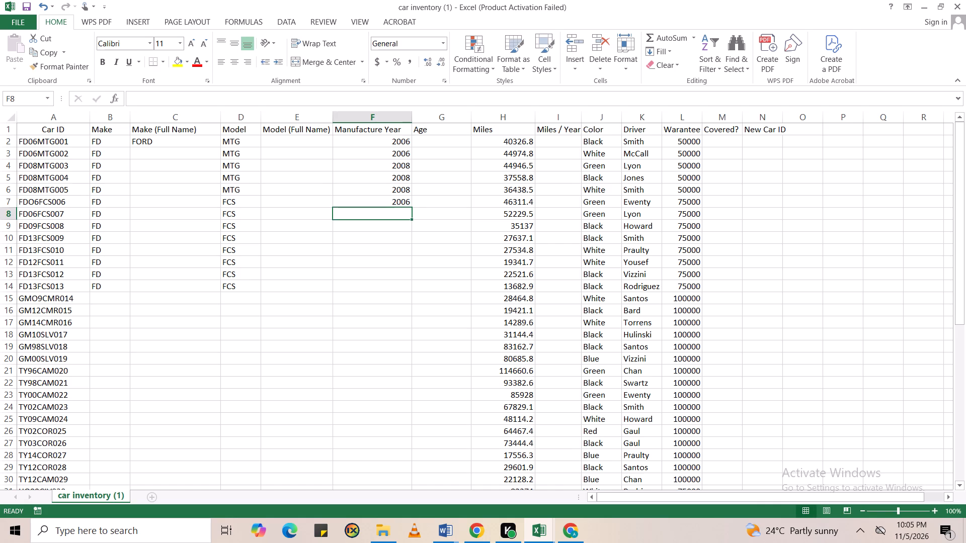
text(200)
key(6)
key(Return)
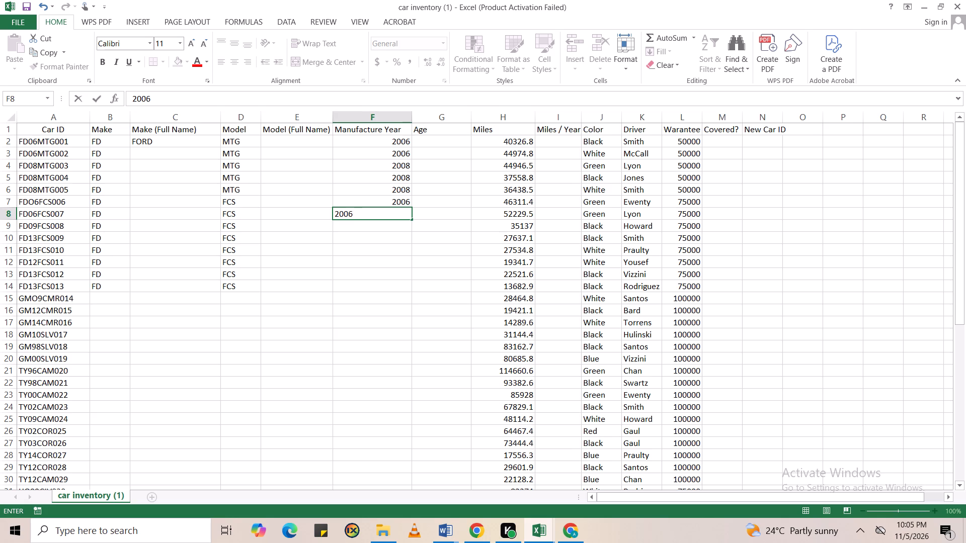
key(2)
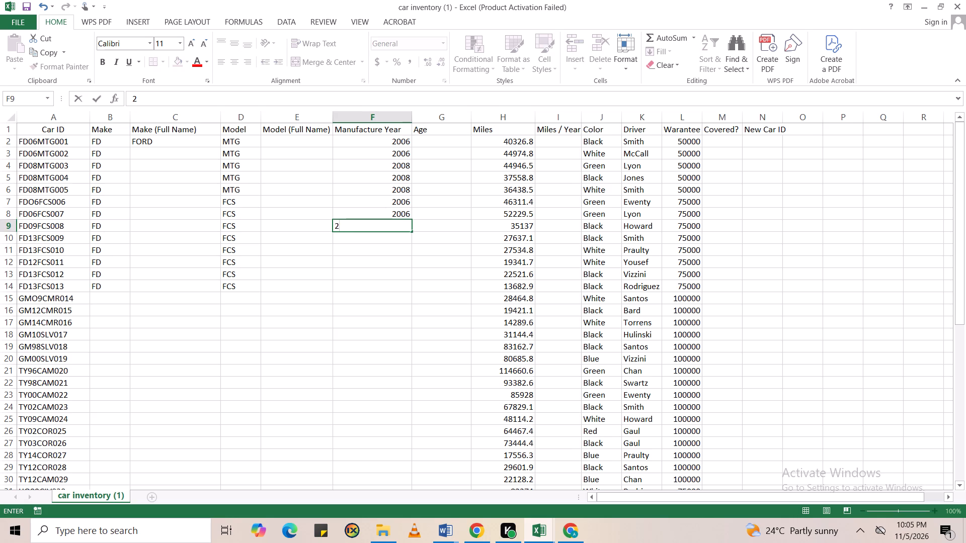
text(009)
key(Return)
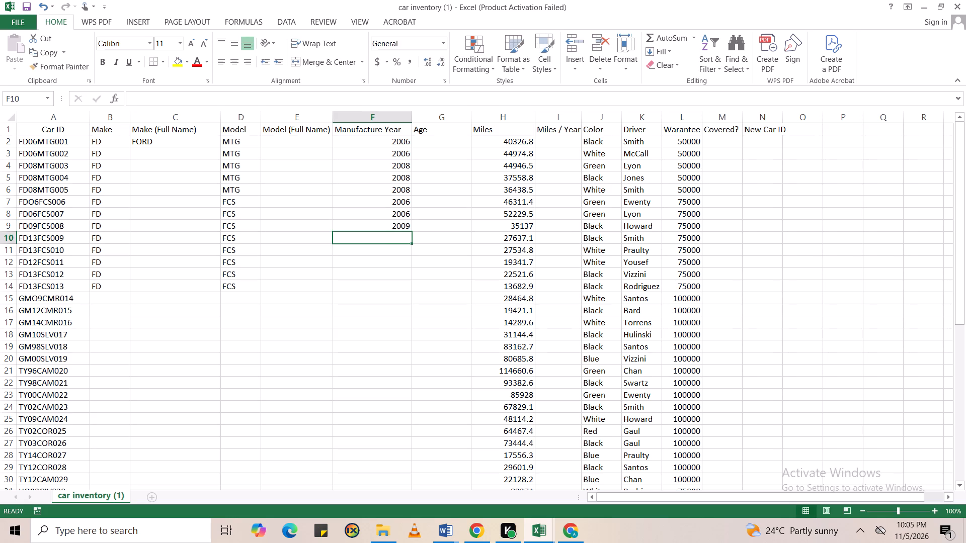
Enter the Manufacture Year of cars FD13FCS009 through FD13FCS013 in F10 to F14 as 2013, 2013, 2012, 2013 and 2013.
text(201)
key(3)
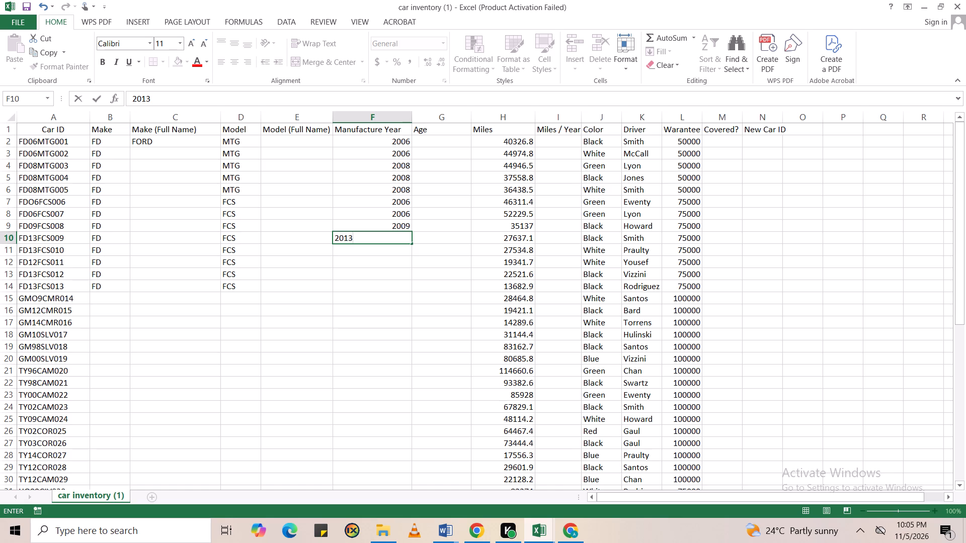
key(Return)
text(20)
text(13)
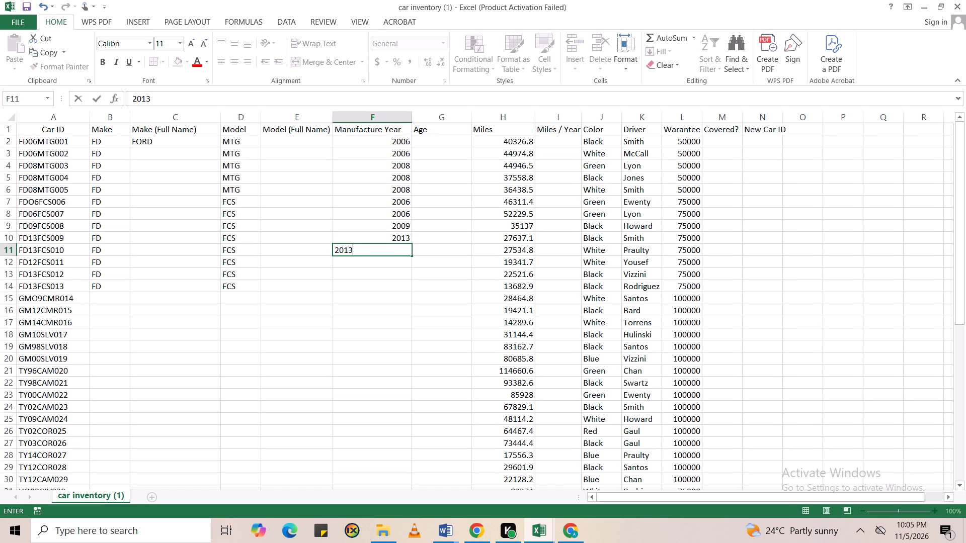
key(Return)
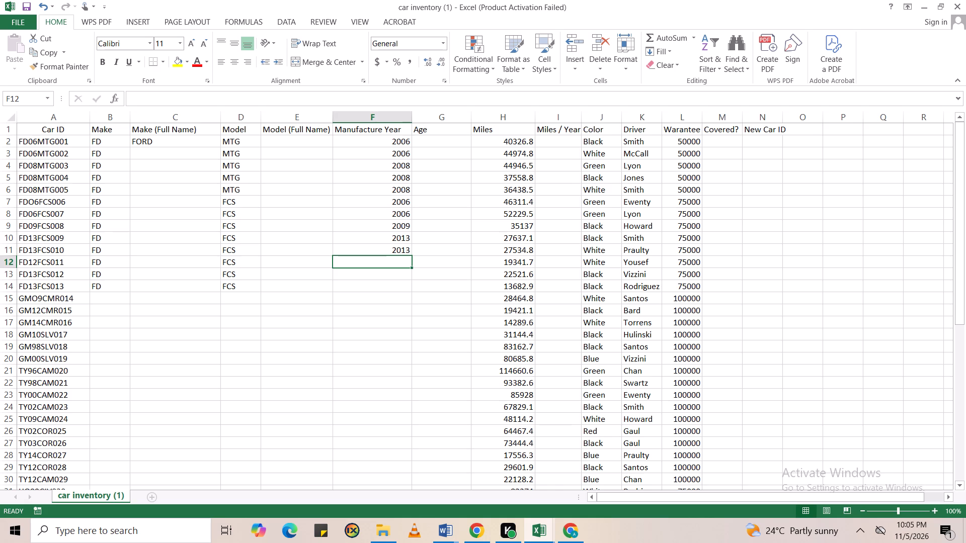
text(2012)
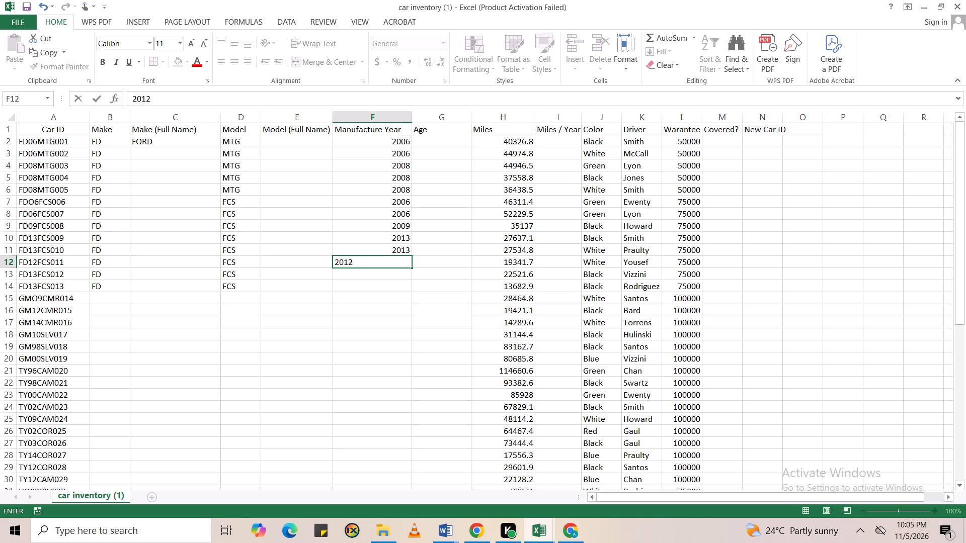
key(Return)
text(201)
key(3)
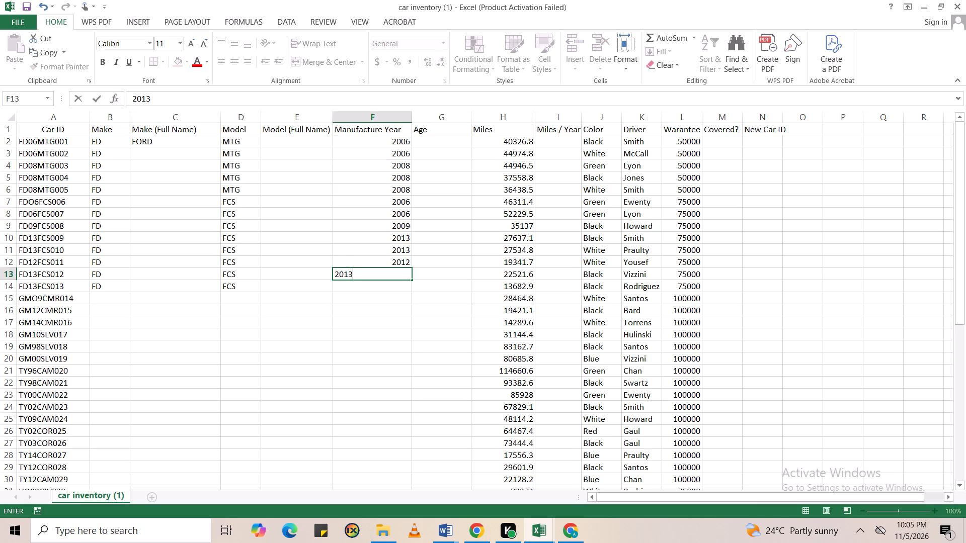
key(Return)
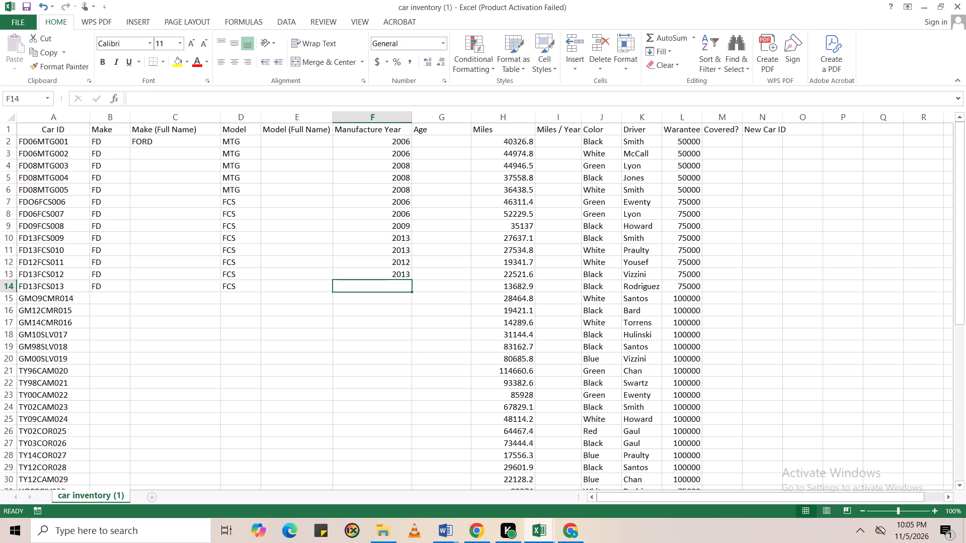
text(201)
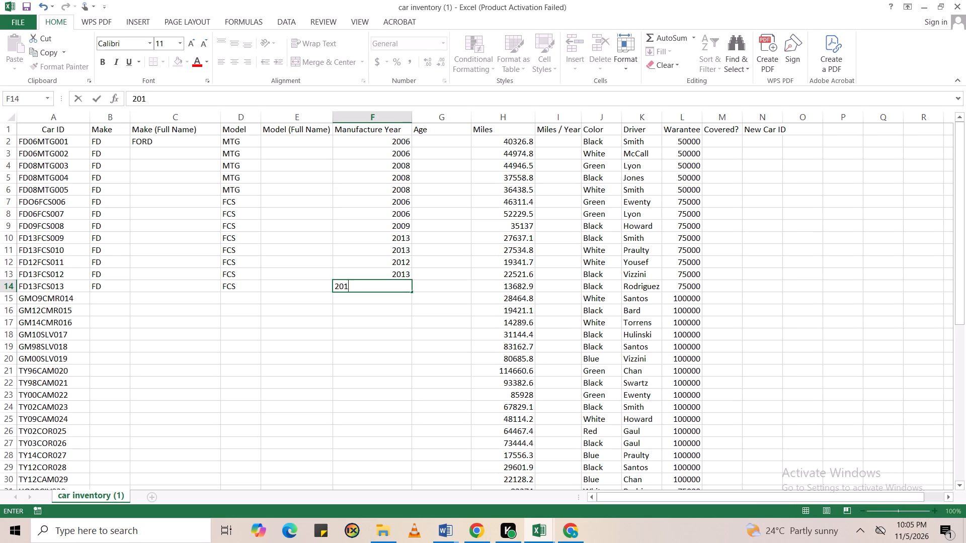
key(3)
key(Left)
key(Left)
key(Left)
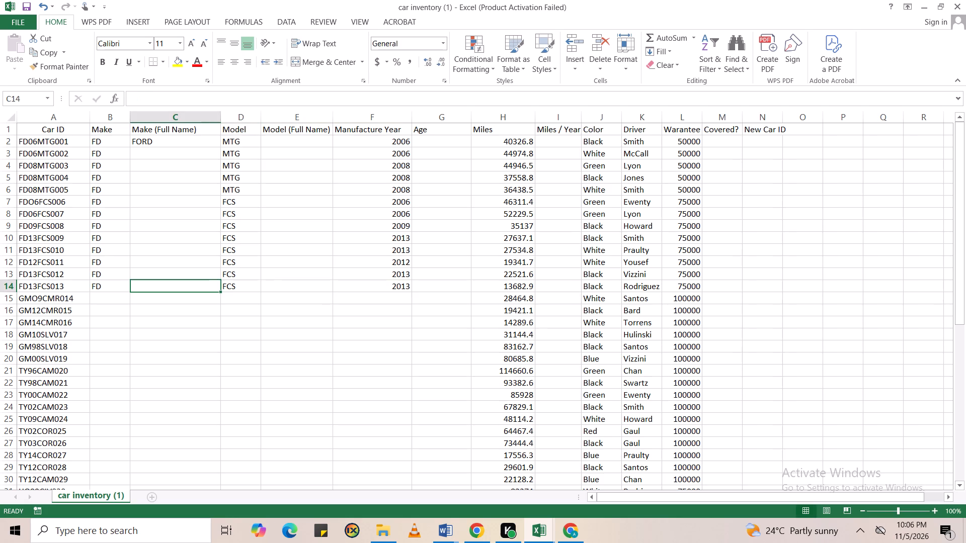
text(FR)
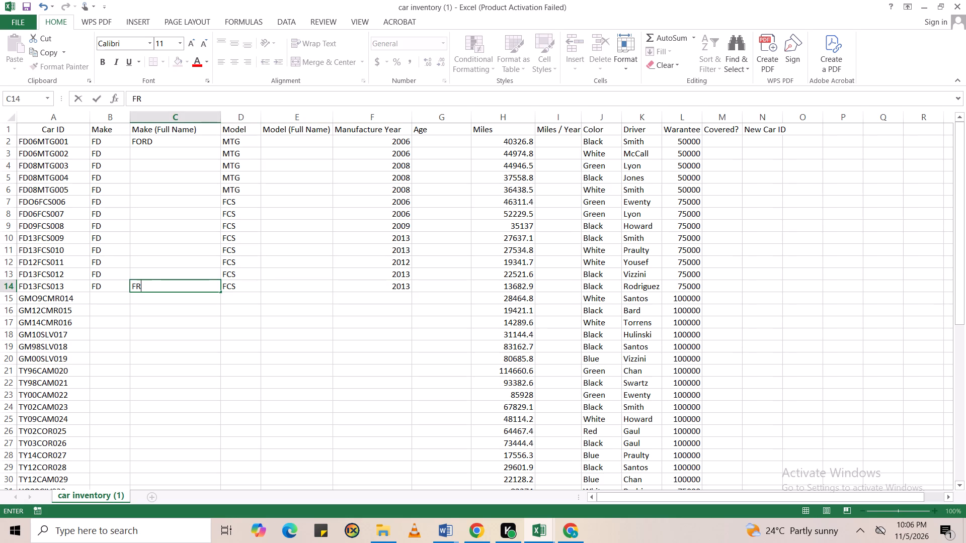
key(d)
key(BackSpace)
key(BackSpace)
text(ORD)
key(Up)
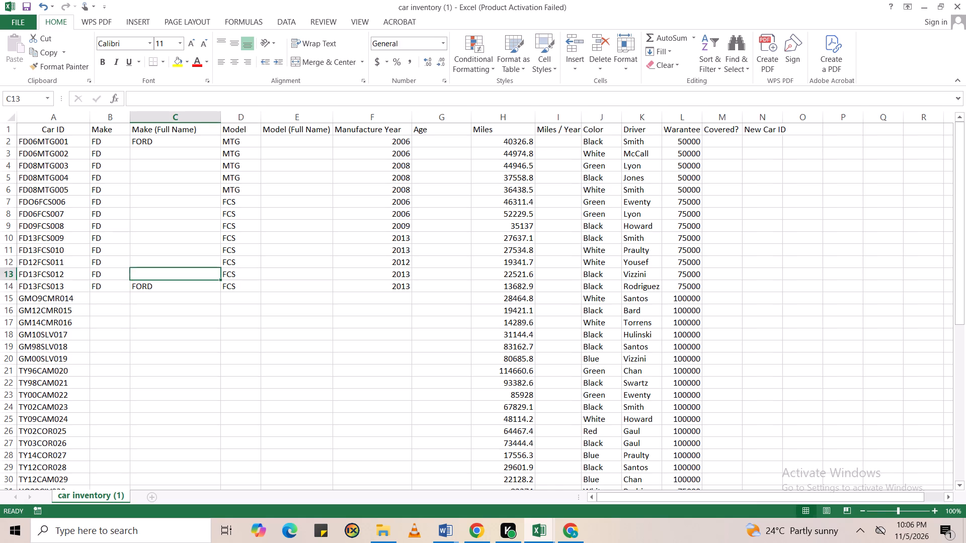
key(Up)
key(Up)
key(Up)
key(Up)
key(Up)
key(Up)
key(Up)
key(Up)
key(Up)
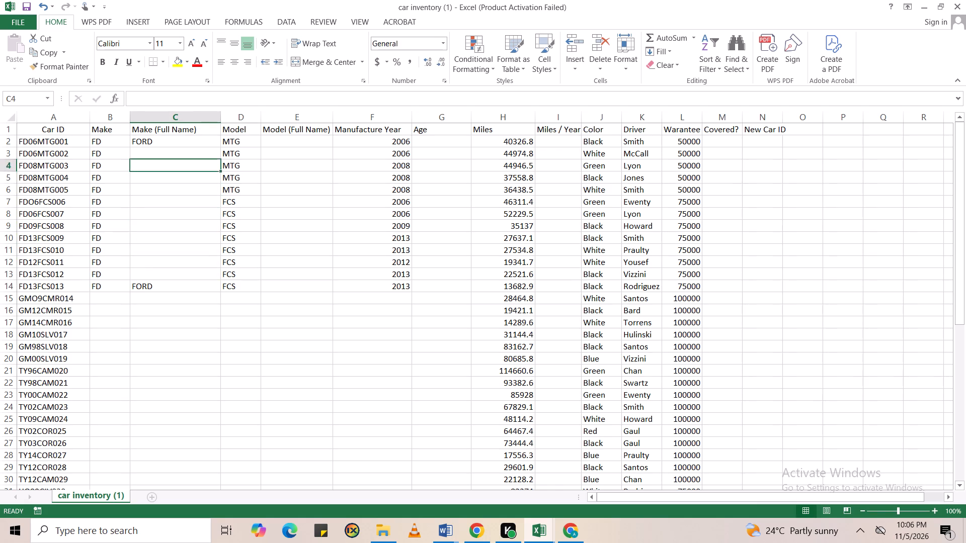
key(Up)
key(Up)
key(Up)
key(Down)
key(Down)
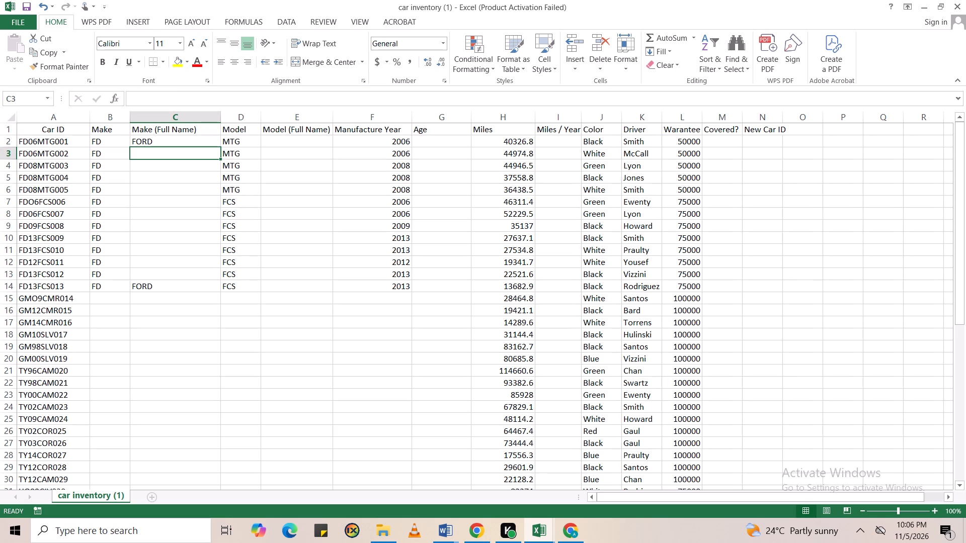
text(FORD)
key(Return)
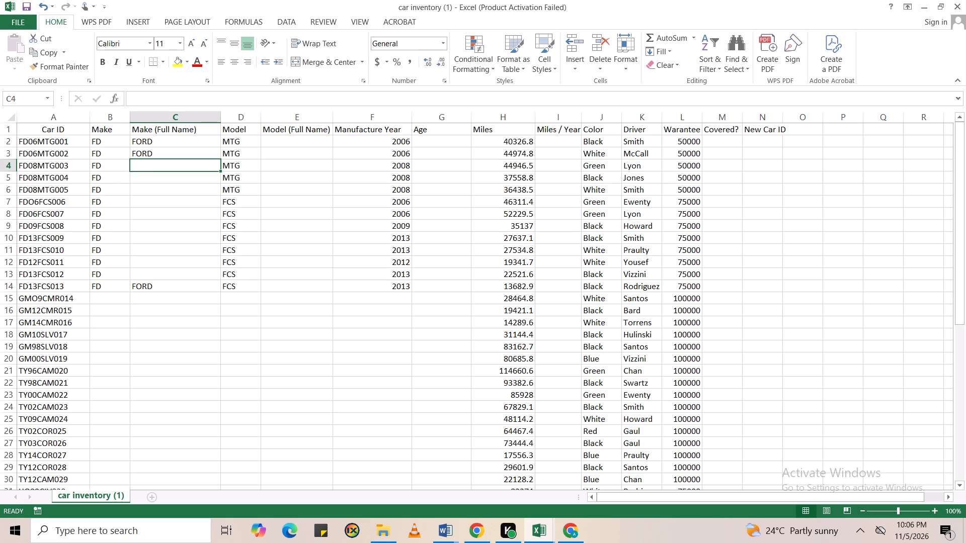
text(FORD)
key(Return)
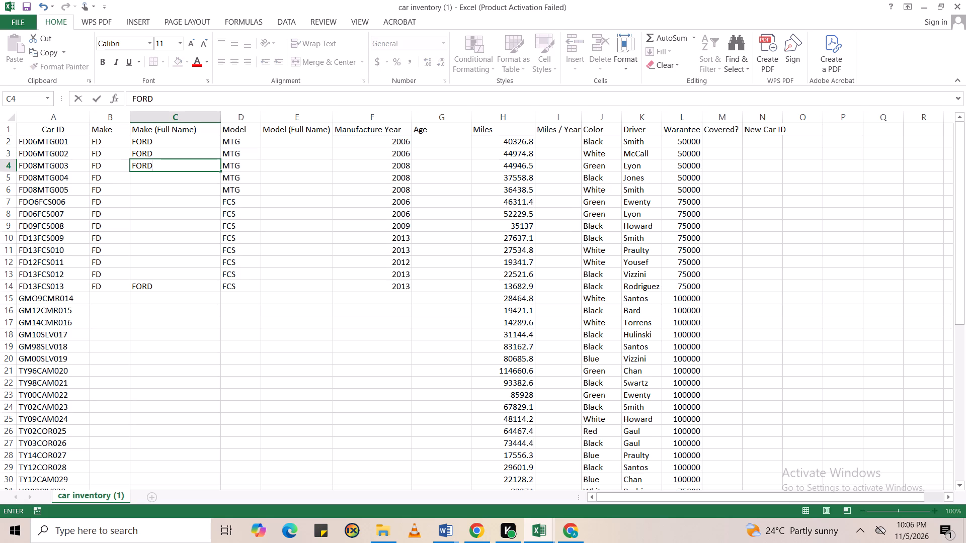
text(FORD)
key(Return)
key(f)
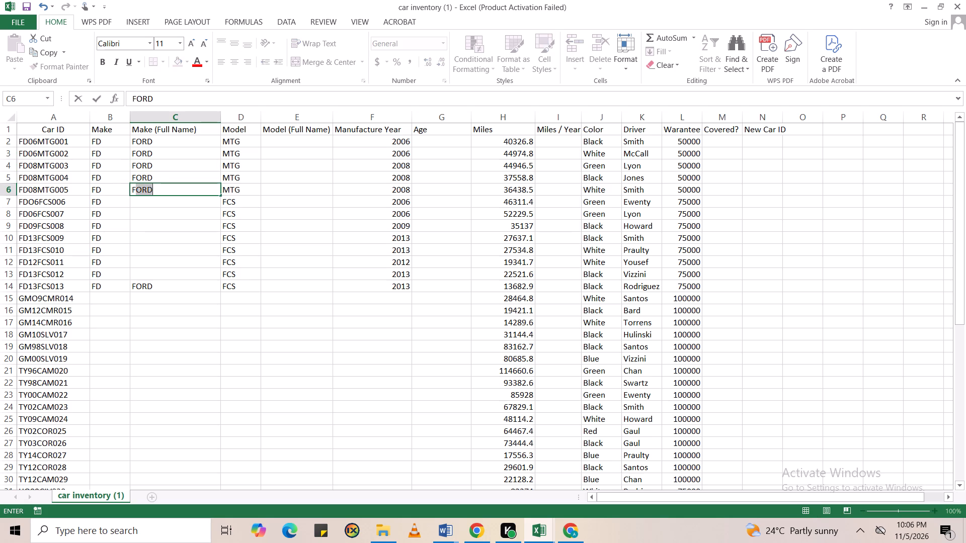
text(ORD)
key(Return)
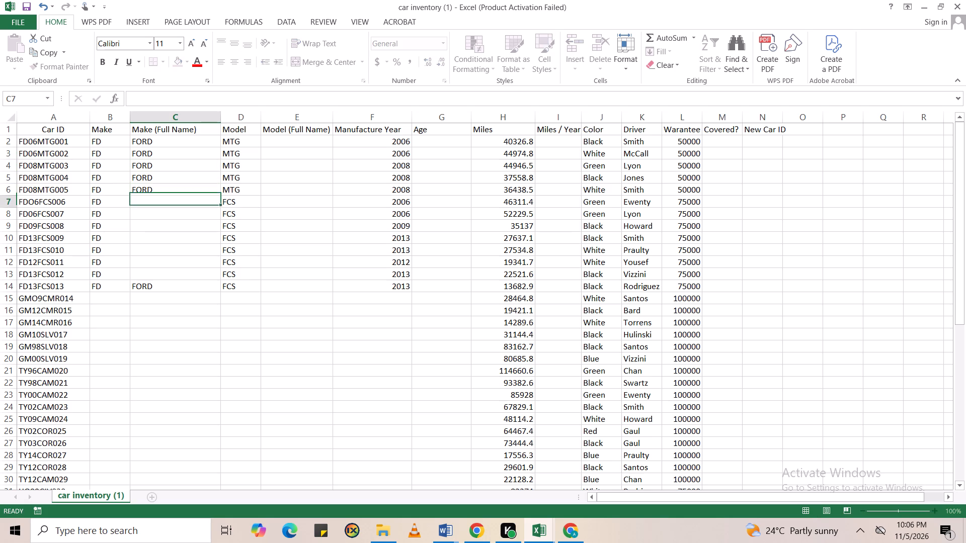
Enter FORD as the Make (Full Name) of the FCS cars FDO6FCS006 through FD13FCS012 in cells C7 to C13.
text(FORD)
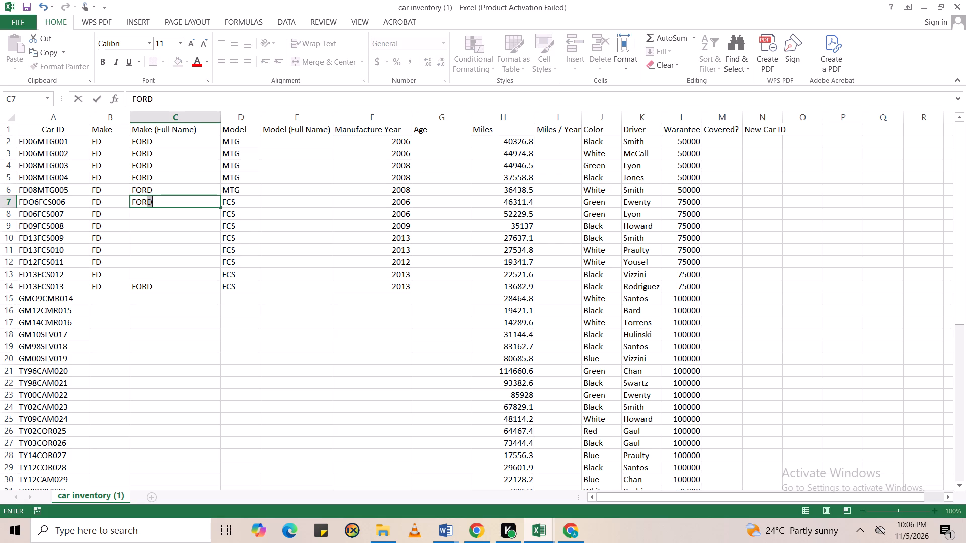
key(Return)
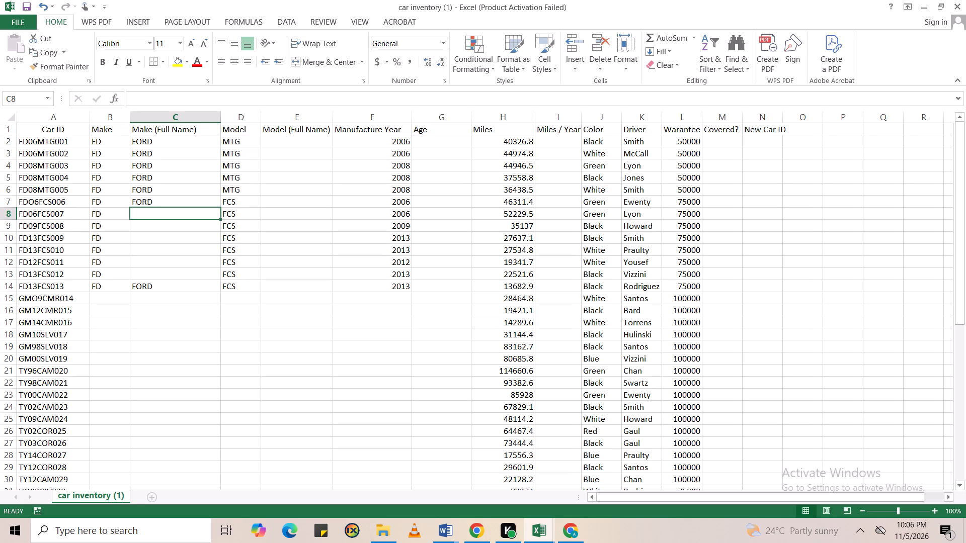
text(FORD)
key(Return)
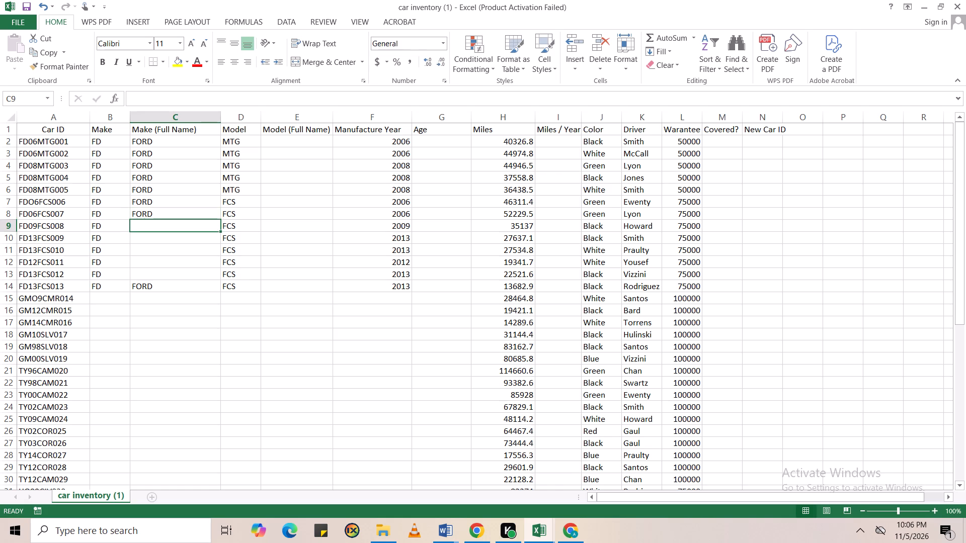
text(FORD)
key(Return)
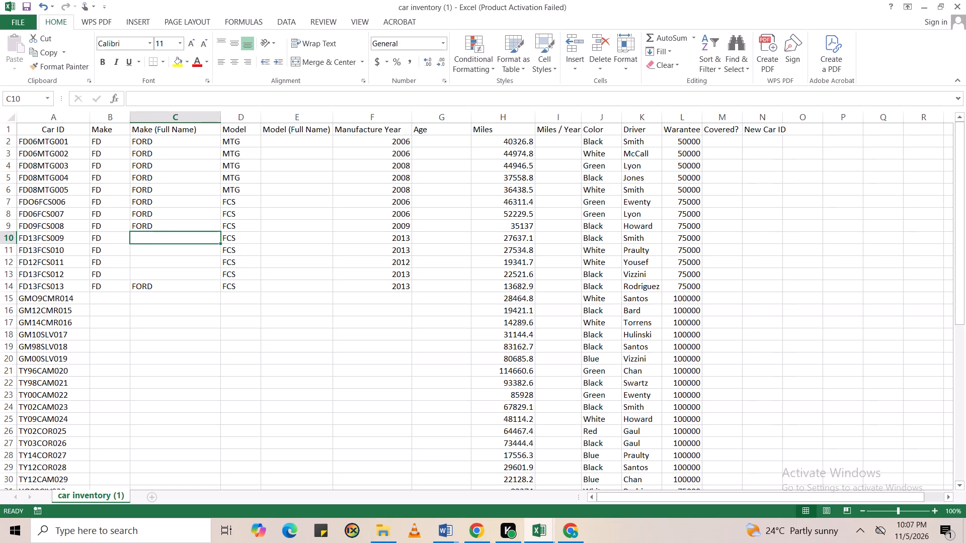
text(FORD)
key(Return)
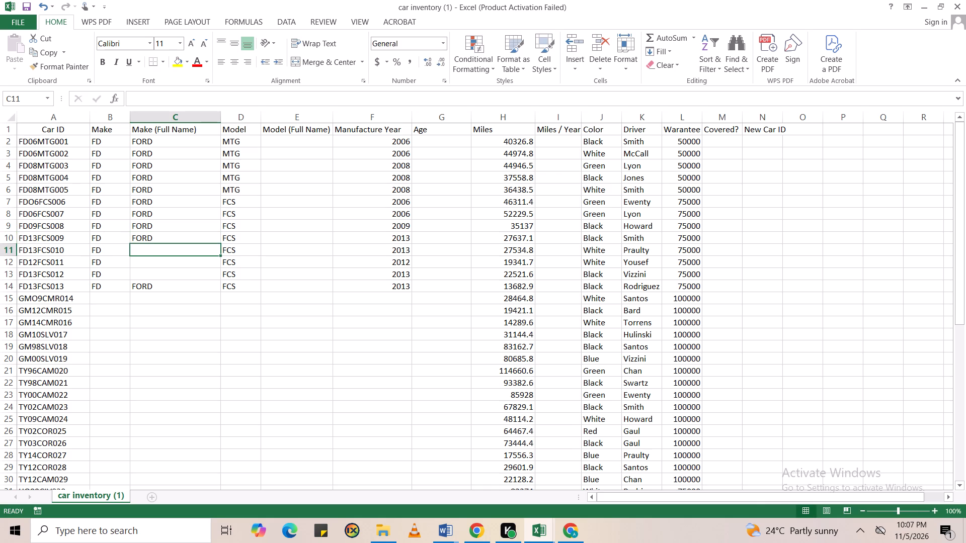
text(FORD)
key(Return)
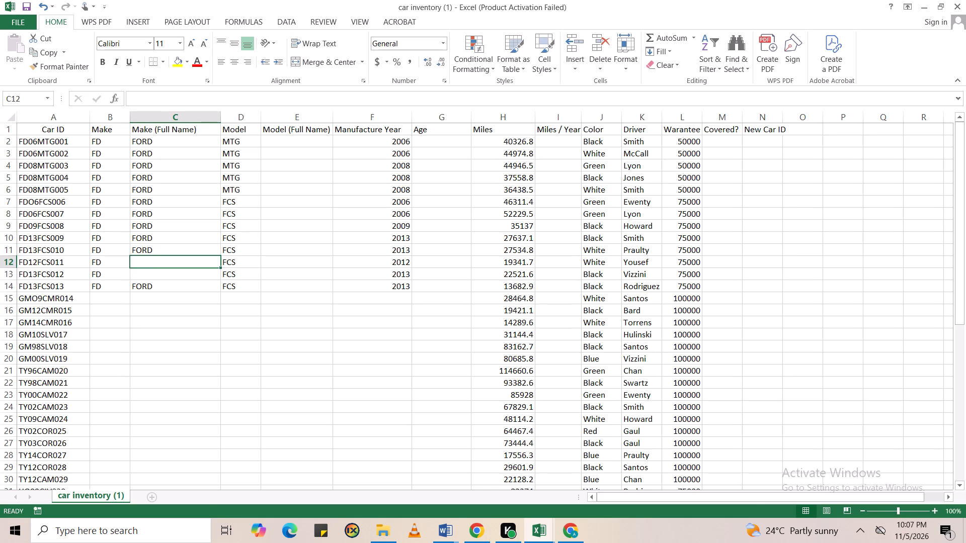
text(FO)
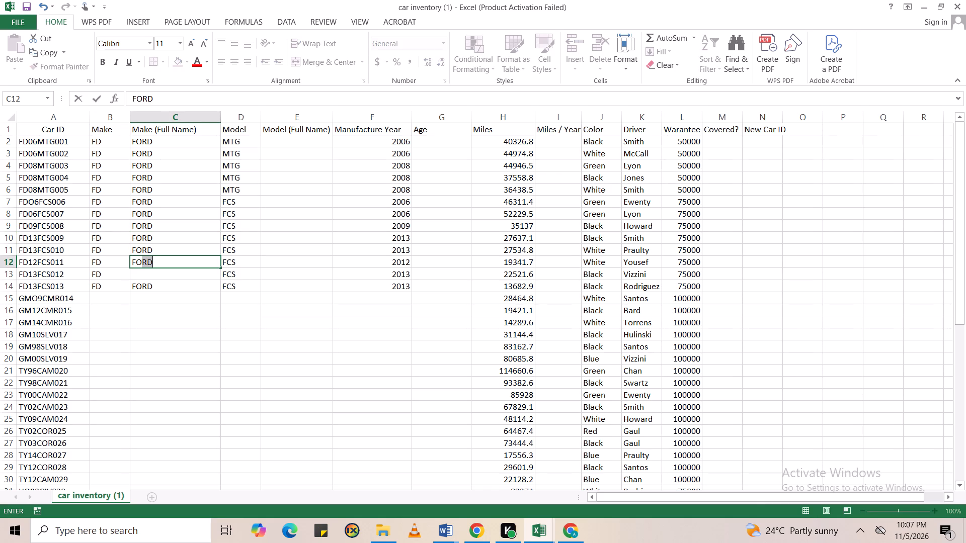
text(RD)
key(Return)
text(FORD)
key(Return)
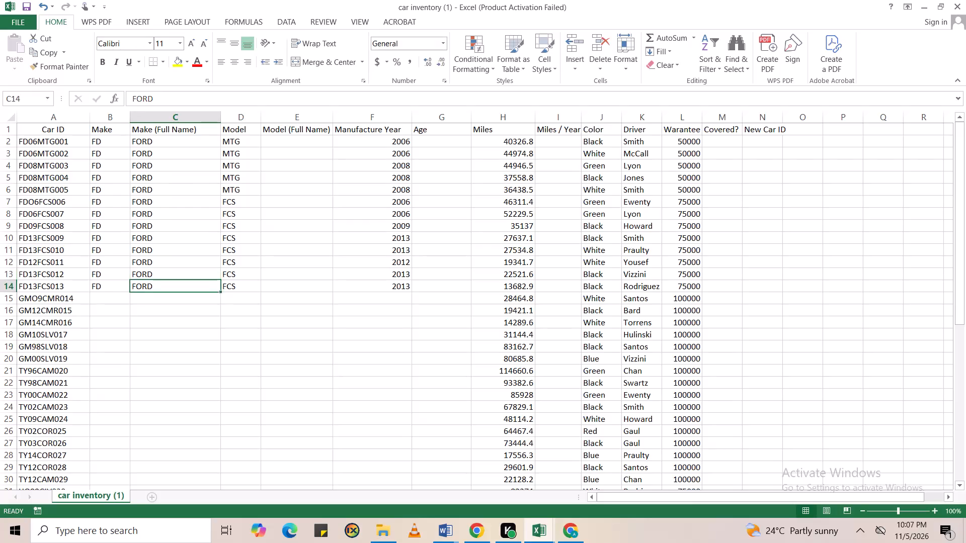
Enter GM as the Make of cars GMO9CMR014, GM12CMR015 and GM14CMR016 in cells B15 to B17.
key(Return)
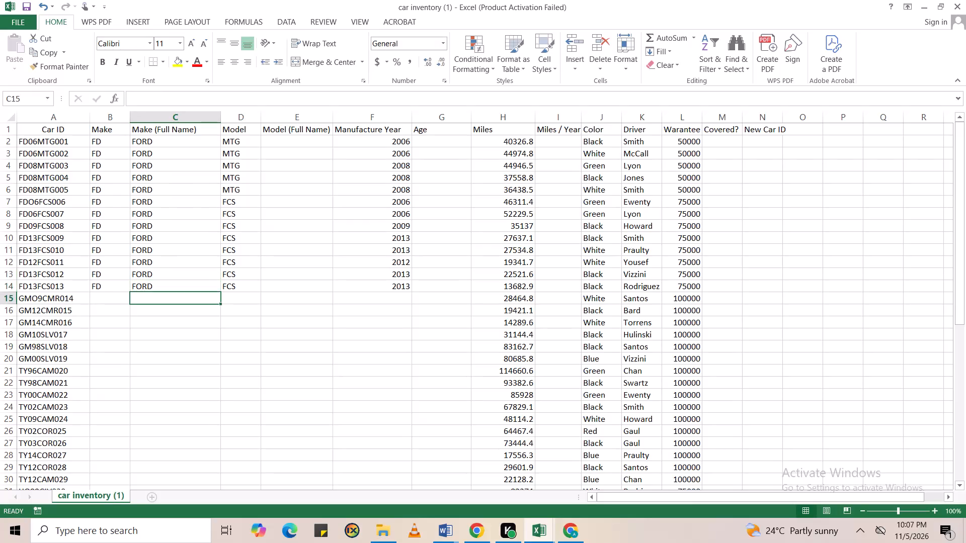
key(Left)
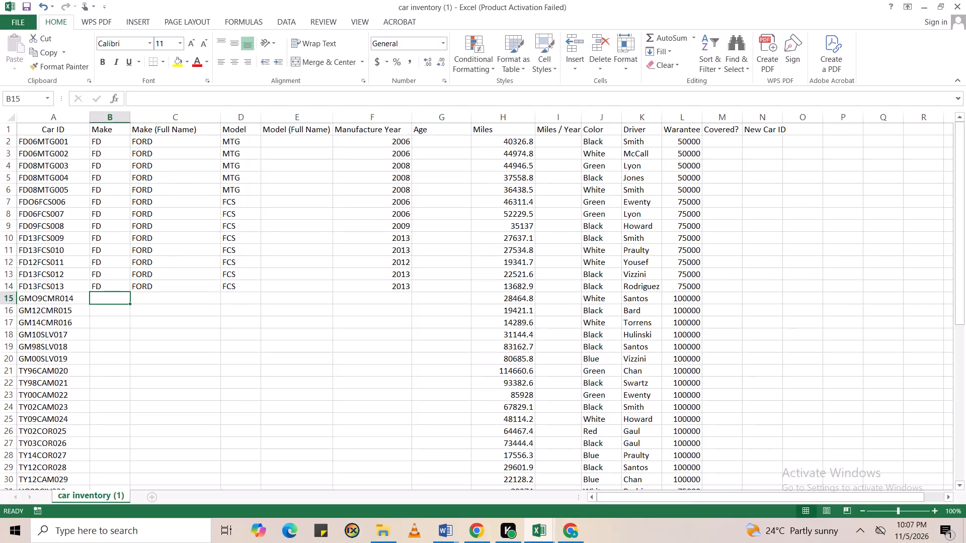
text(GM)
key(Return)
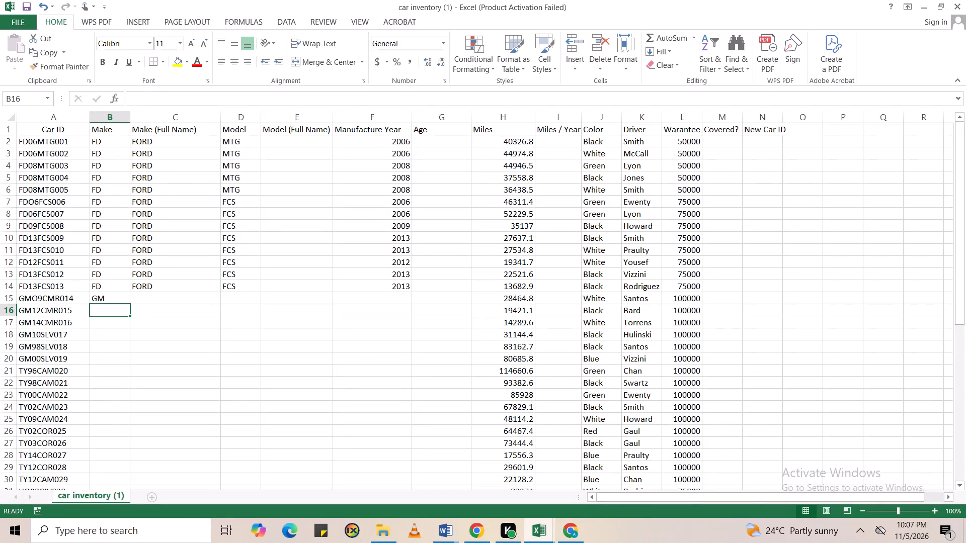
key(f)
key(BackSpace)
key(g)
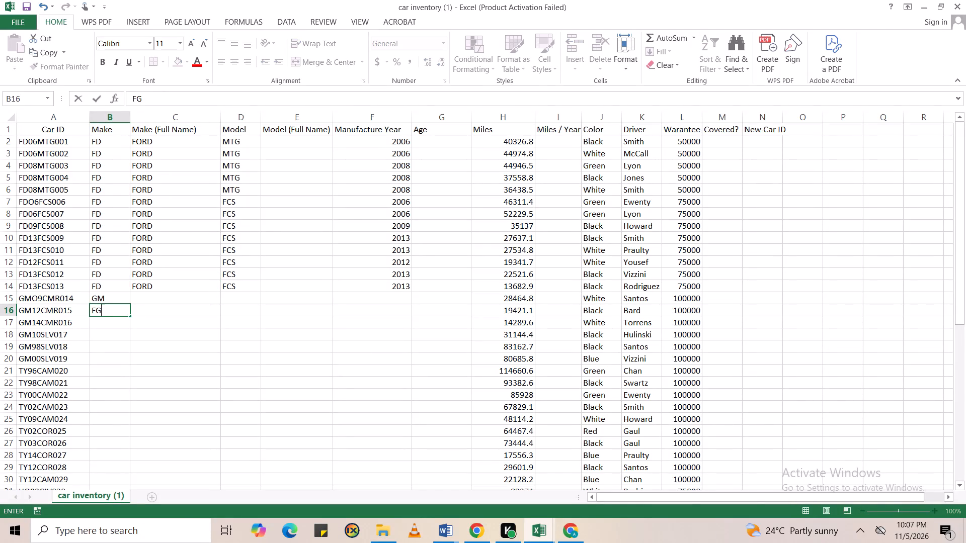
key(BackSpace)
key(BackSpace)
key(g)
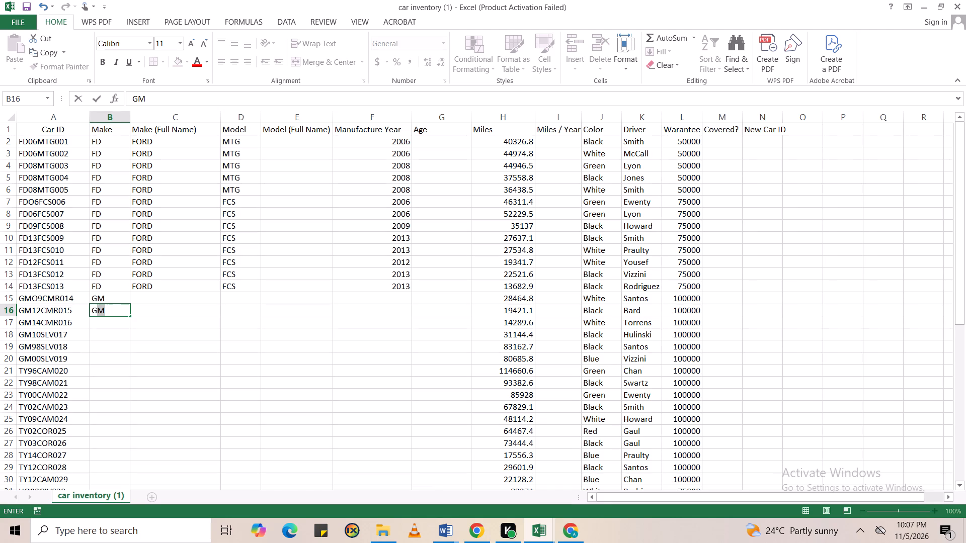
key(m)
key(Return)
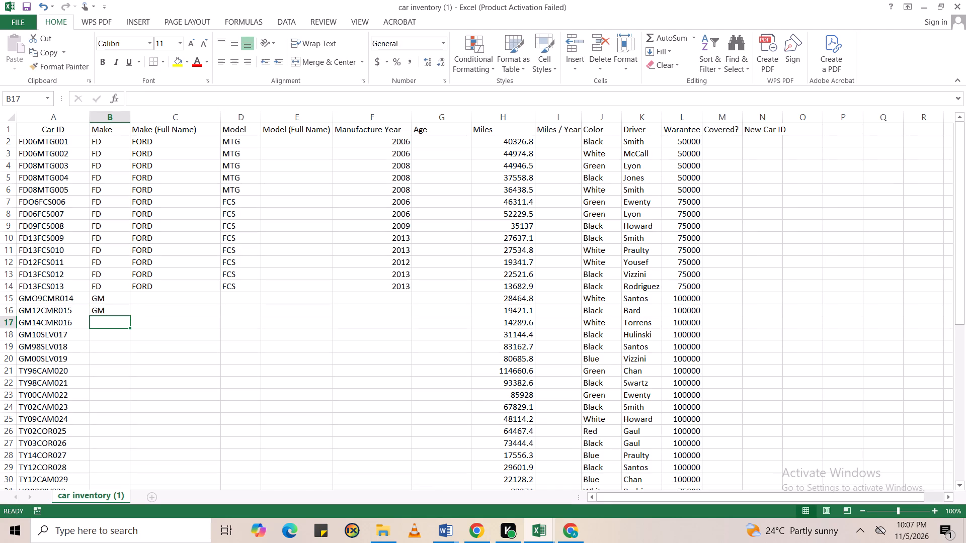
key(d)
key(BackSpace)
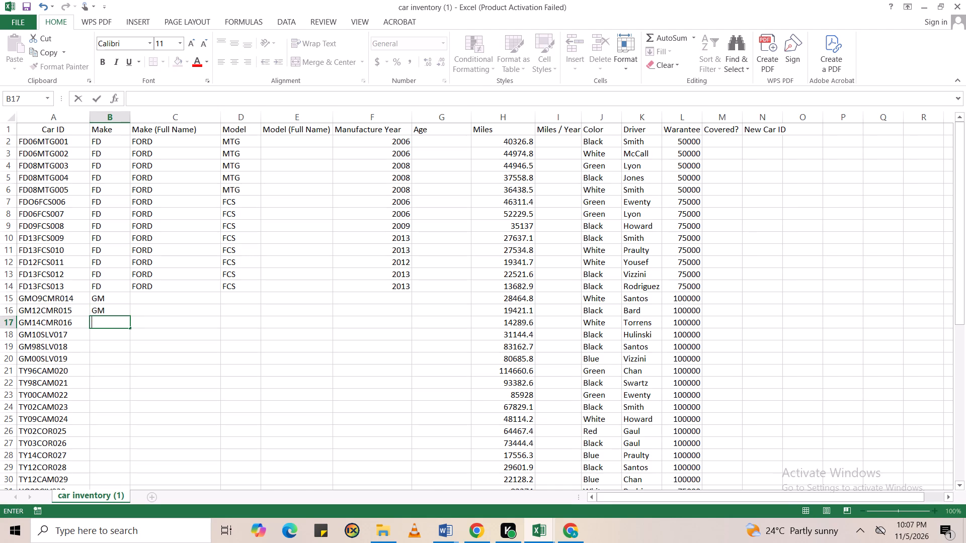
text(GM)
key(Return)
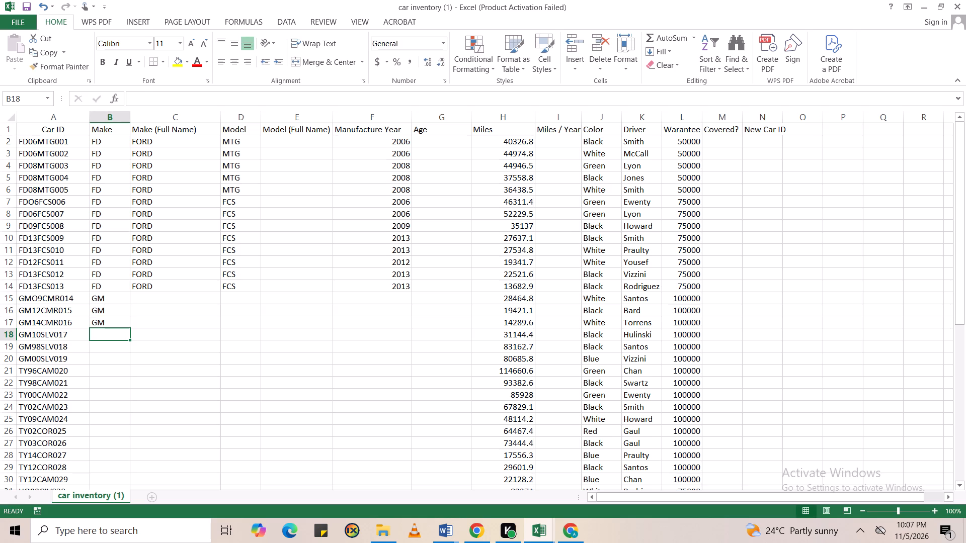
Enter GM as the Make of the SLV cars GM10SLV017, GM98SLV018 and GM00SLV019 in cells B18 to B20.
text(GM)
key(Return)
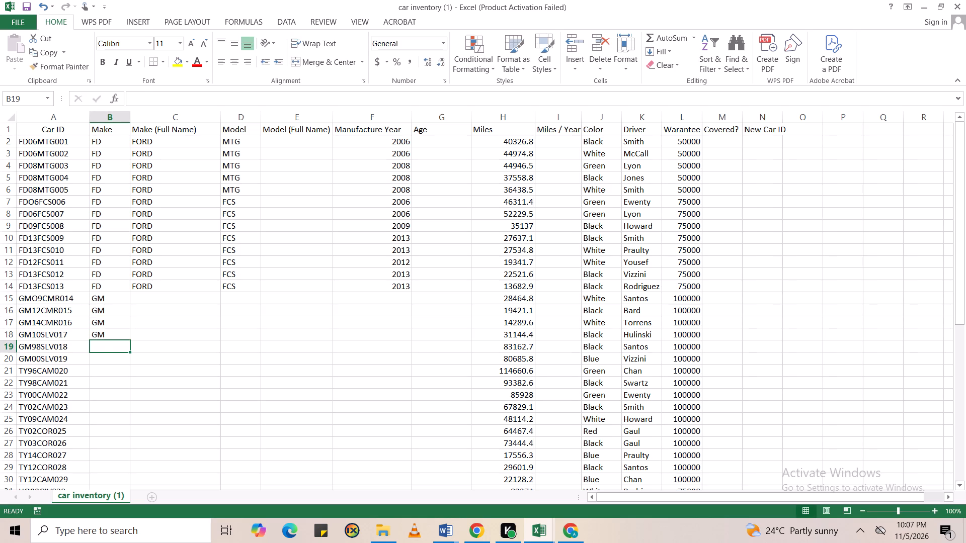
key(f)
key(BackSpace)
key(BackSpace)
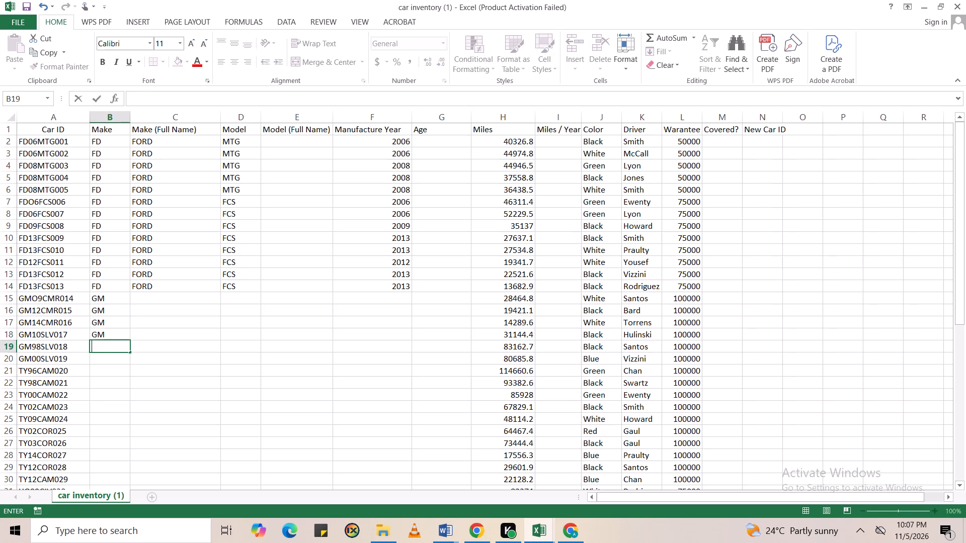
text(GM)
key(Return)
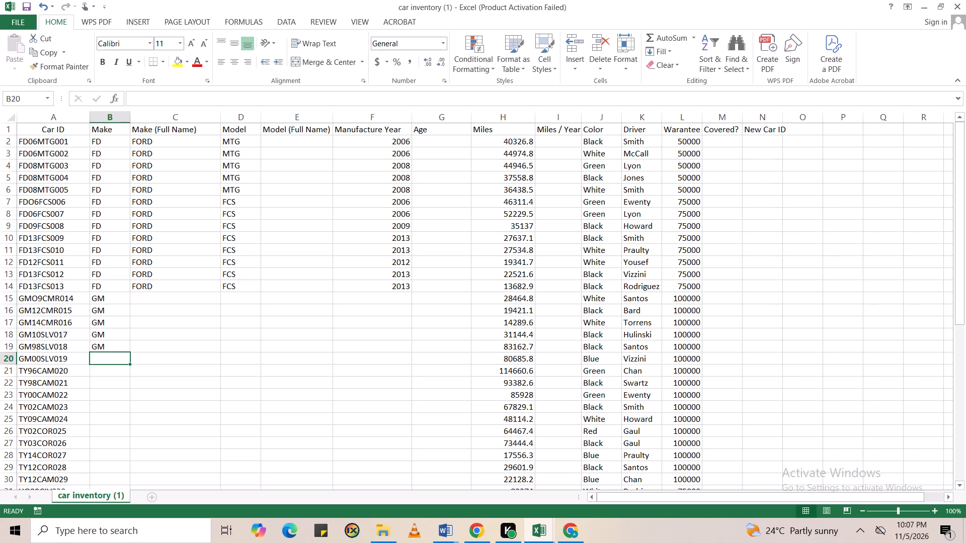
text(GM)
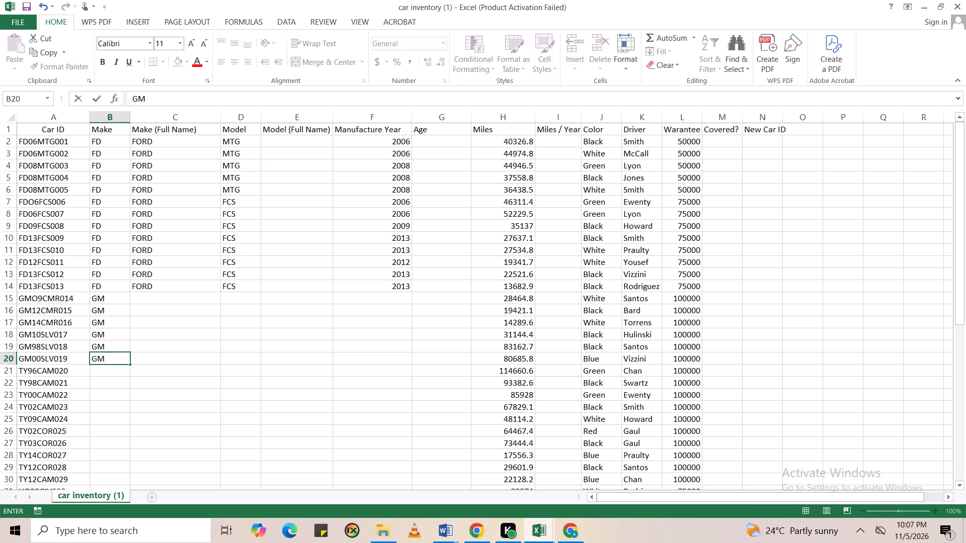
key(Right)
Enter GENERAL MOTORS as the Make (Full Name) of cars GM00SLV019 and GM98SLV018 in cells C20 and C19.
text(GENE)
key(t)
key(BackSpace)
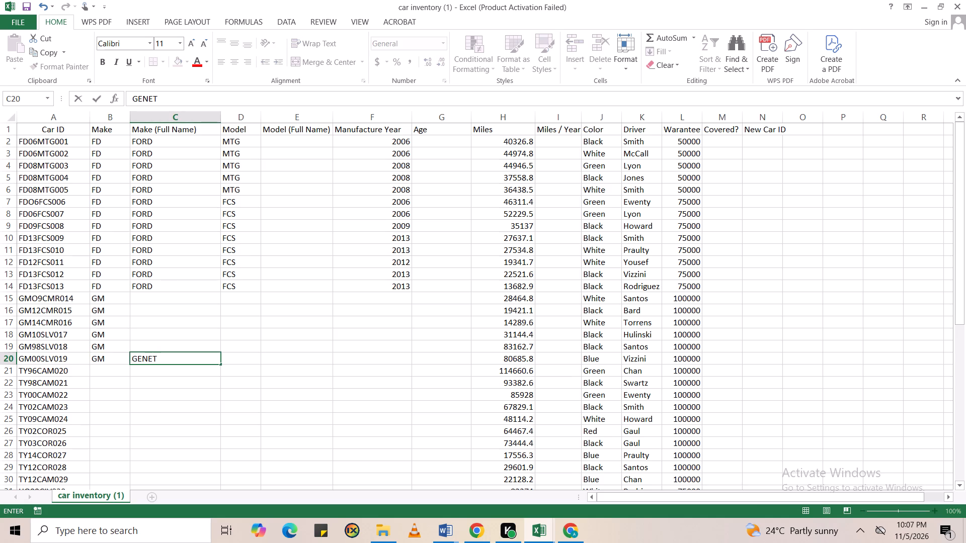
text(RAL MOTORS)
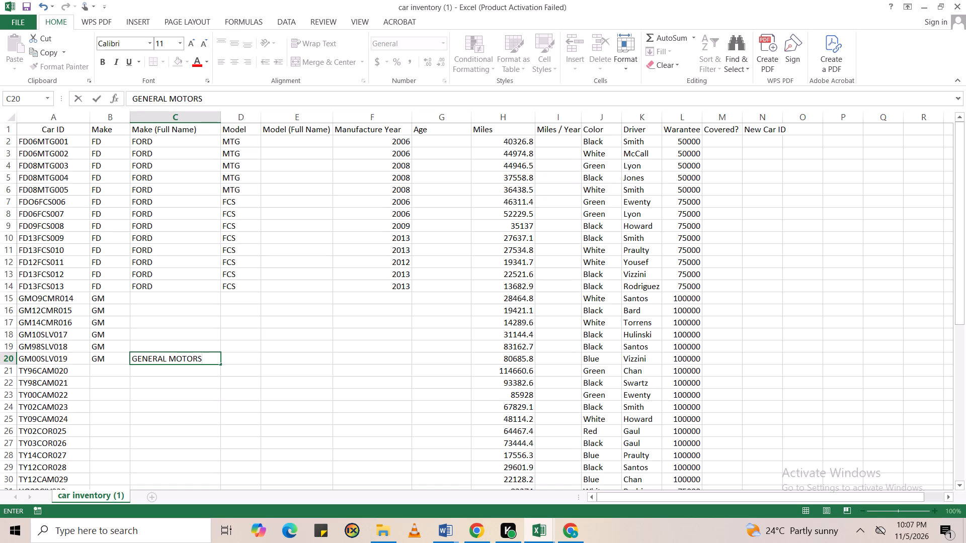
key(Up)
text(GE)
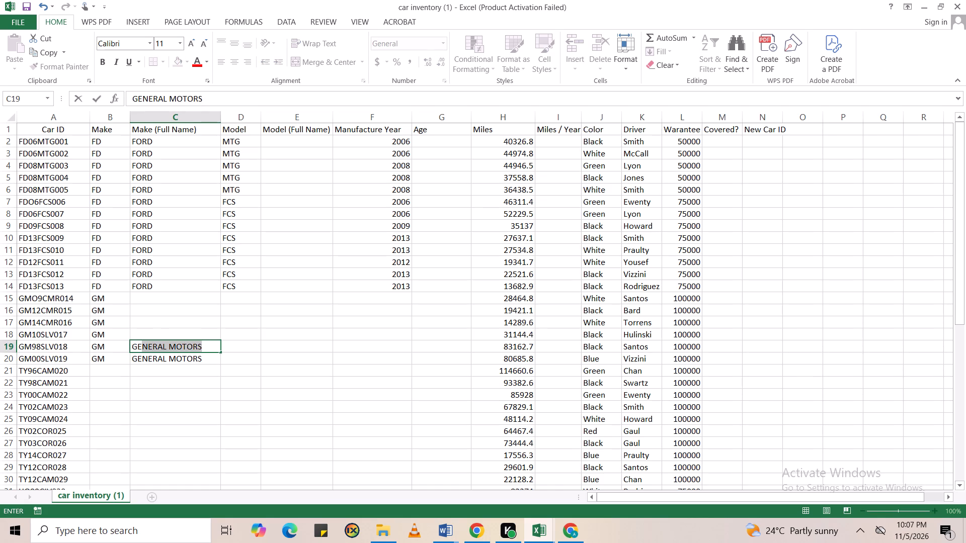
click(204, 346)
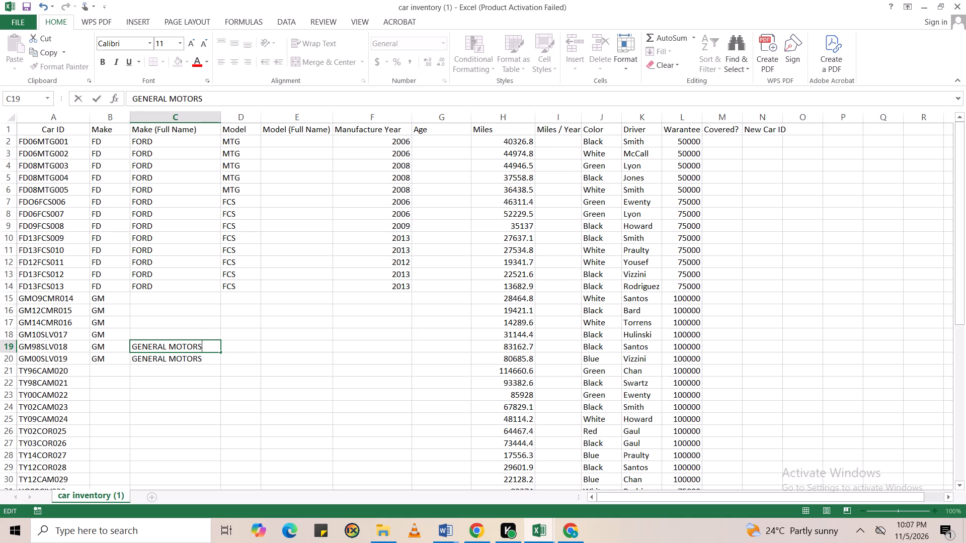
key(Up)
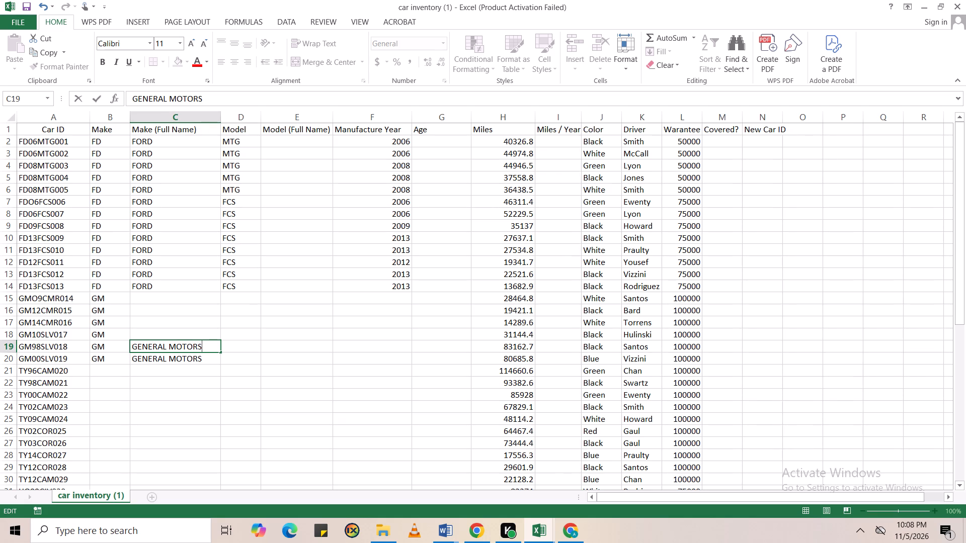
Enter GENERAL MOTORS as the Make (Full Name) of cars GMO9CMR014 through GM10SLV017 in cells C15 to C18.
click(149, 299)
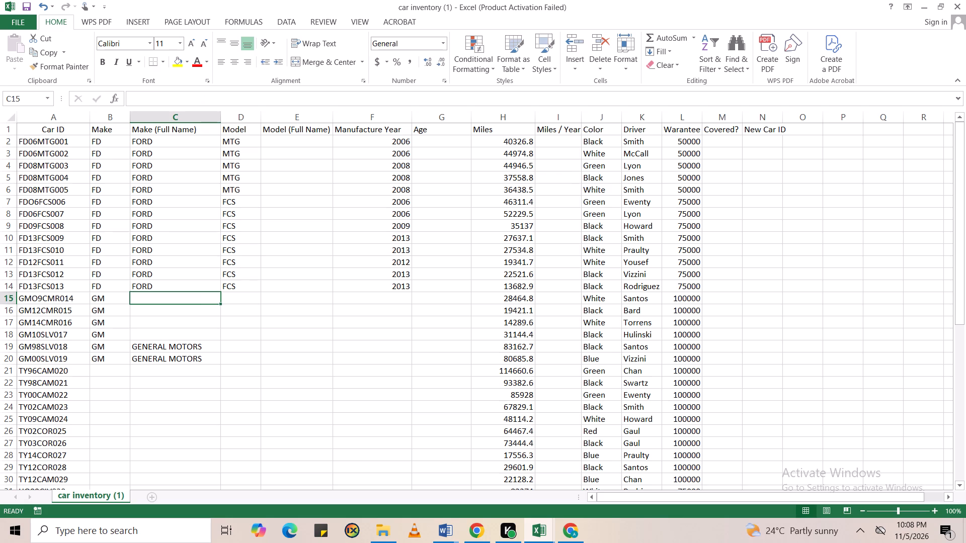
text(GENER)
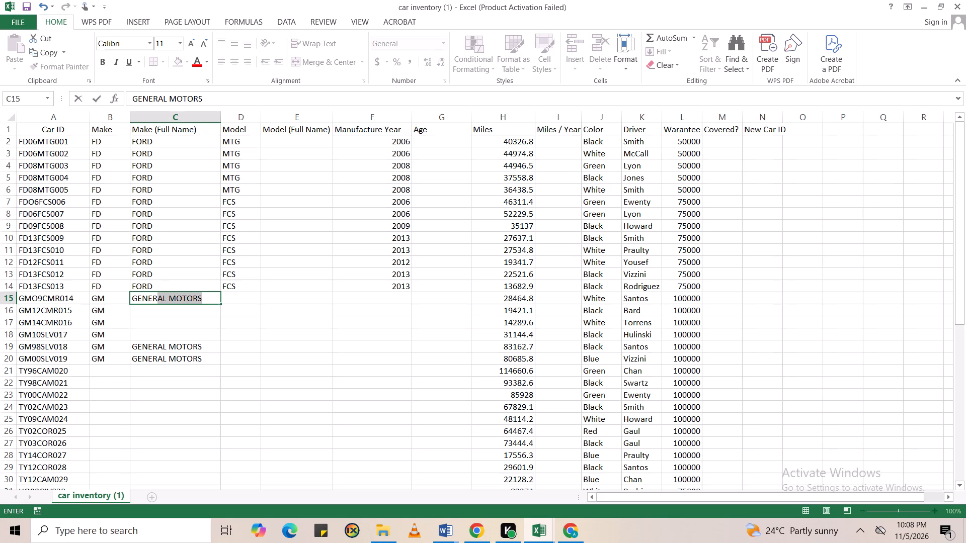
key(Return)
text(GE)
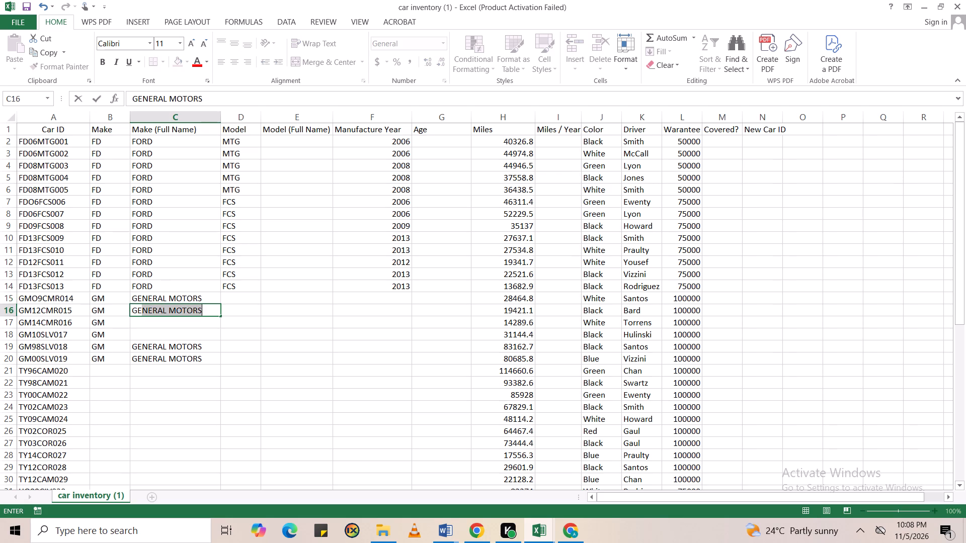
text(NERA)
key(l)
key(Return)
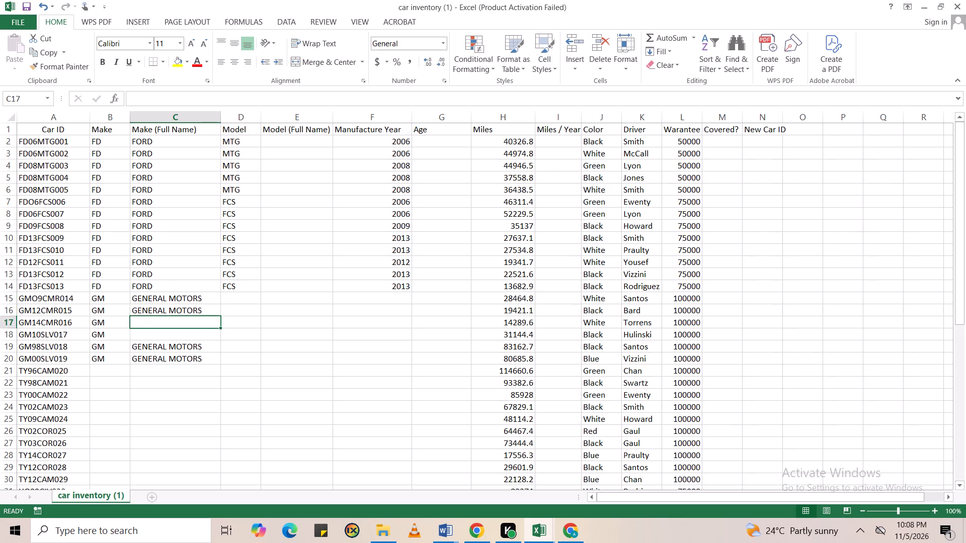
text(GENER)
key(Return)
text(GE)
text(NE)
key(Return)
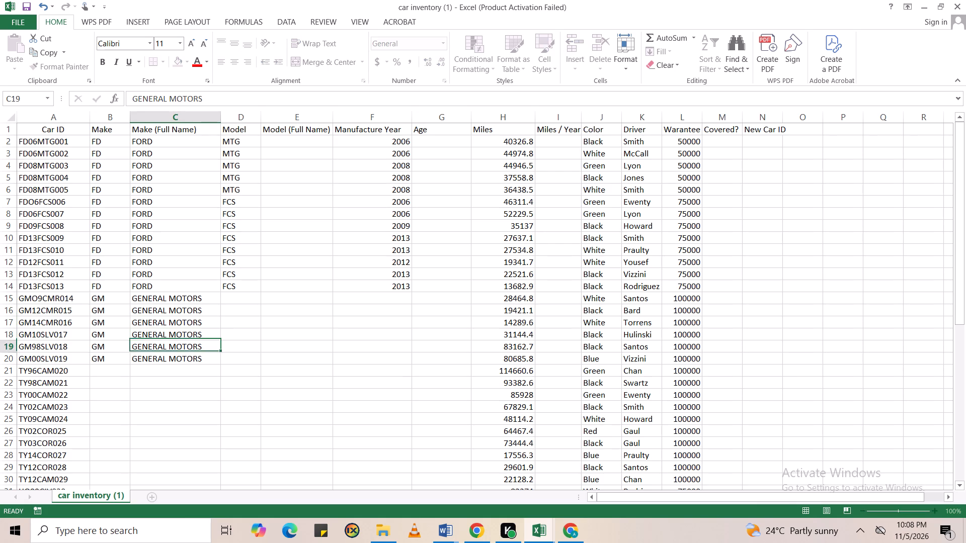
Enter TOYOTA as the Make (Full Name) of the CAM cars TY96CAM020 through TY09CAM024 in cells C21 to C25.
key(Return)
key(Return)
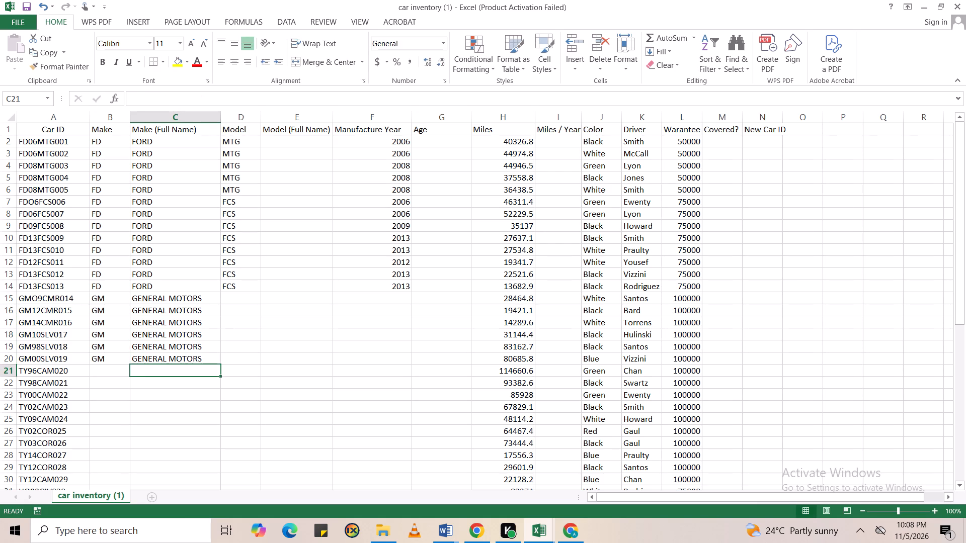
text(TOYOTA)
key(Return)
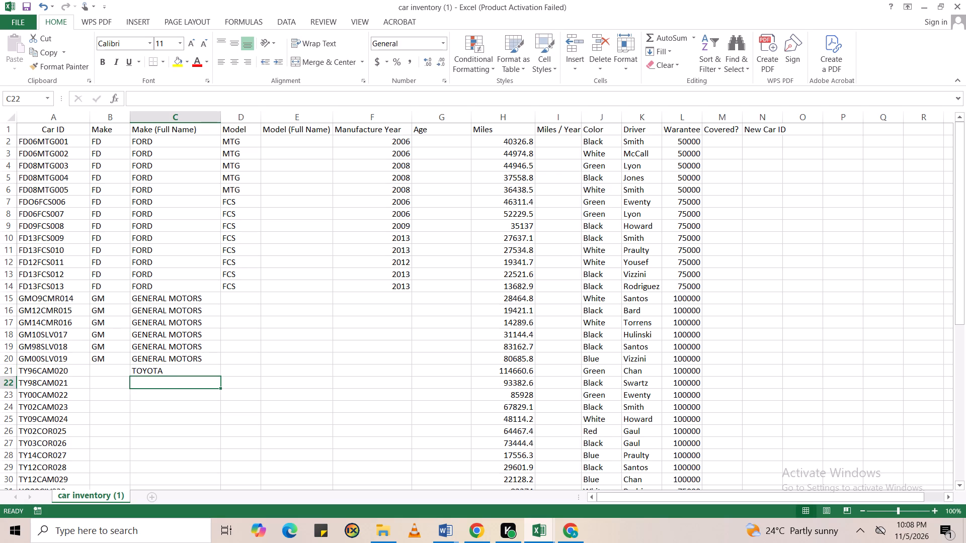
text(TOYOTA)
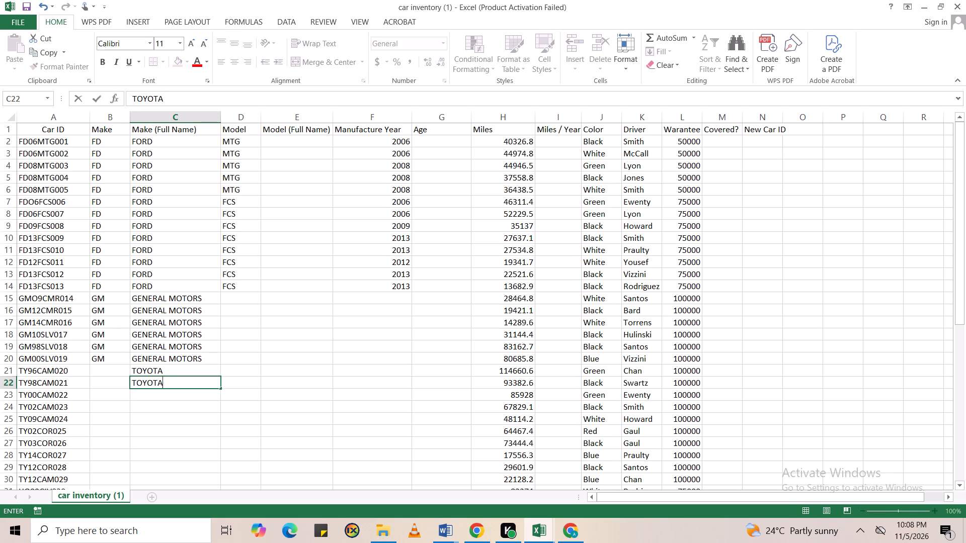
key(Return)
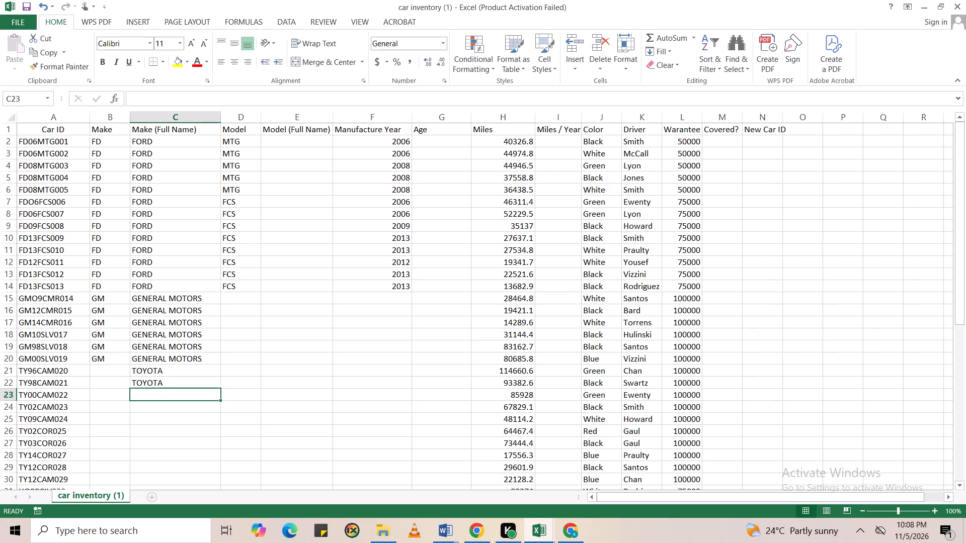
text(TOYOTA)
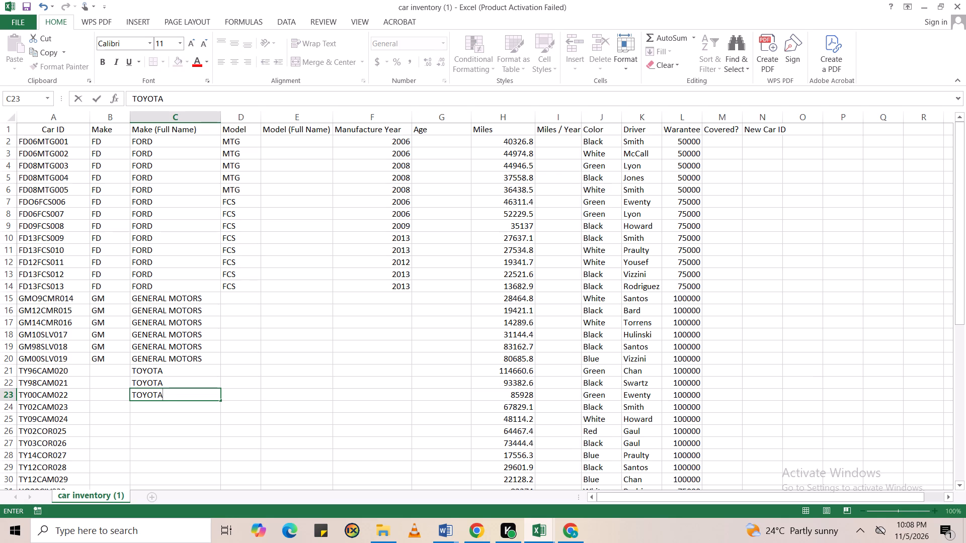
key(Return)
key(r)
key(BackSpace)
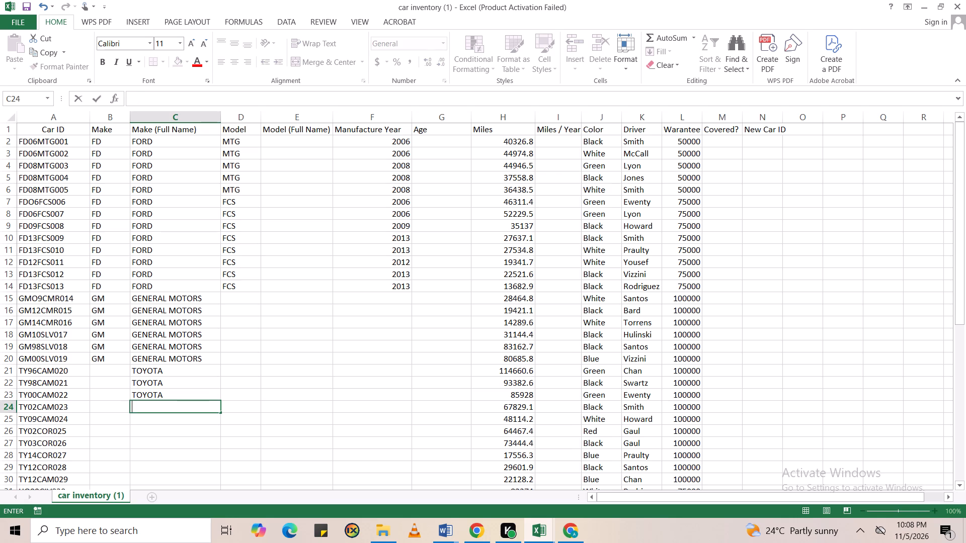
text(TOYOTA)
key(Return)
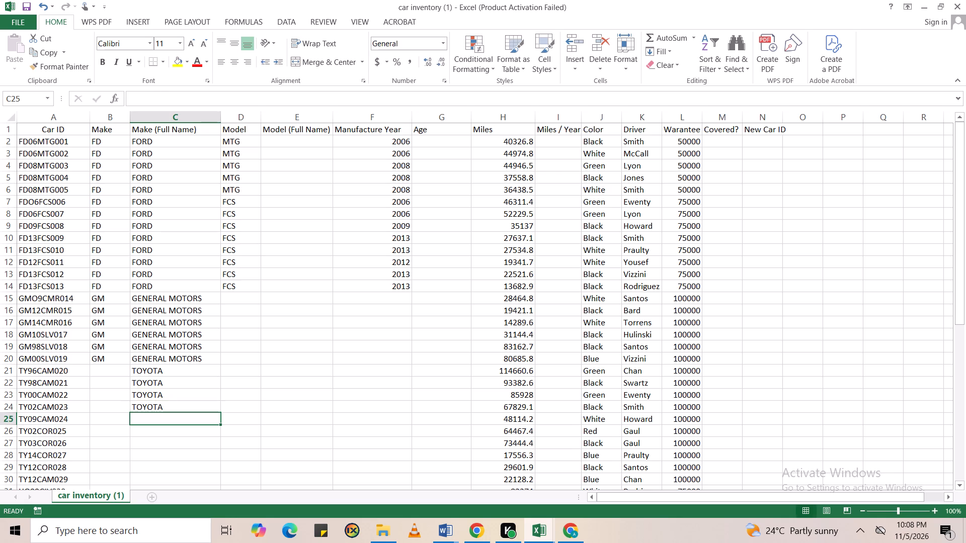
text(TOYO)
key(a)
key(BackSpace)
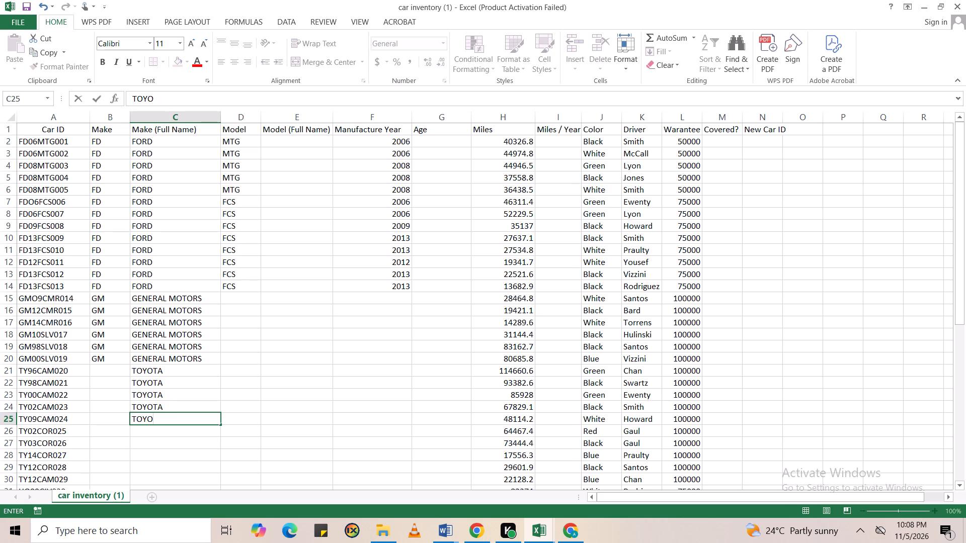
text(TA)
Enter TY as the Make of the CAM cars TY96CAM020 through TY09CAM024 in cells B21 to B25.
click(101, 370)
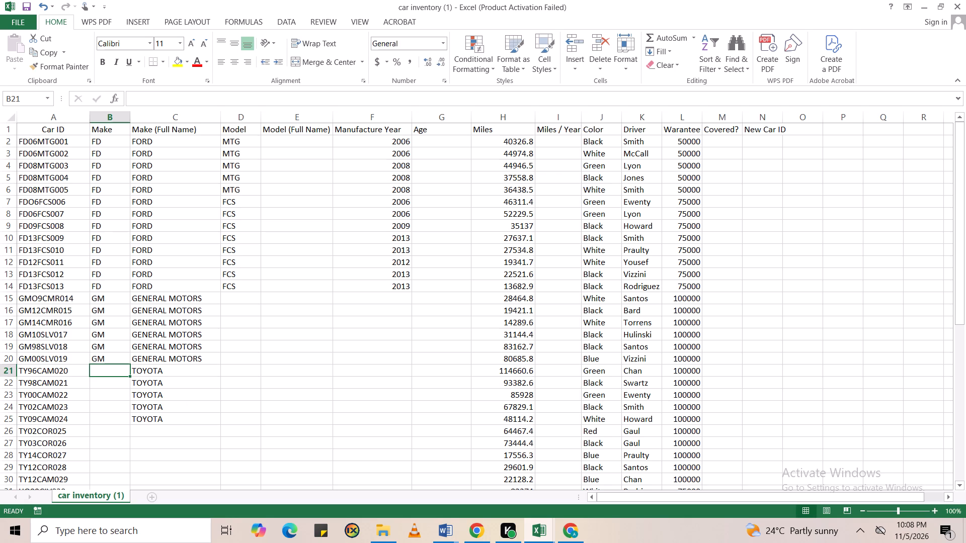
text(TY)
key(Return)
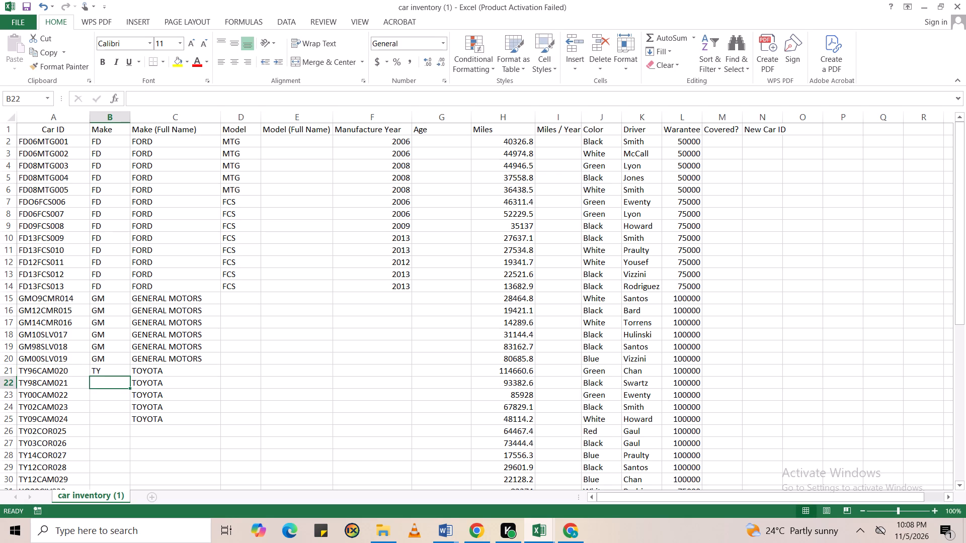
text(TY)
key(Return)
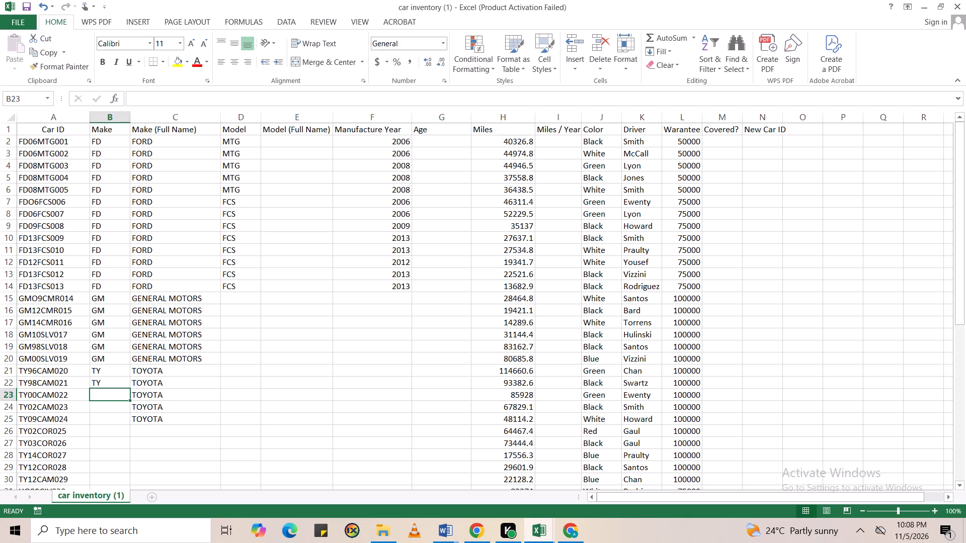
text(TY)
key(Return)
text(TY)
key(Return)
text(TY)
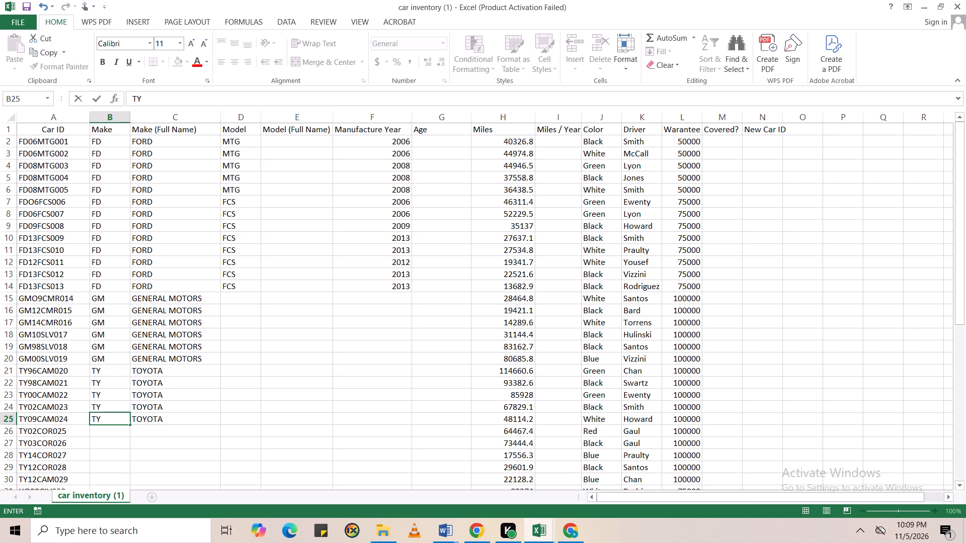
key(Return)
Enter TY as the Make of cars TY02COR025 through TY12CAM029 in cells B26 to B30.
text(TY)
key(Return)
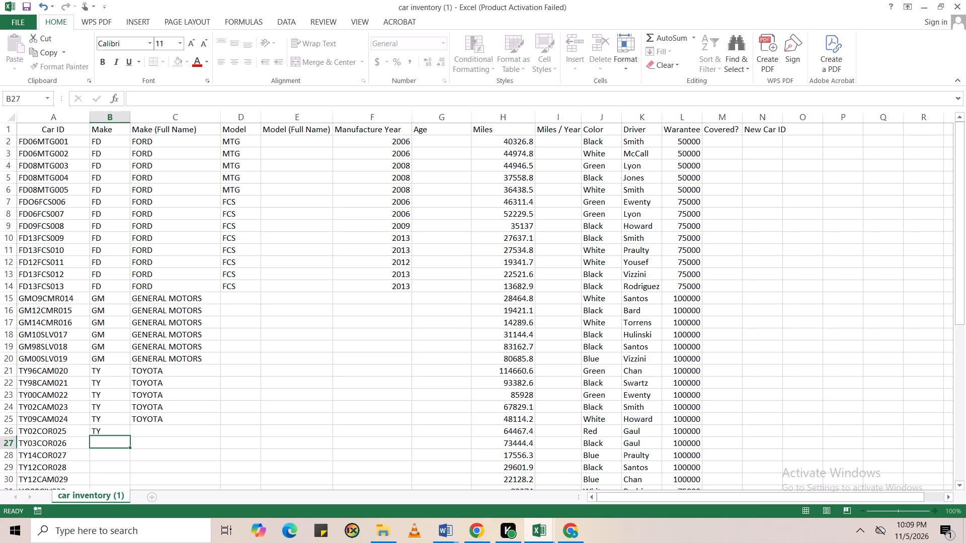
text(TY)
key(Return)
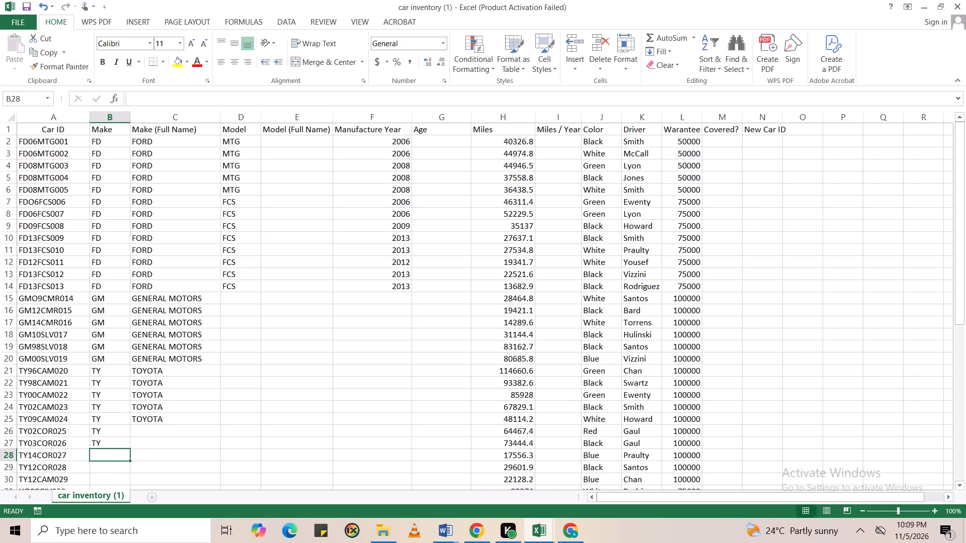
text(TY)
key(Return)
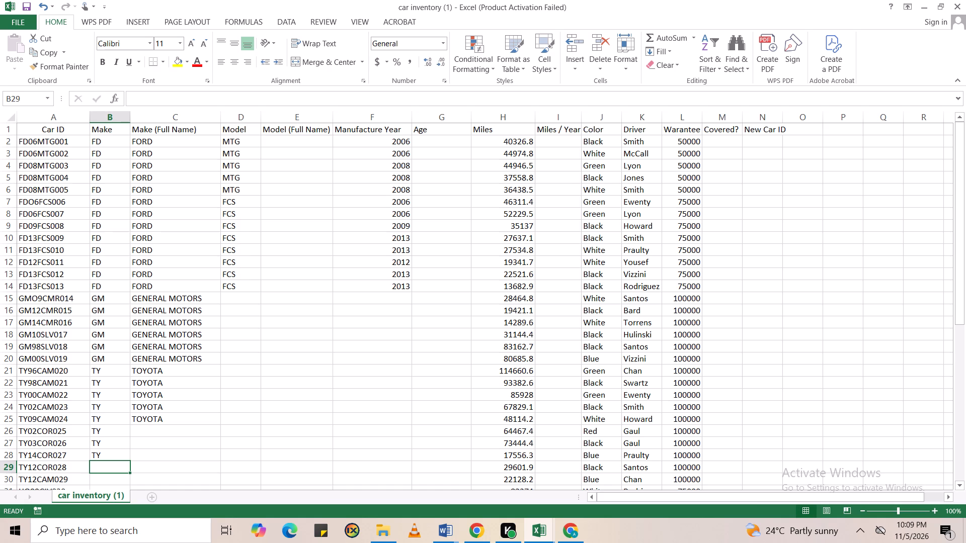
text(TY)
key(Return)
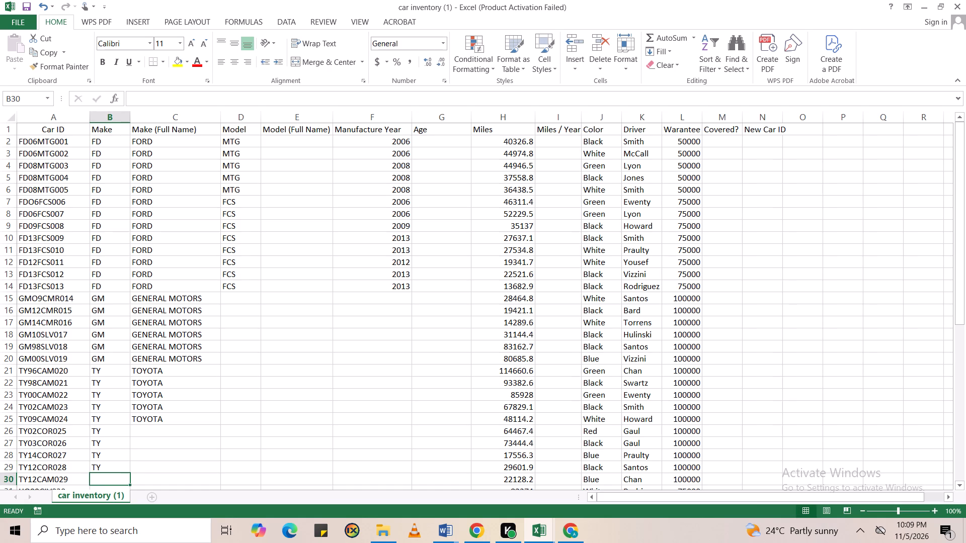
text(TY)
key(Right)
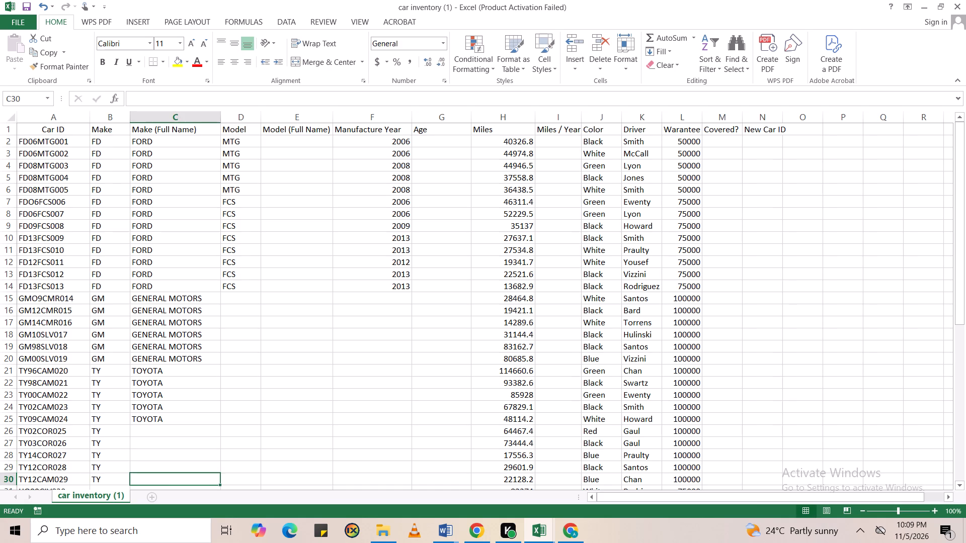
Enter TOYOTA as the Make (Full Name) of car TY12CAM029 in cell C30.
text(TOYO)
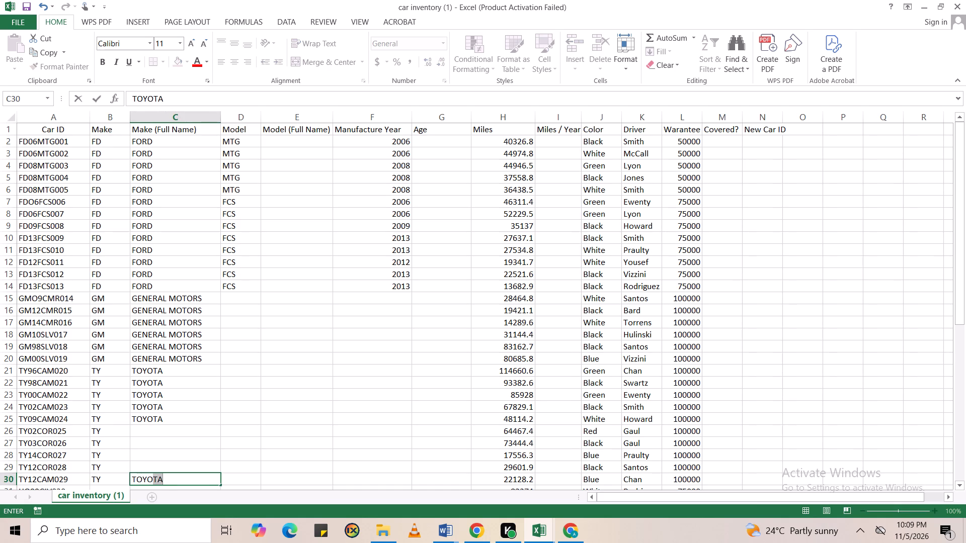
key(t)
key(a)
click(157, 425)
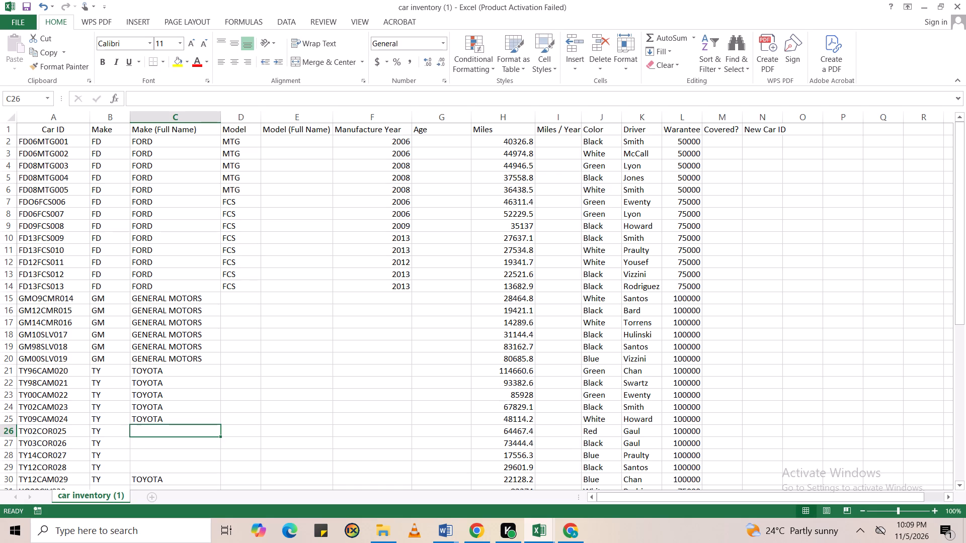
Enter TOYOTA as the Make (Full Name) of the COR cars TY02COR025 through TY12COR028 in cells C26 to C29.
text(TOYOTA)
key(Return)
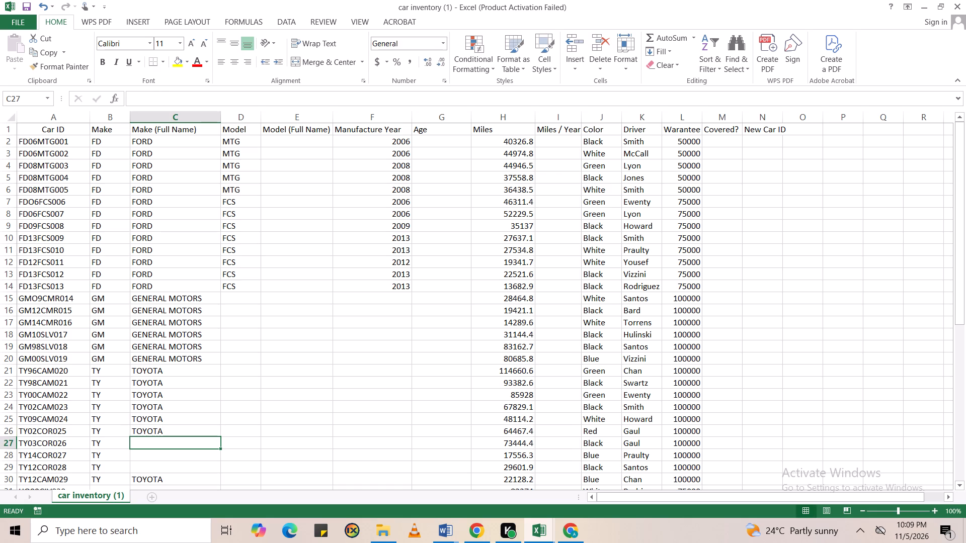
text(TOYOT)
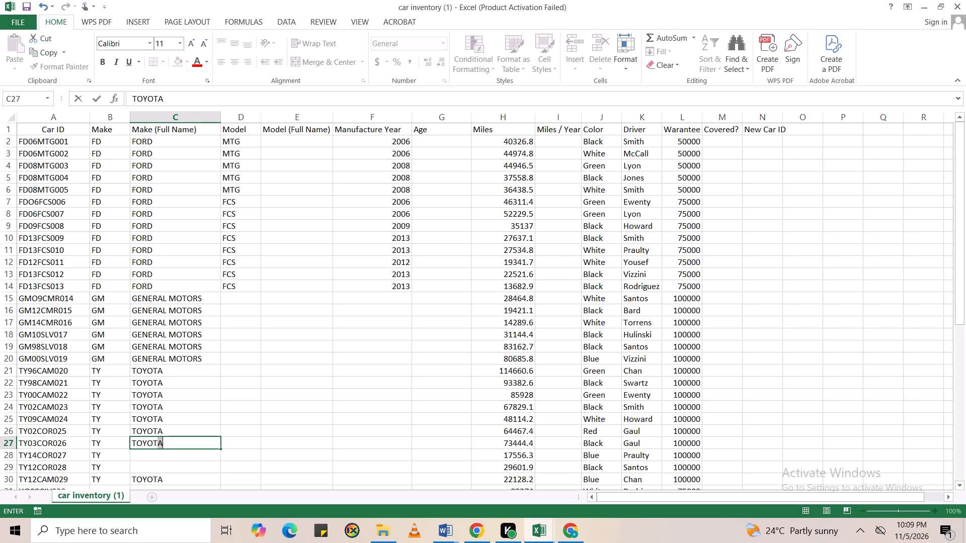
text(S\\)
key(BackSpace)
key(BackSpace)
key(BackSpace)
key(s)
key(BackSpace)
key(a)
key(Return)
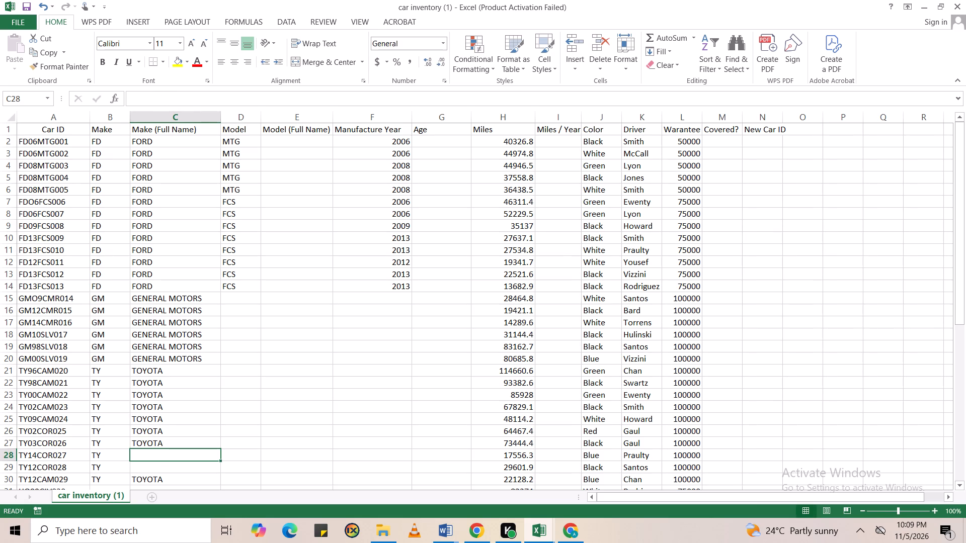
text(TOYOTA)
key(Return)
text(TOYOTA)
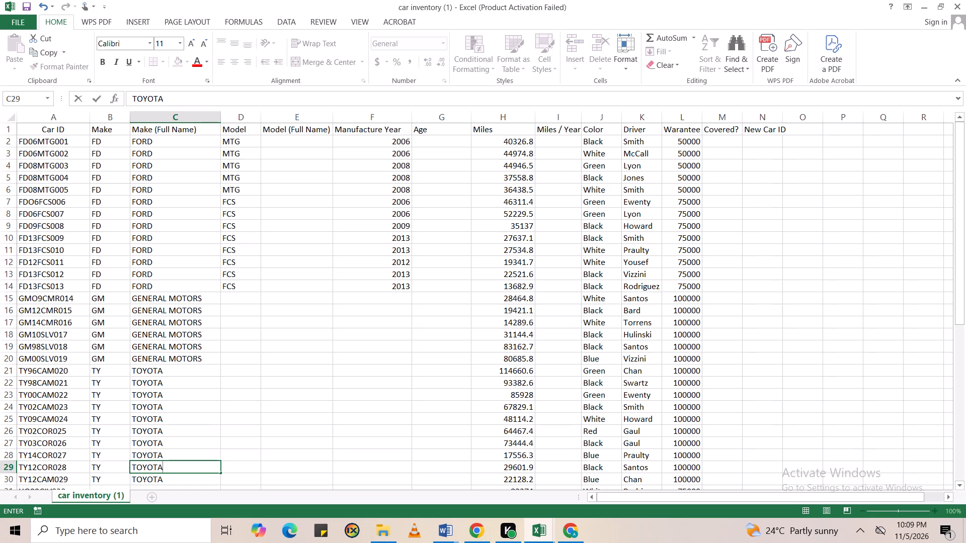
key(Right)
key(Right)
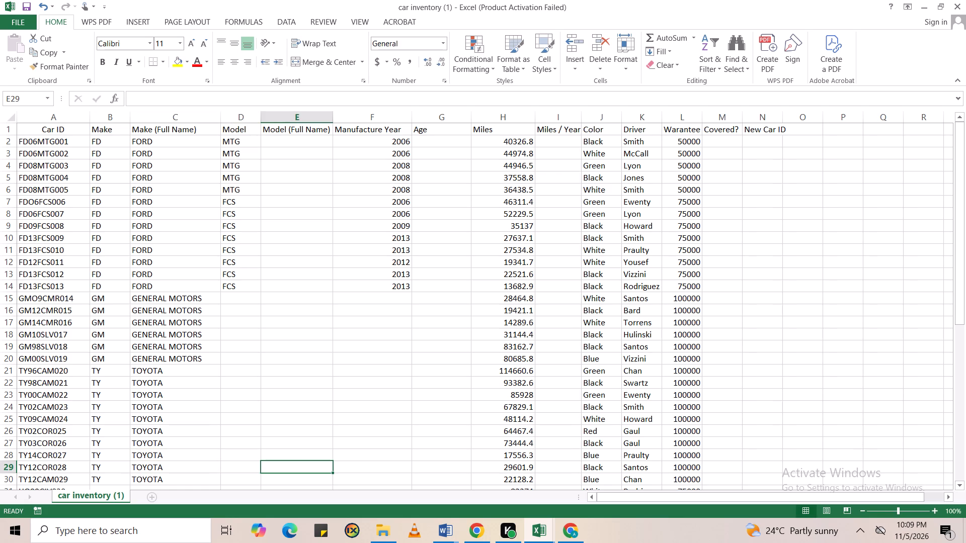
Enter CMR as the Model of the General Motors cars GMO9CMR014 through GM14CMR016 in cells D15 to D17.
click(245, 298)
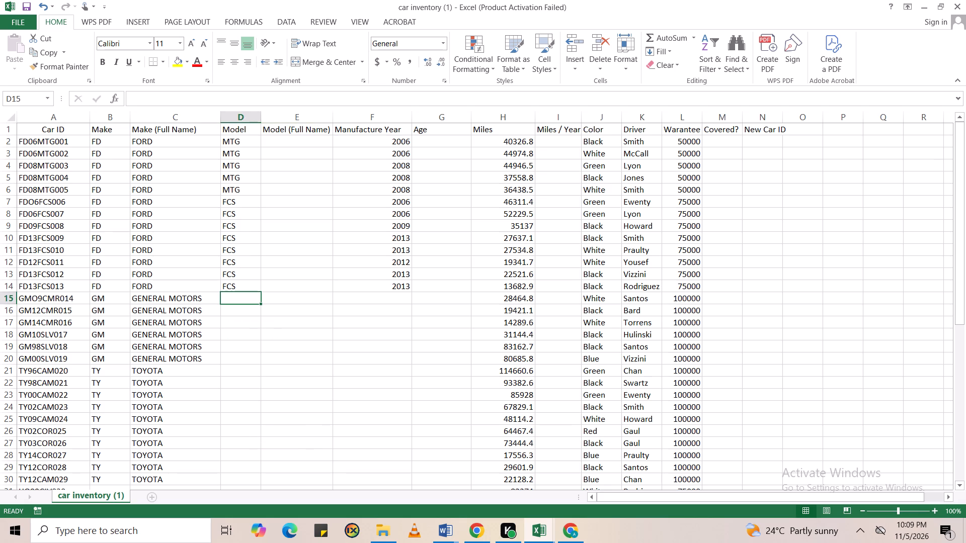
text(CRM)
key(Return)
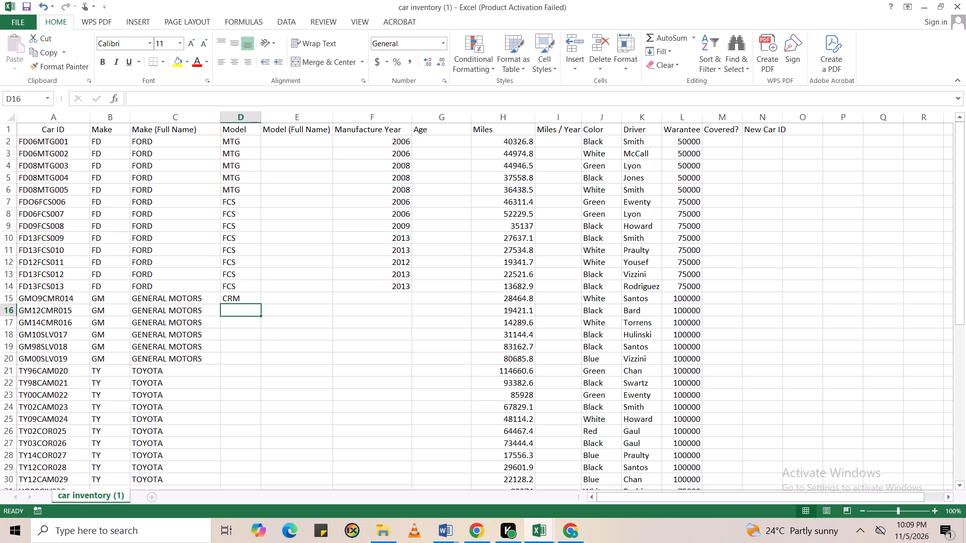
text(CM)
key(BackSpace)
key(BackSpace)
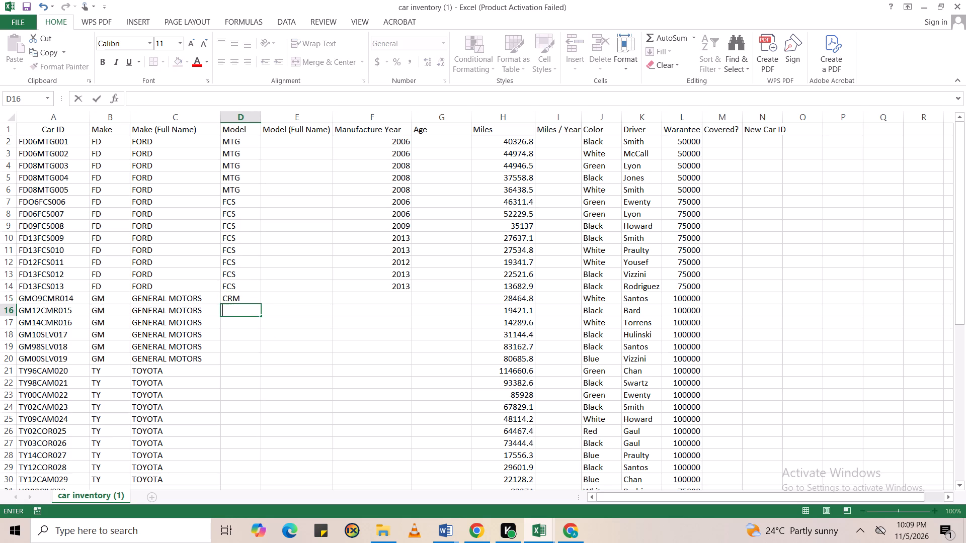
key(BackSpace)
key(Up)
key(backslash)
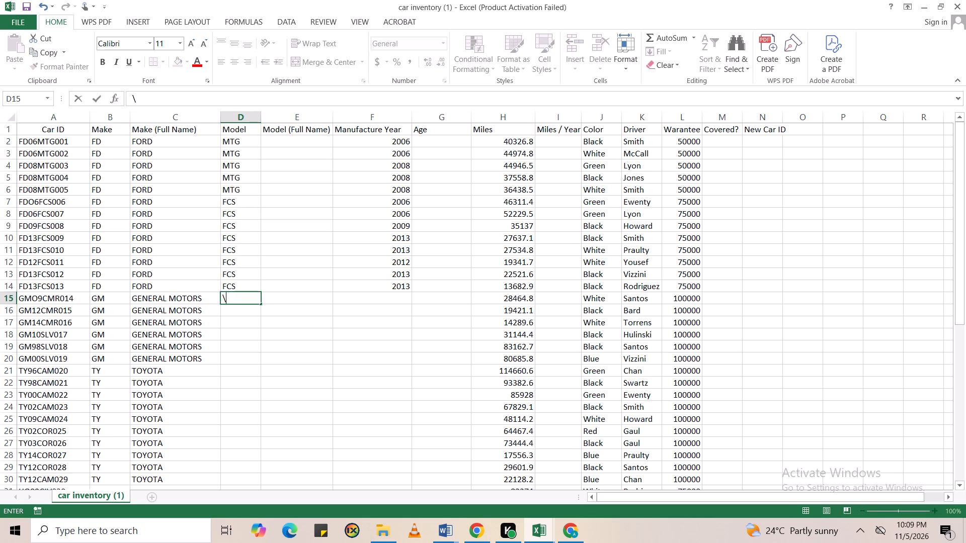
key(BackSpace)
text(CMR)
key(Return)
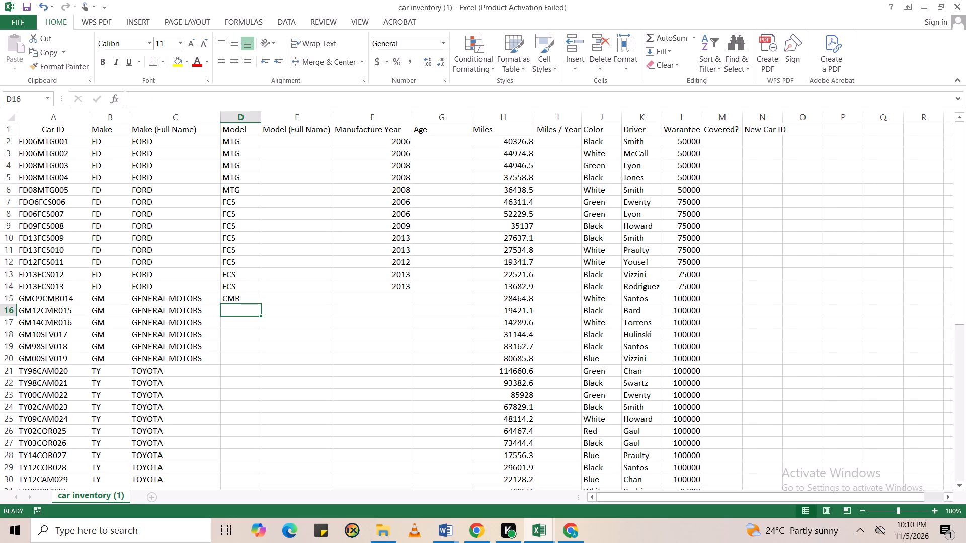
text(CMR)
key(Return)
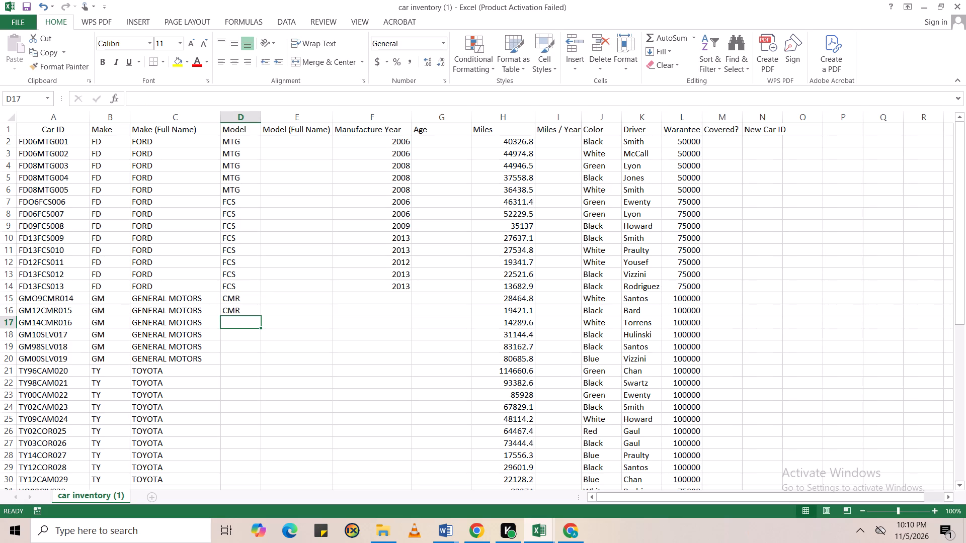
text(CMR)
key(Return)
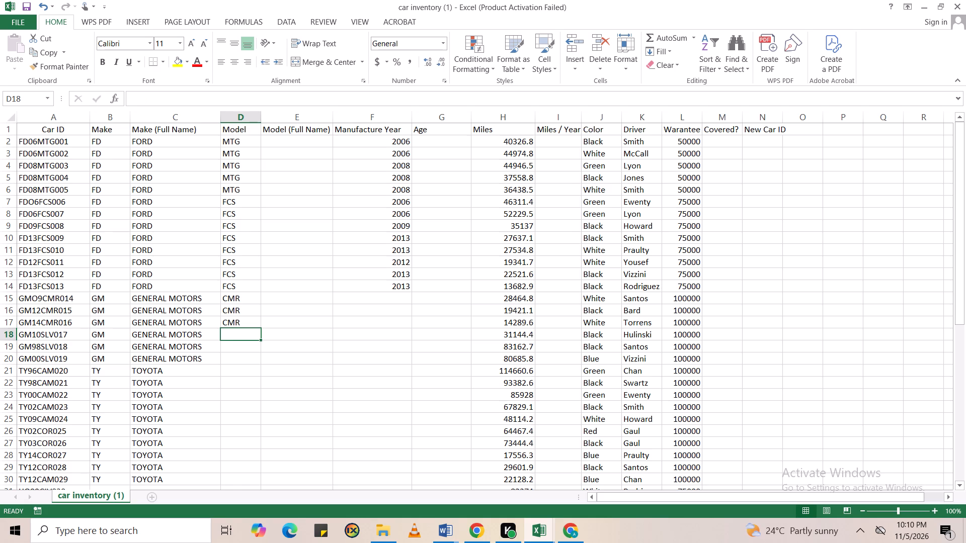
Enter SLV as the Model of the General Motors cars GM10SLV017 through GM00SLV019 in cells D18 to D20.
text(SLO)
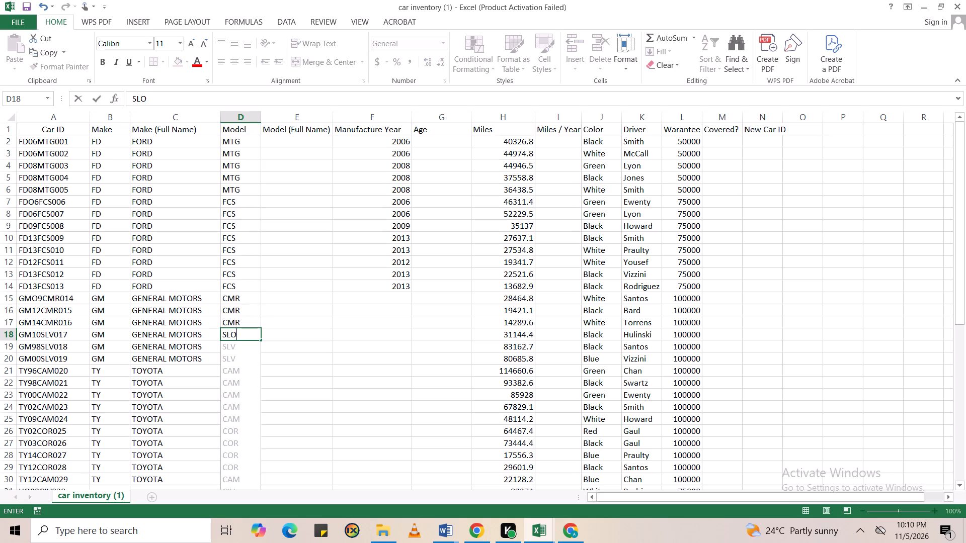
key(BackSpace)
key(v)
key(Return)
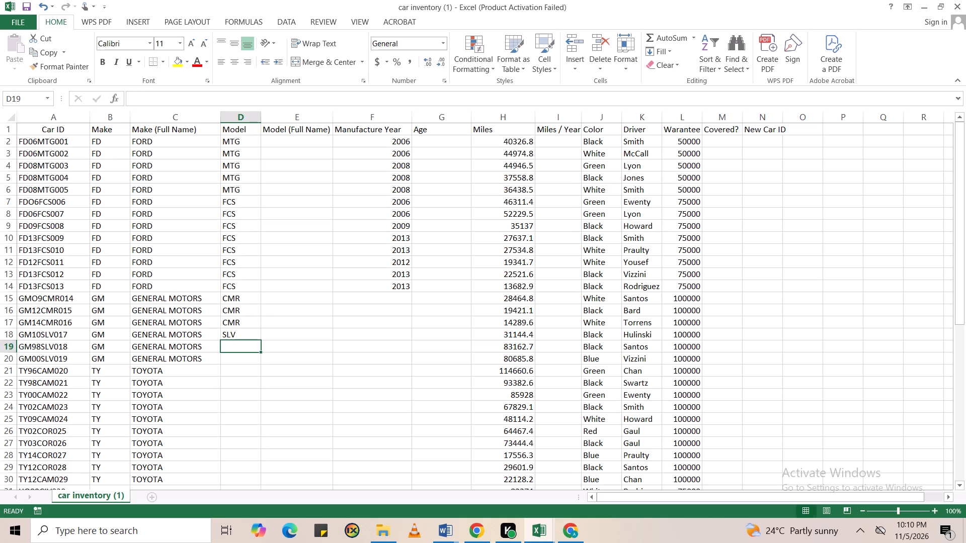
text(SLV)
key(Return)
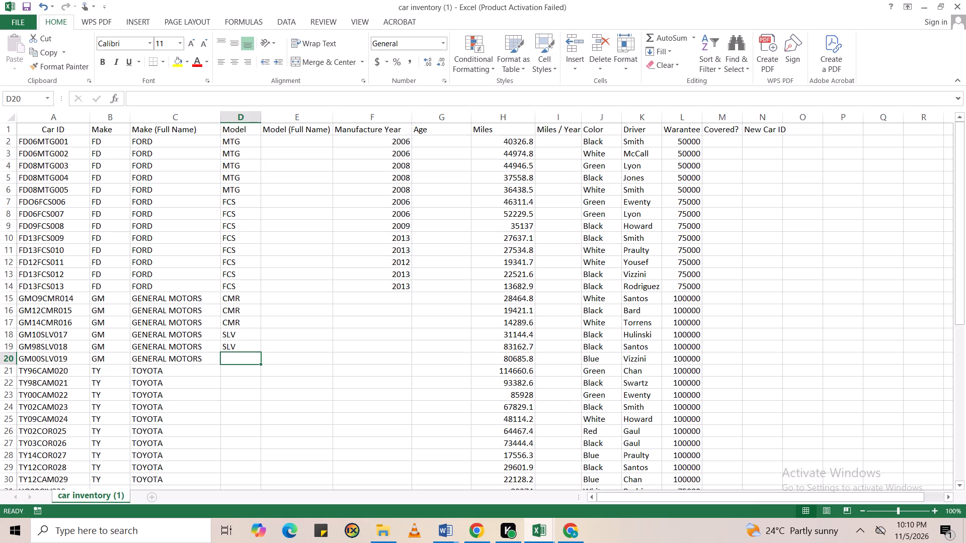
key(s)
key(l)
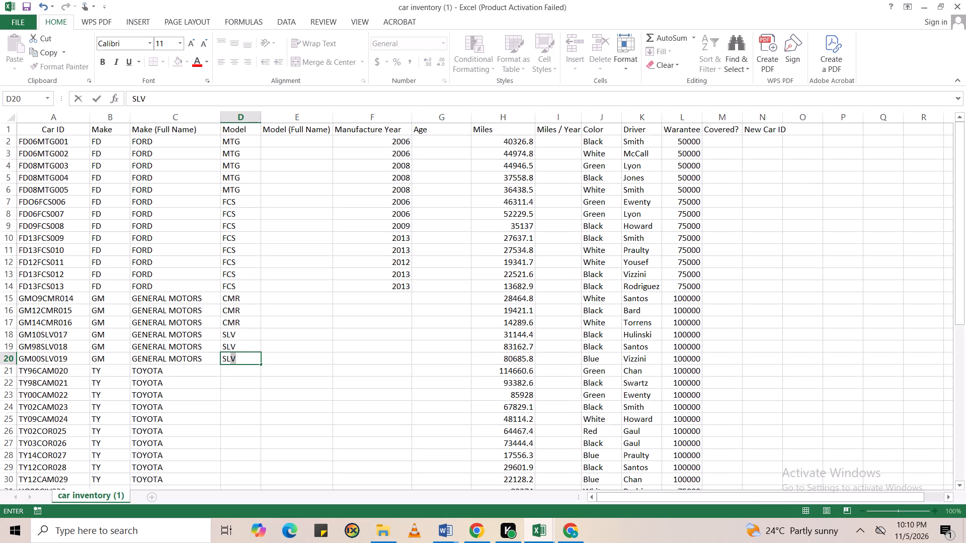
key(v)
key(Return)
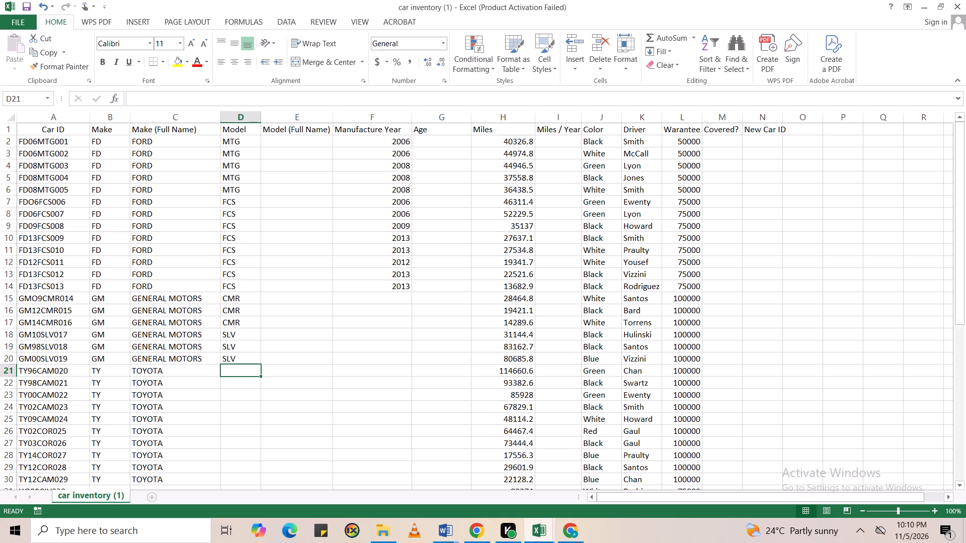
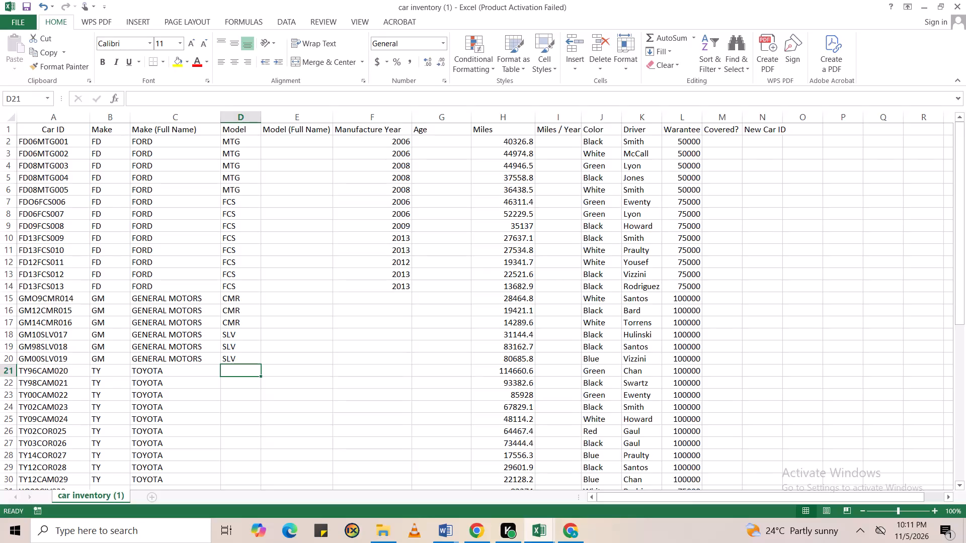
Enter CAM as the Model of the Toyota cars TY96CAM020 through TY09CAM024 in cells D21 to D25.
text(CAM)
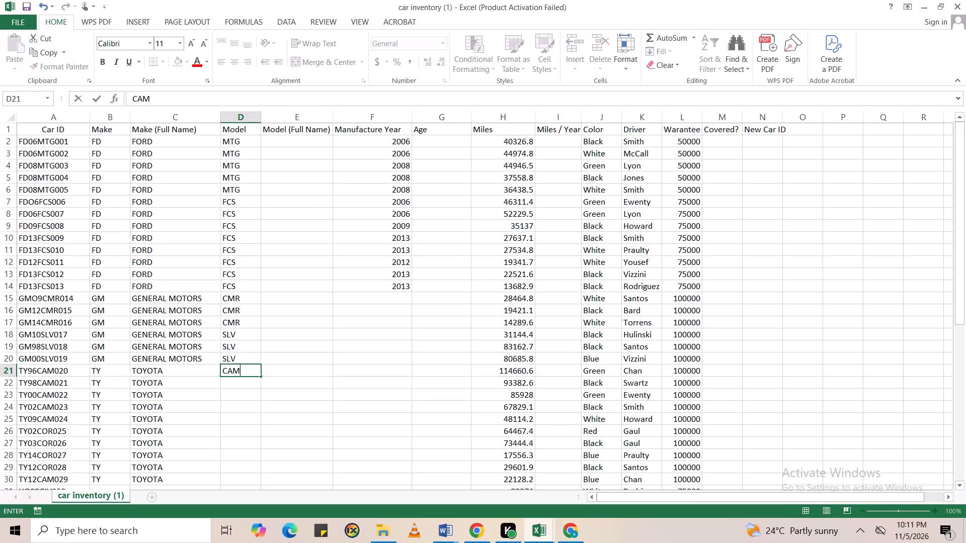
key(Return)
text(CAM)
key(Return)
text(CAM)
key(Return)
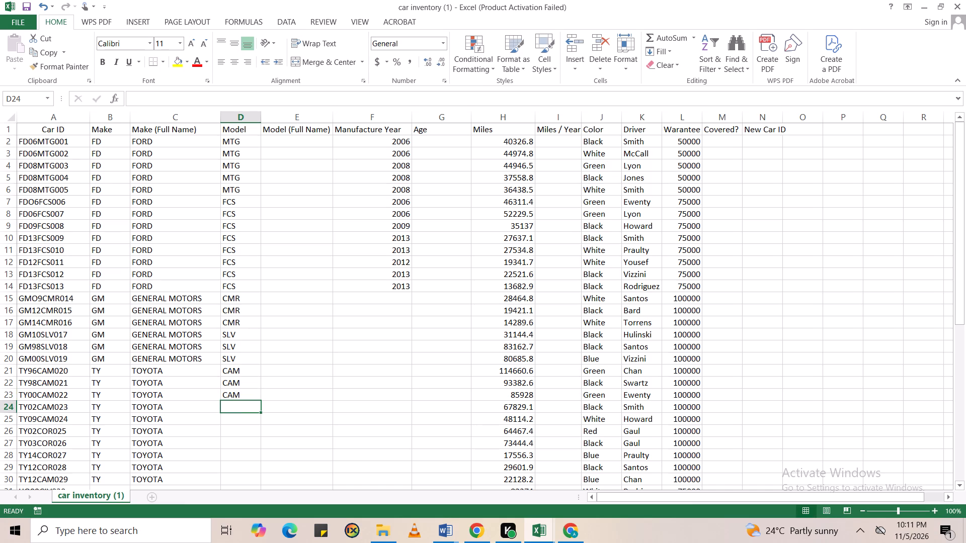
text(CAM)
key(Return)
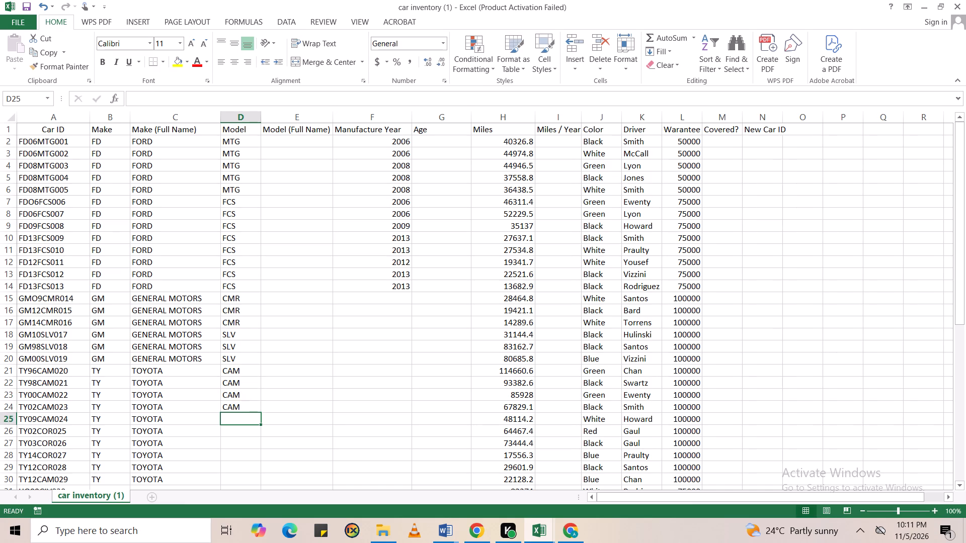
text(CAM)
key(Return)
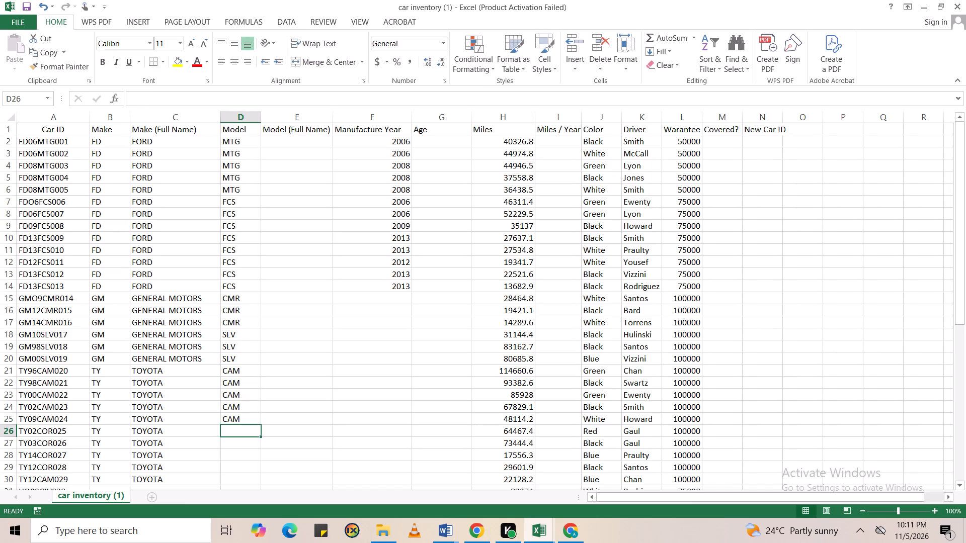
Enter COR as the Model of the Toyota cars TY02COR025 through TY14COR027 in cells D26 to D28.
text(CAM)
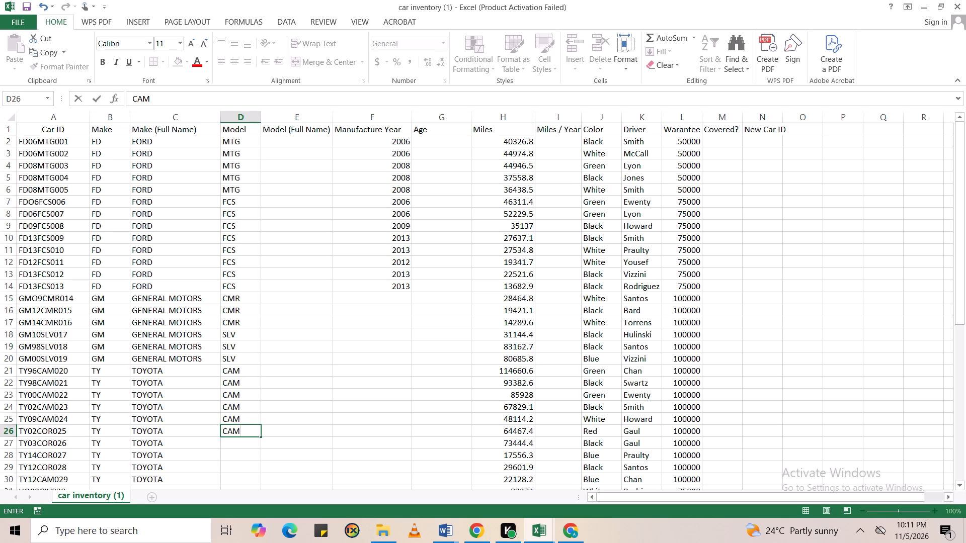
key(BackSpace)
key(BackSpace)
text(OR)
key(Return)
text(COR)
key(Return)
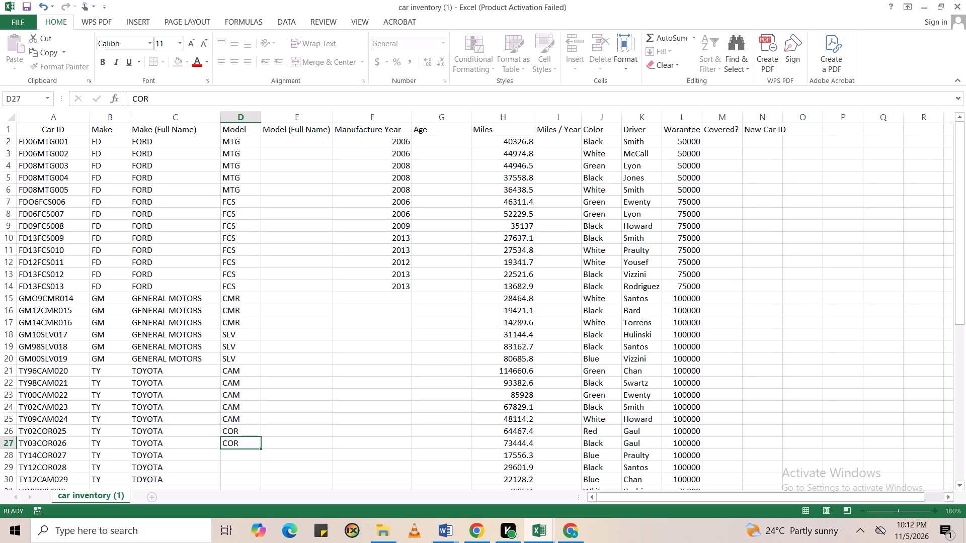
text(CO)
key(r)
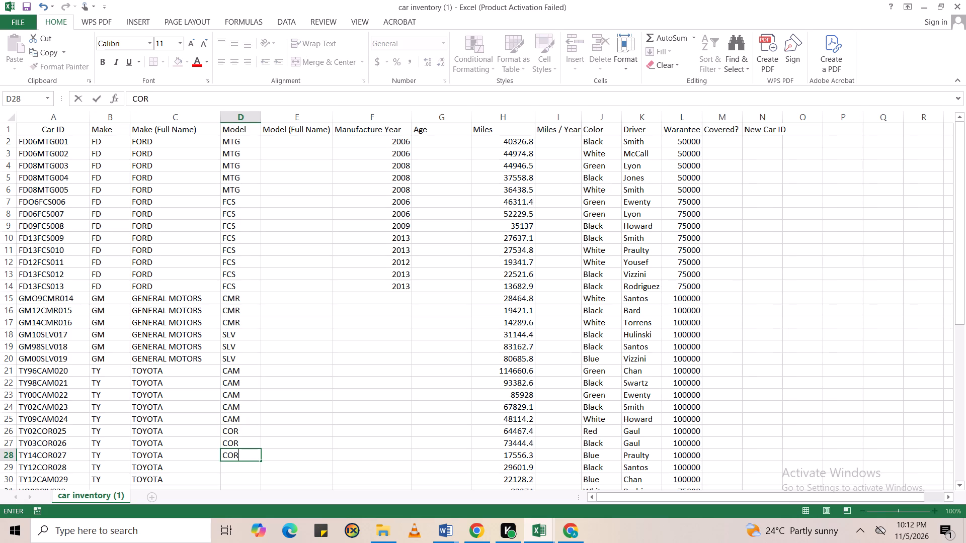
key(Return)
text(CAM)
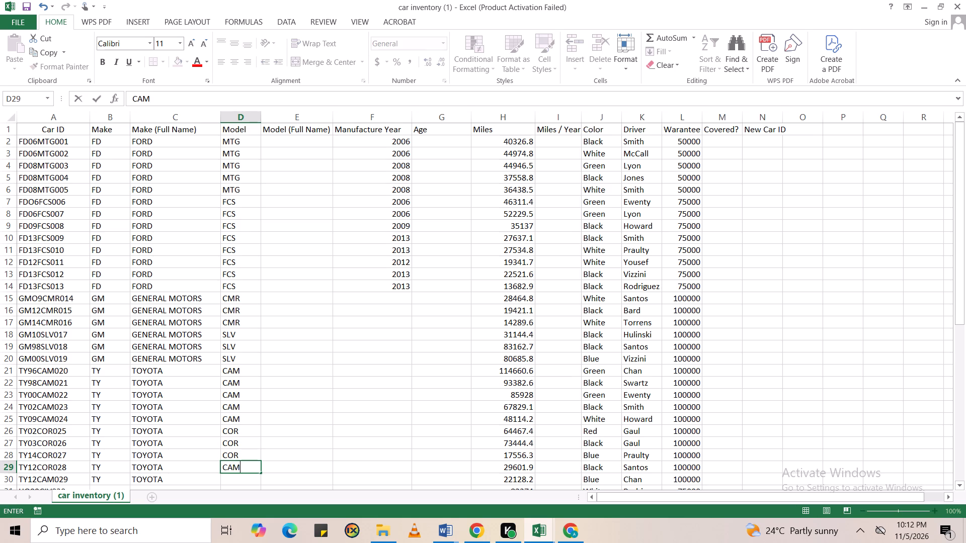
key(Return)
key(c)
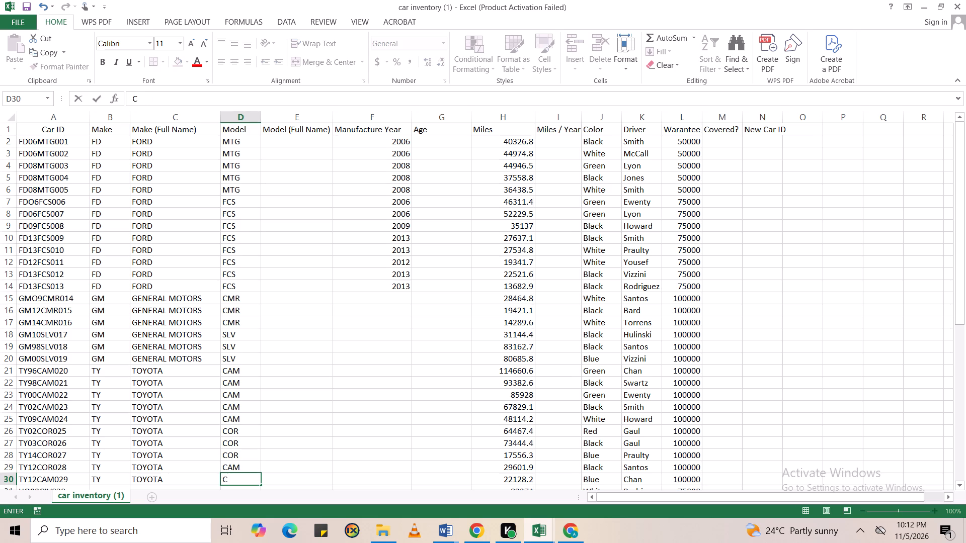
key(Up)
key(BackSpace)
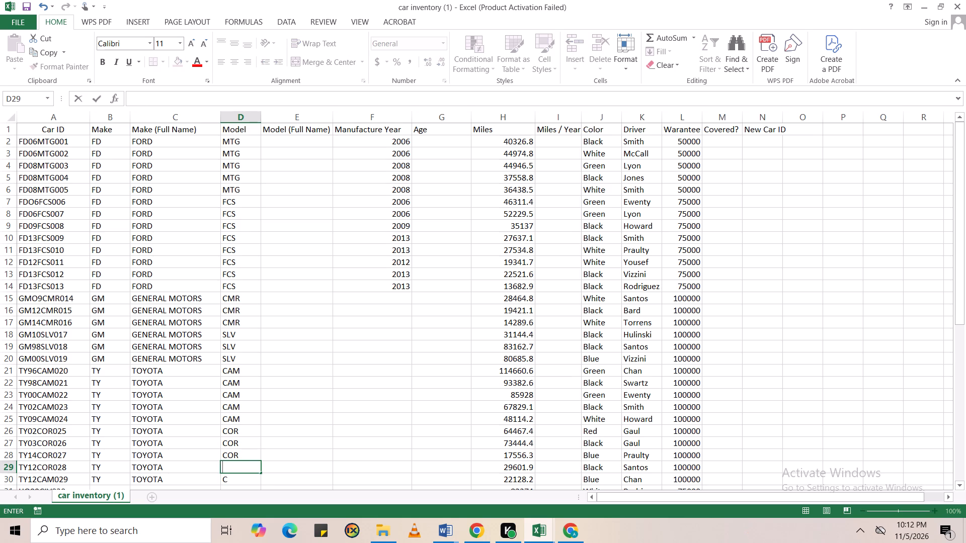
Enter COR as the Model of the Toyota cars TY12COR028 and TY12CAM029 in cells D29 and D30.
key(c)
text(OR)
key(Return)
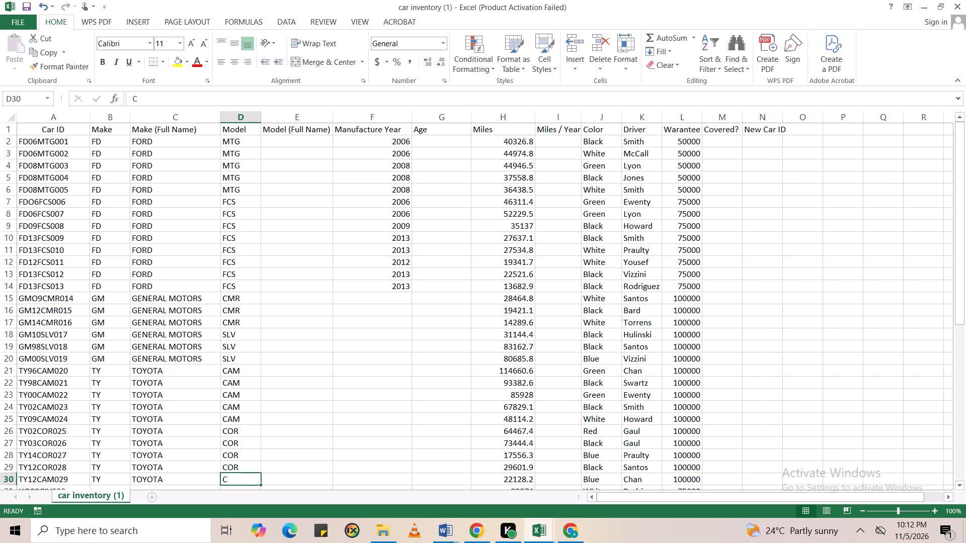
key(o)
key(BackSpace)
text(CO)
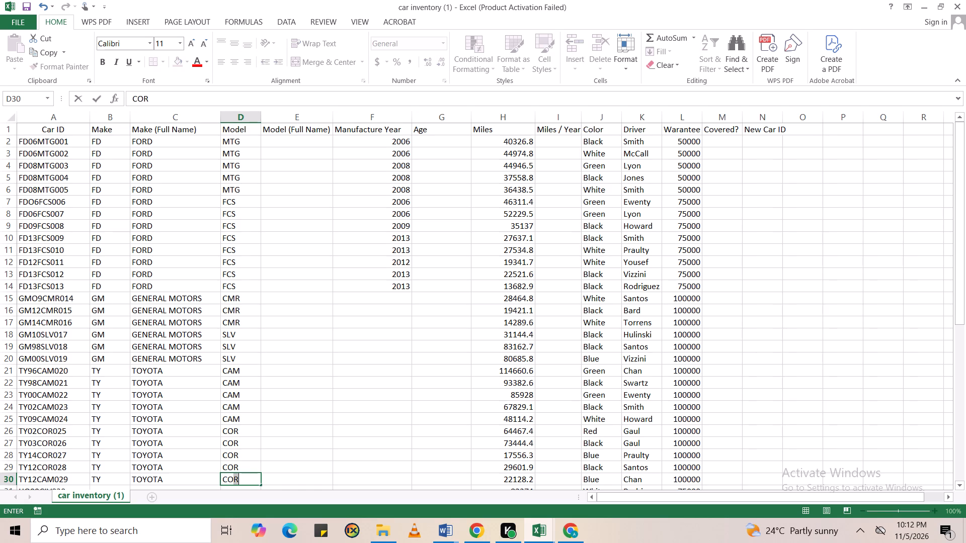
key(r)
key(Return)
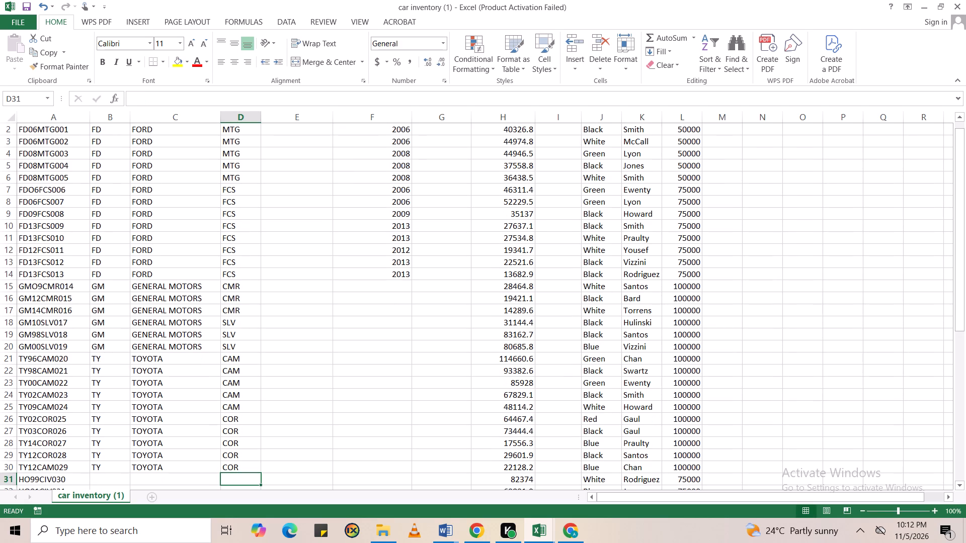
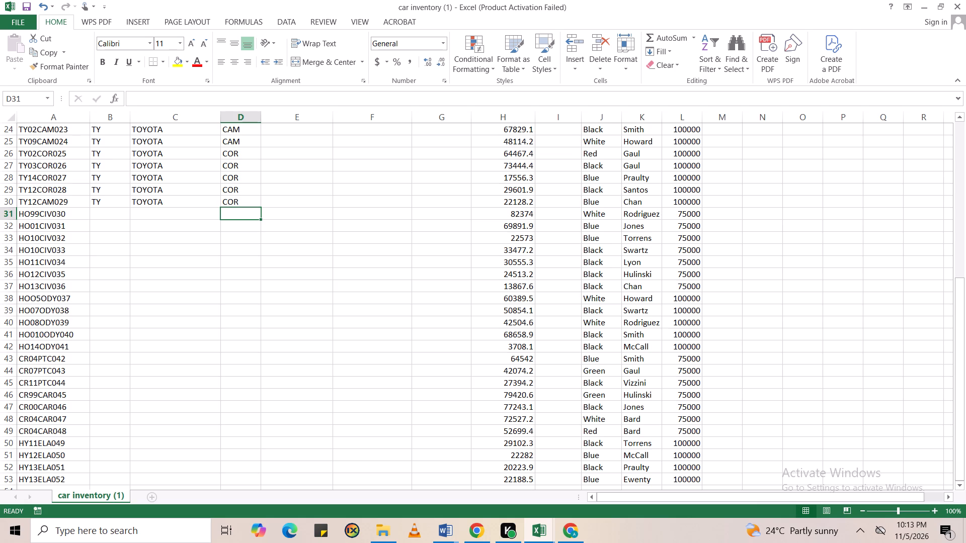
Enter HO as the make of the cars HO99CIV030 through HO13CIV036 in cells B31 to B37.
click(106, 215)
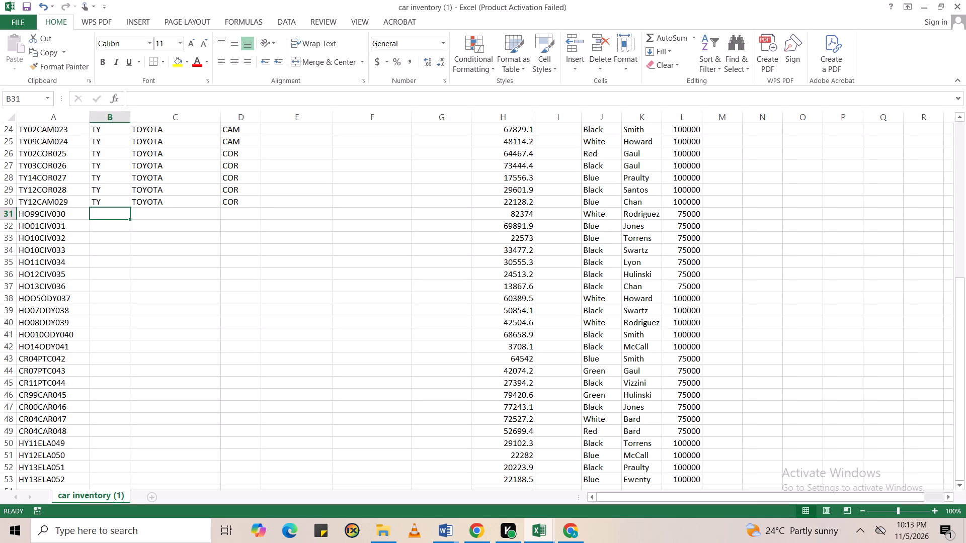
text(HO)
key(Return)
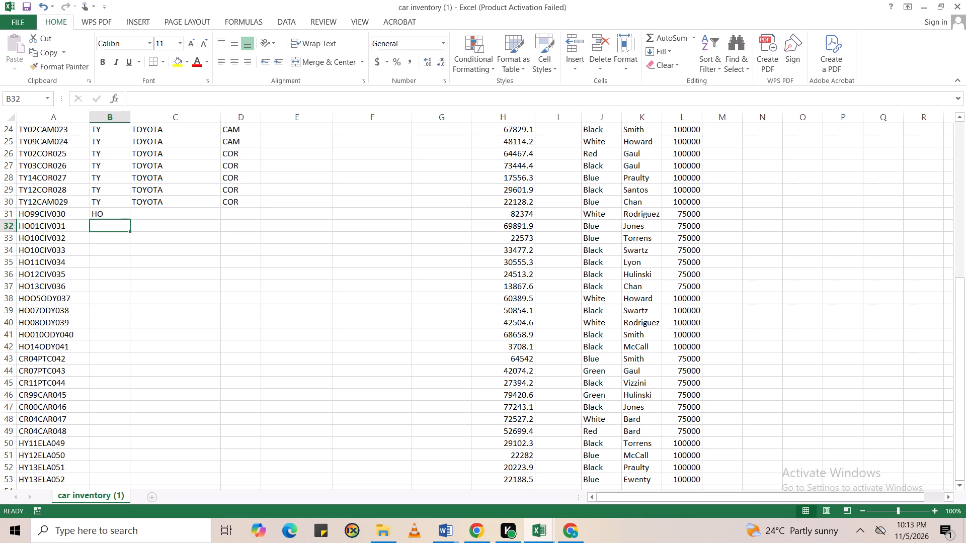
text(HO)
key(Return)
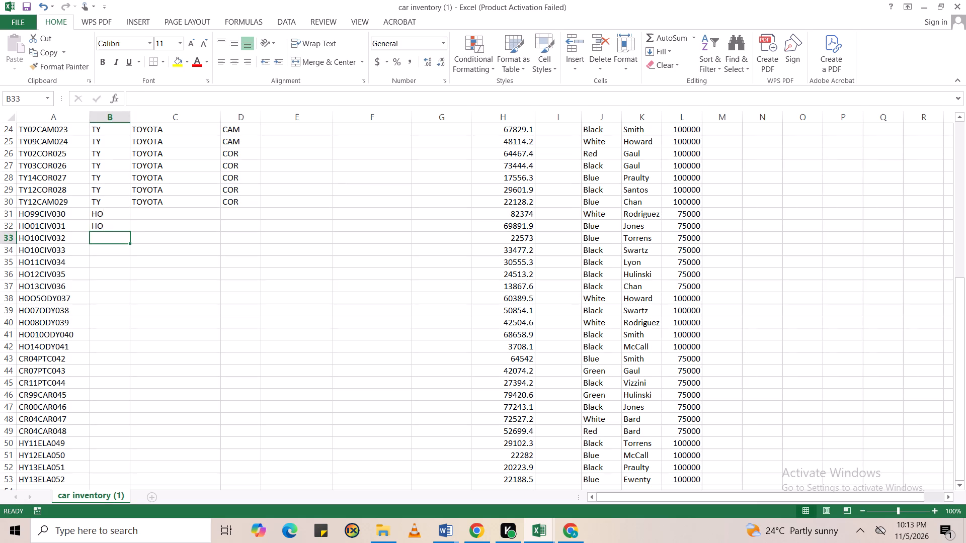
text(HO)
key(Return)
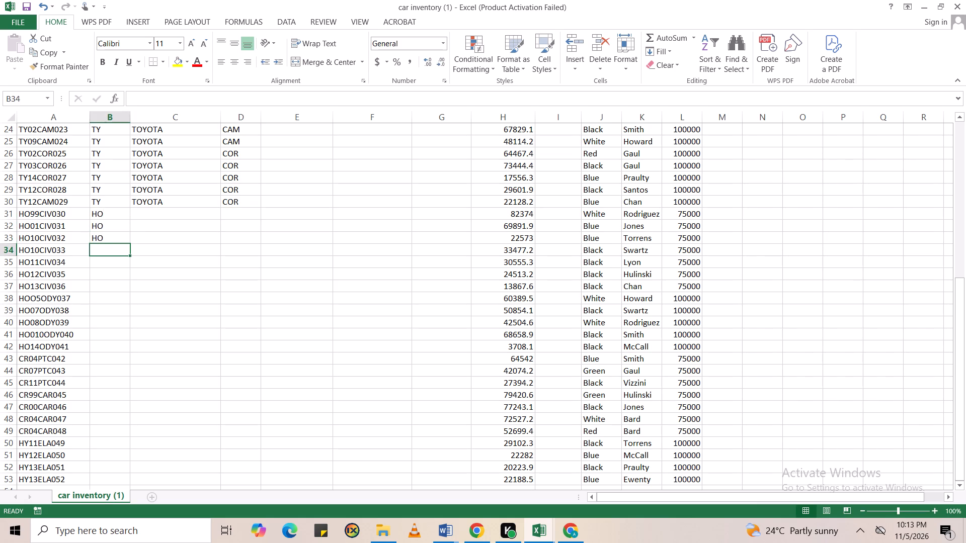
text(HO)
key(Return)
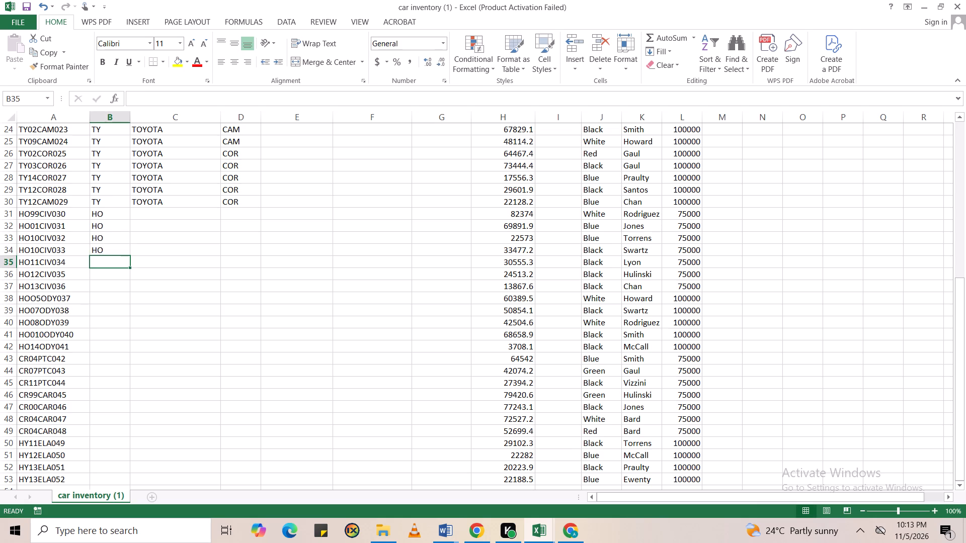
text(HO)
key(Return)
text(HO)
key(Return)
text(HO)
key(Return)
Enter HO as the make of the five ODY cars, IDs ending 037 through 041, in cells B38 to B42.
text(HO)
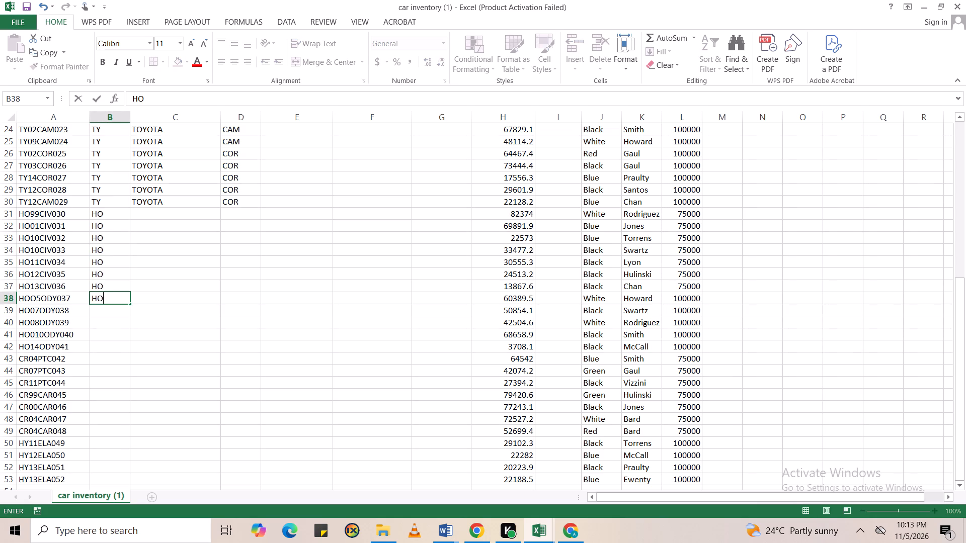
key(Return)
text(HO)
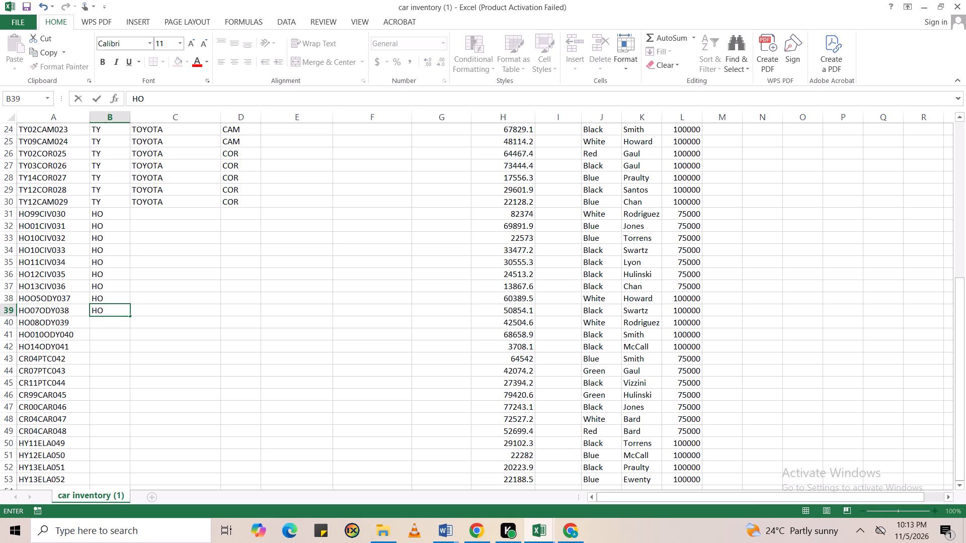
key(Return)
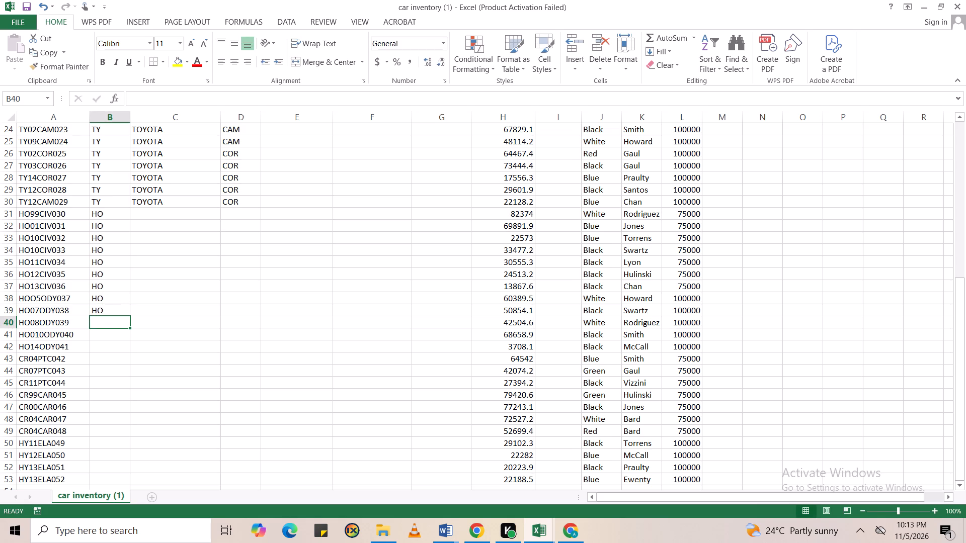
text(HO)
key(Return)
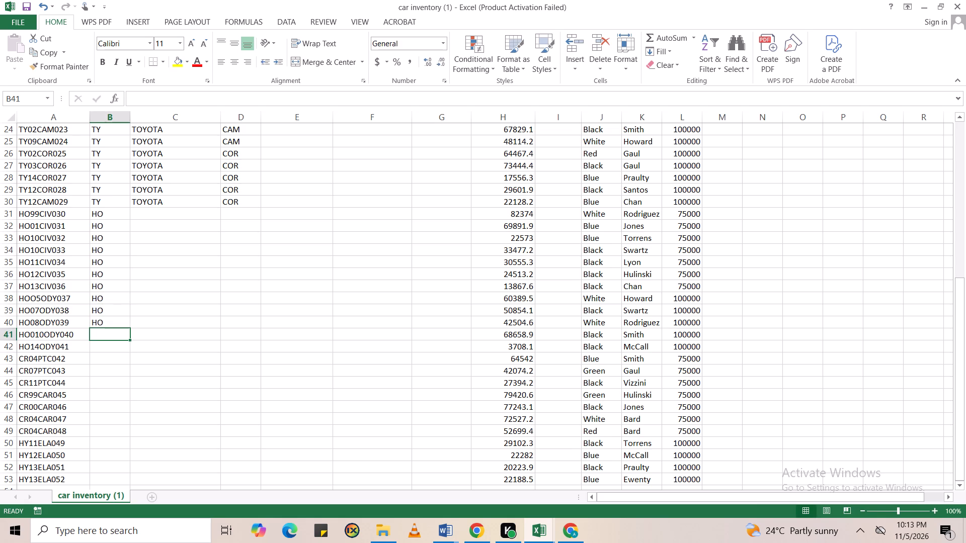
text(HO)
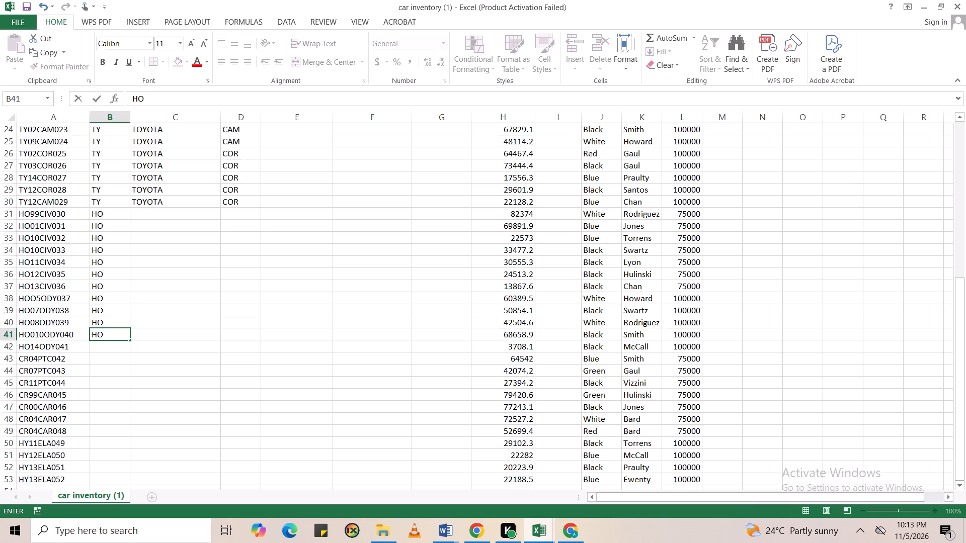
key(Return)
text(HO)
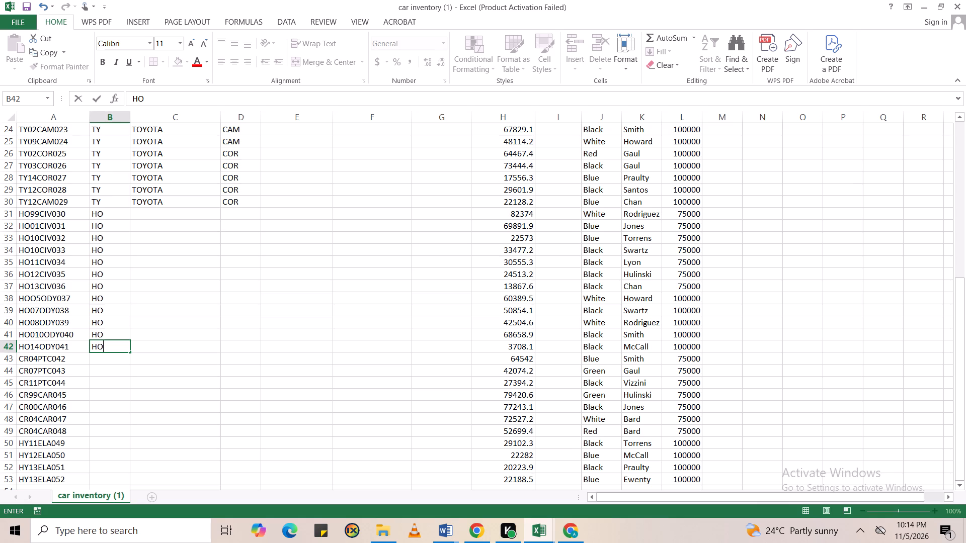
Enter CIV as the Model of the cars HO99CIV030 through HO13CIV036 in cells D31 to D37.
click(229, 209)
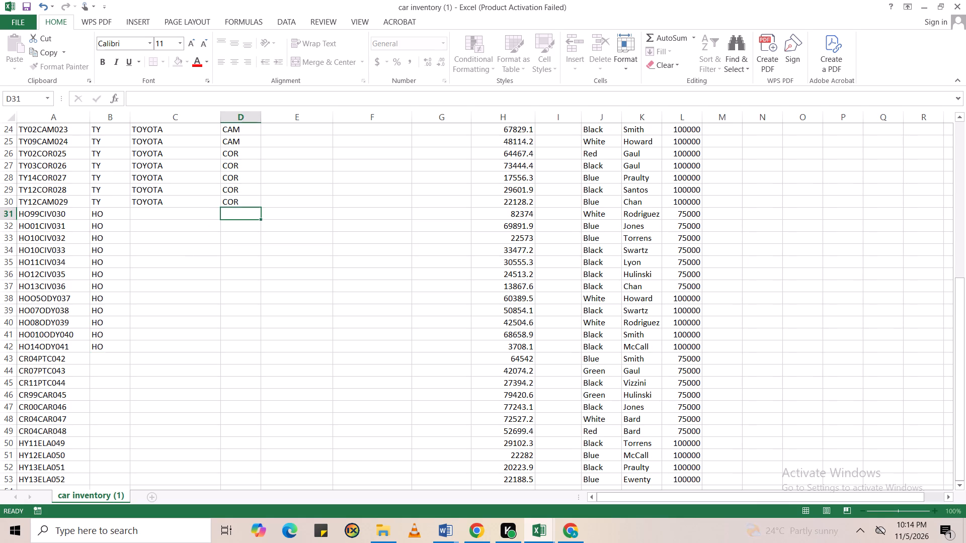
text(CIV)
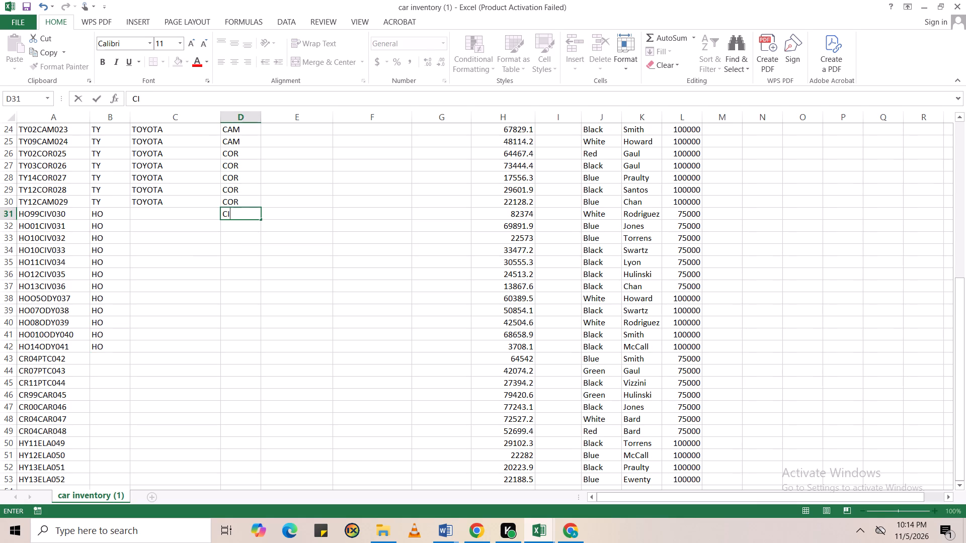
key(Return)
text(CI)
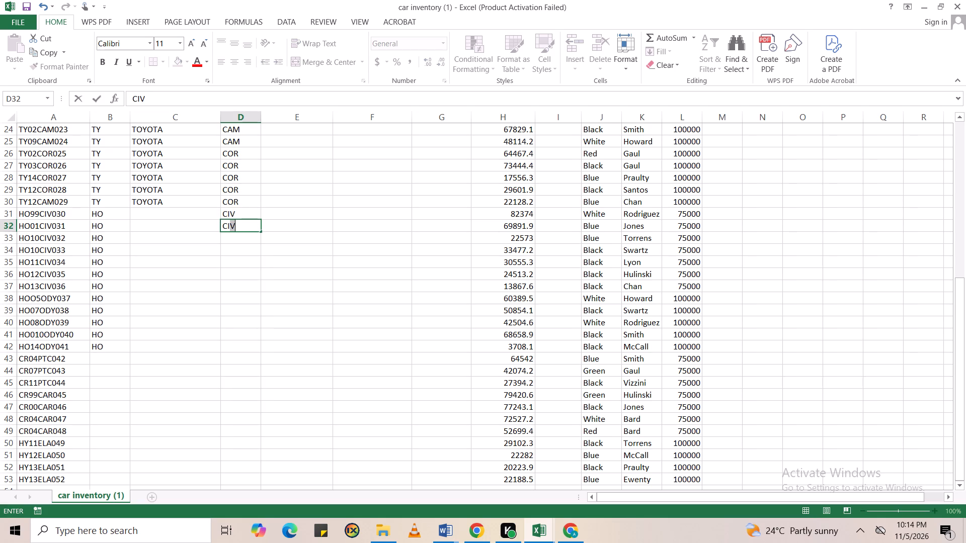
key(v)
key(Return)
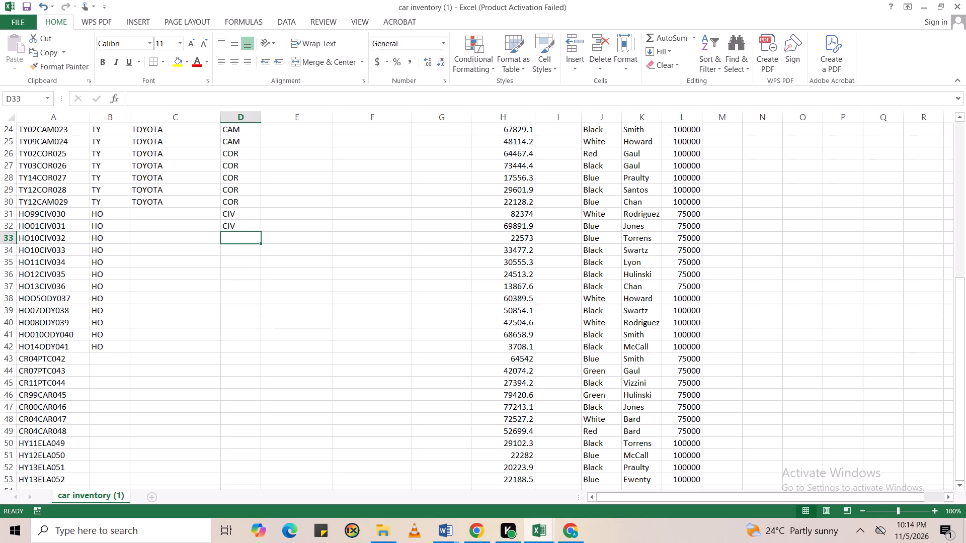
text(CIV)
key(Return)
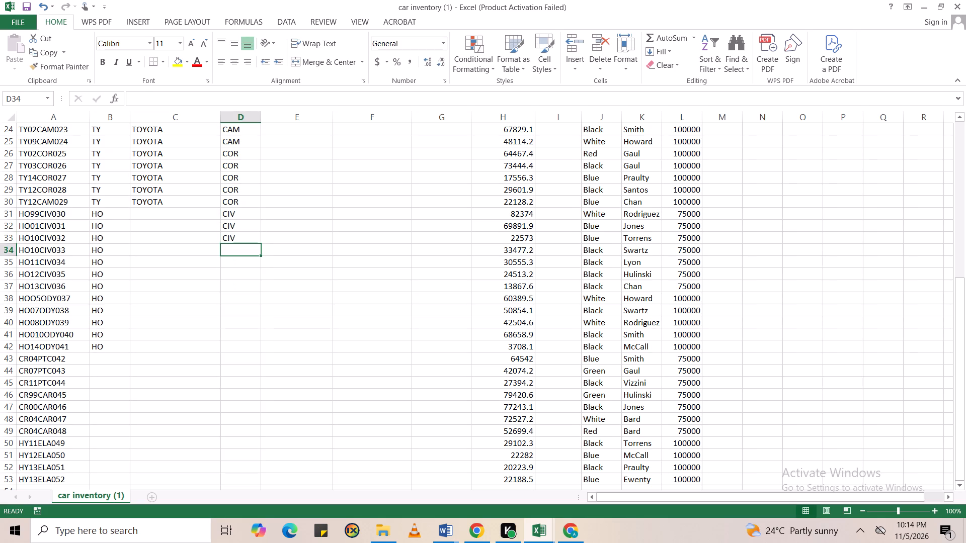
text(CIV)
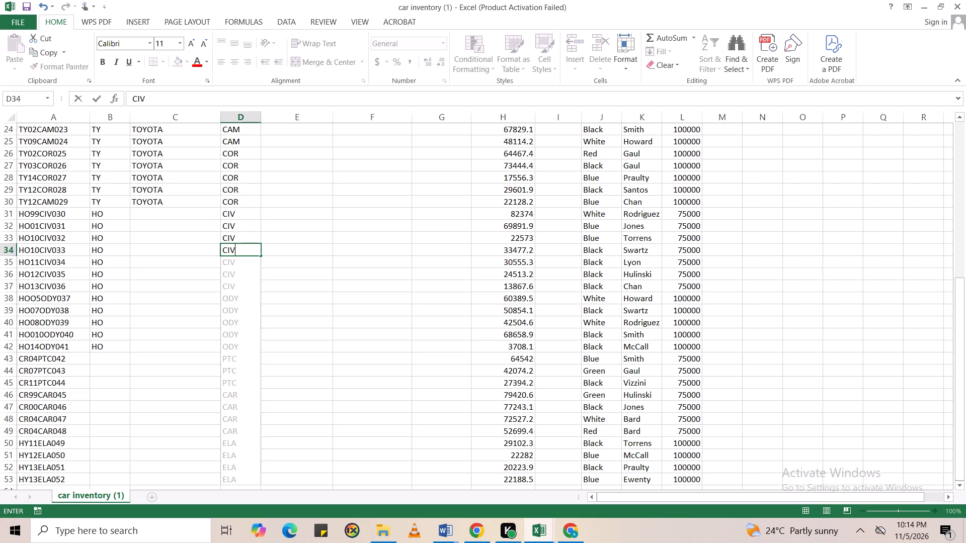
key(Return)
text(CIV)
key(Return)
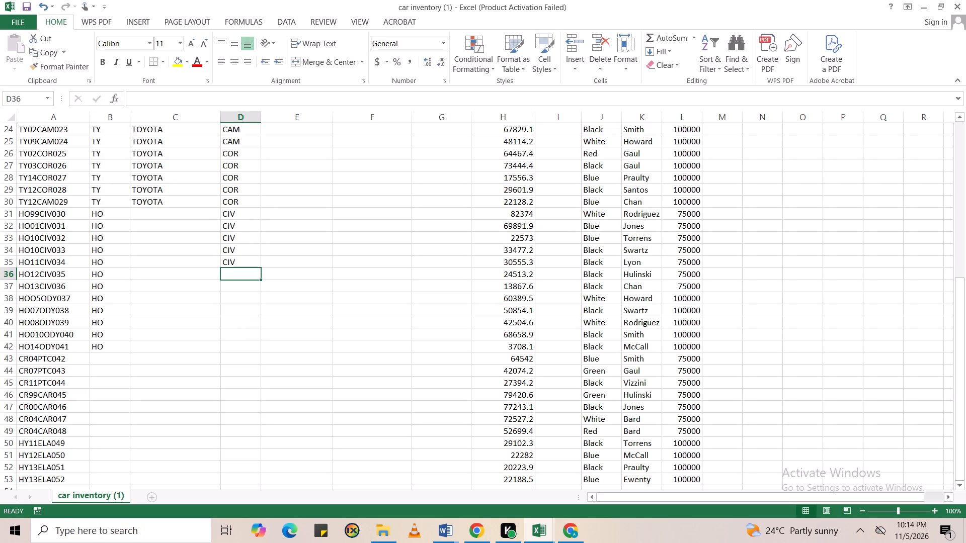
text(CIV)
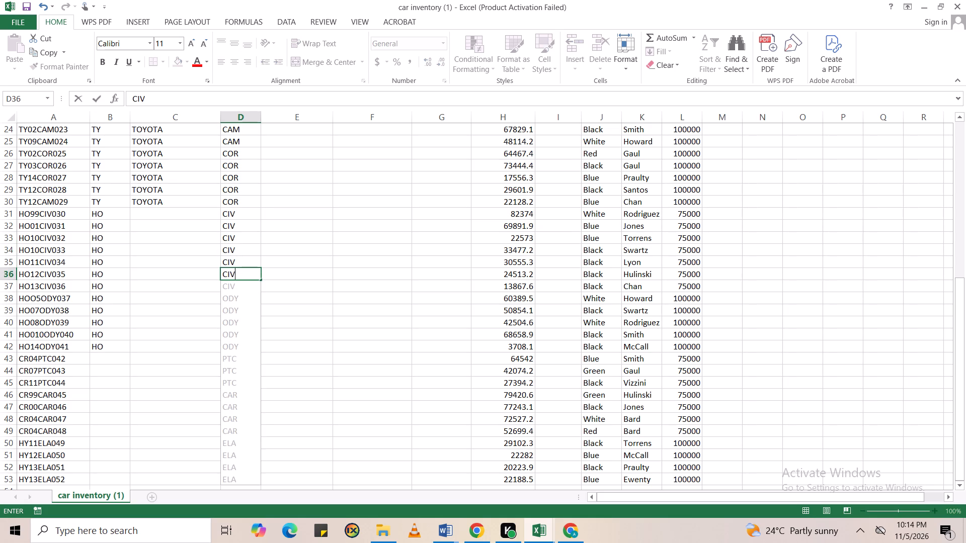
key(Return)
text(CIV')
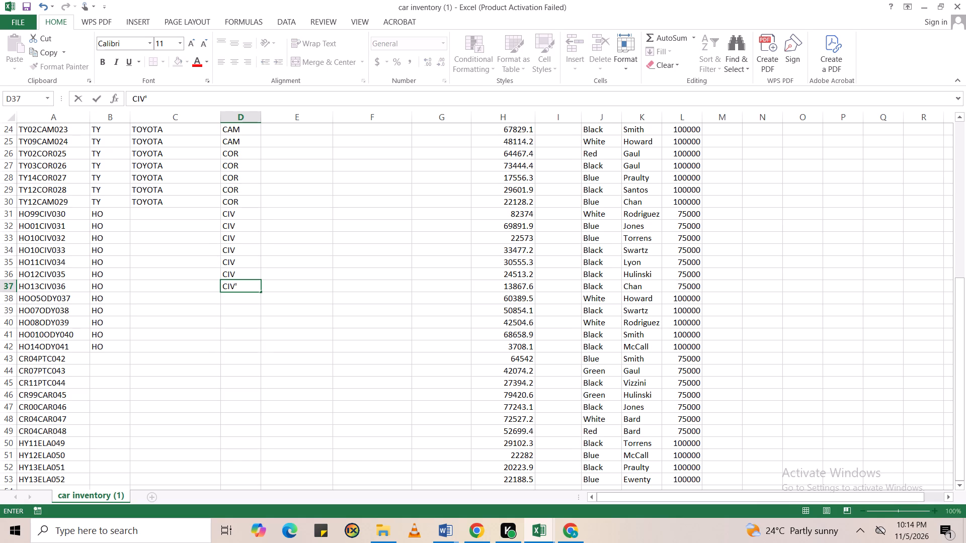
key(BackSpace)
key(Return)
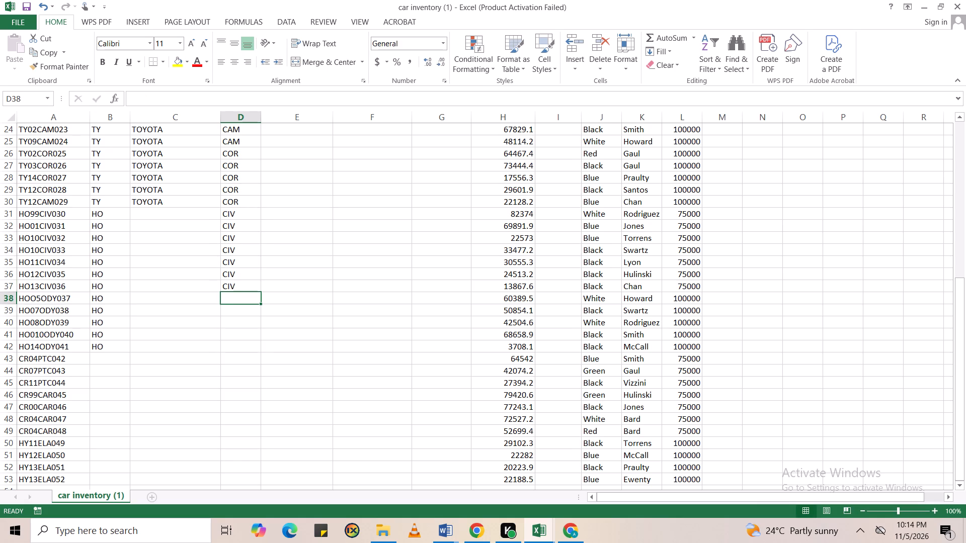
Enter ODY as the Model of the HO cars with IDs ending 037 through 041 in cells D38 to D42.
key(o)
text(DY)
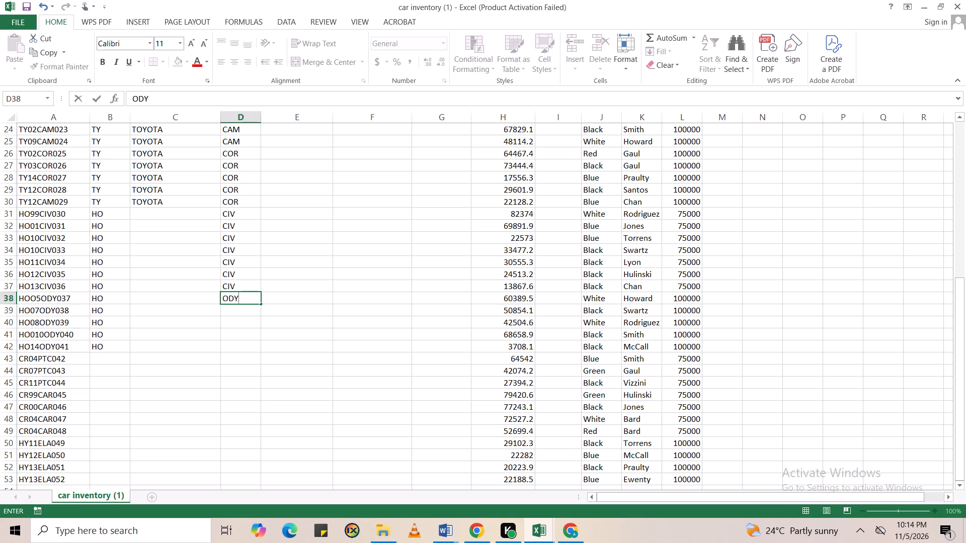
key(Return)
key(o)
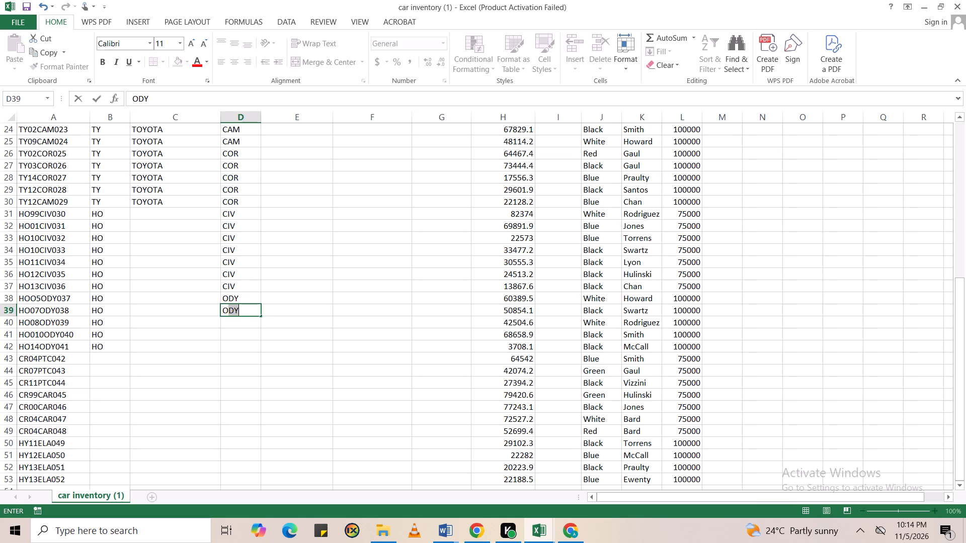
text(DY)
key(Return)
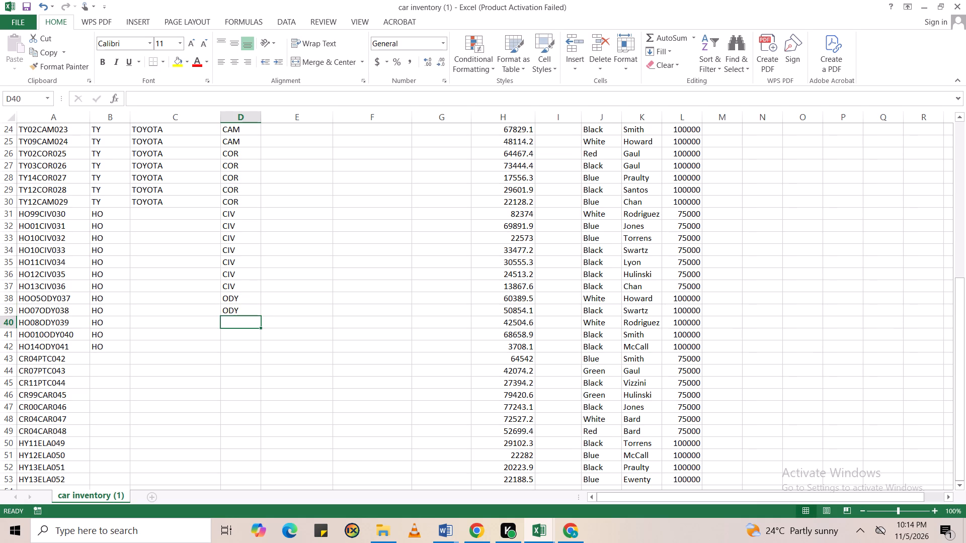
text(ODY)
key(Return)
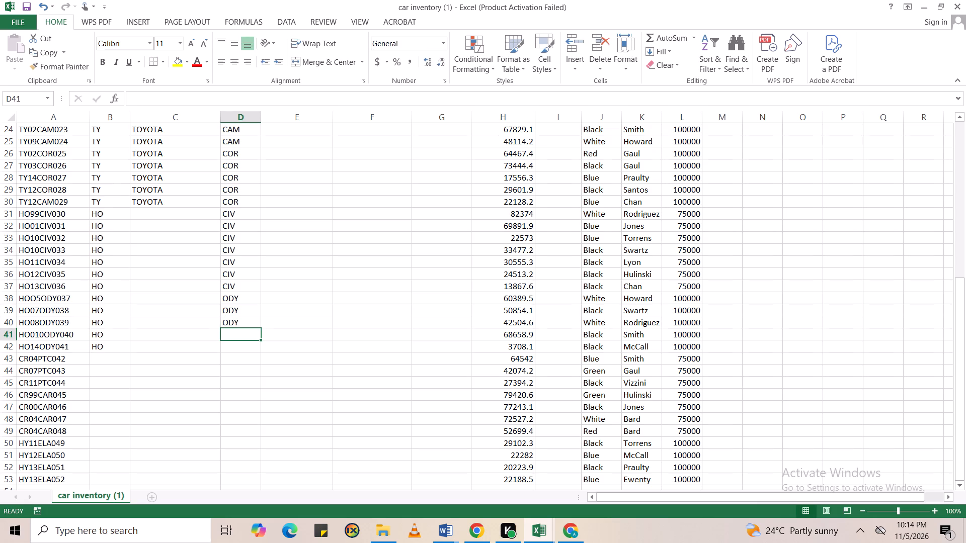
key(o)
text(DY)
key(Return)
text(ODY)
key(Return)
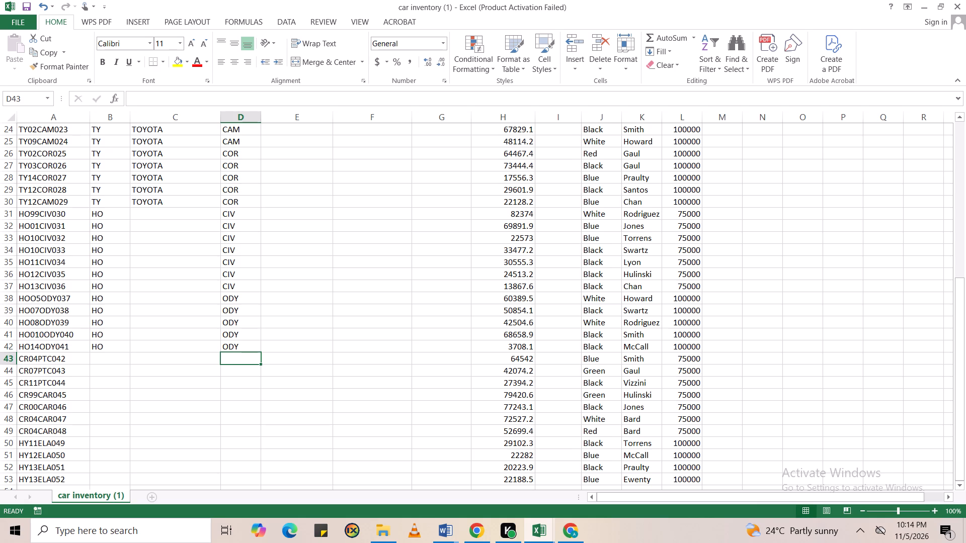
Enter PTC as the Model of the cars CR04PTC042 through CR11PTC044 in cells D43 to D45.
text(PTC)
key(Return)
key(p)
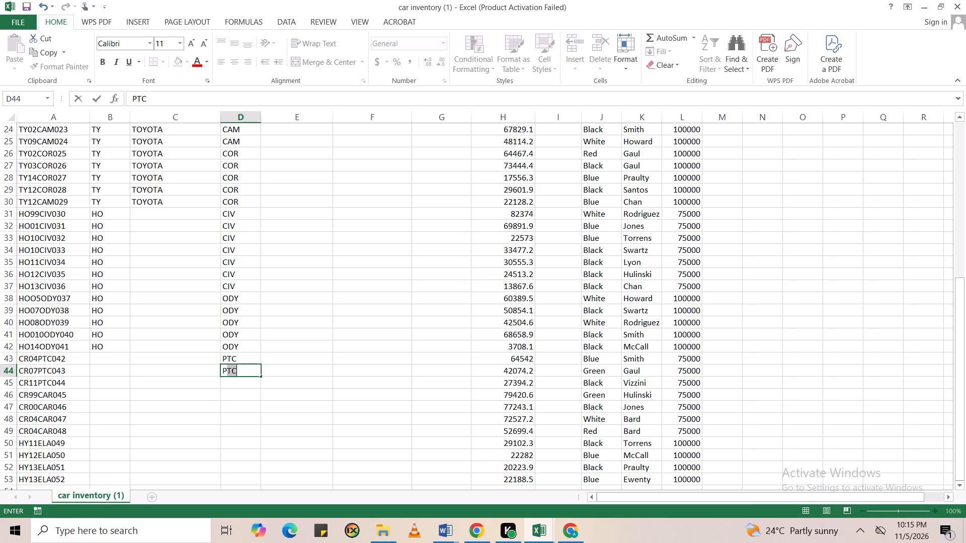
text(TC)
key(Return)
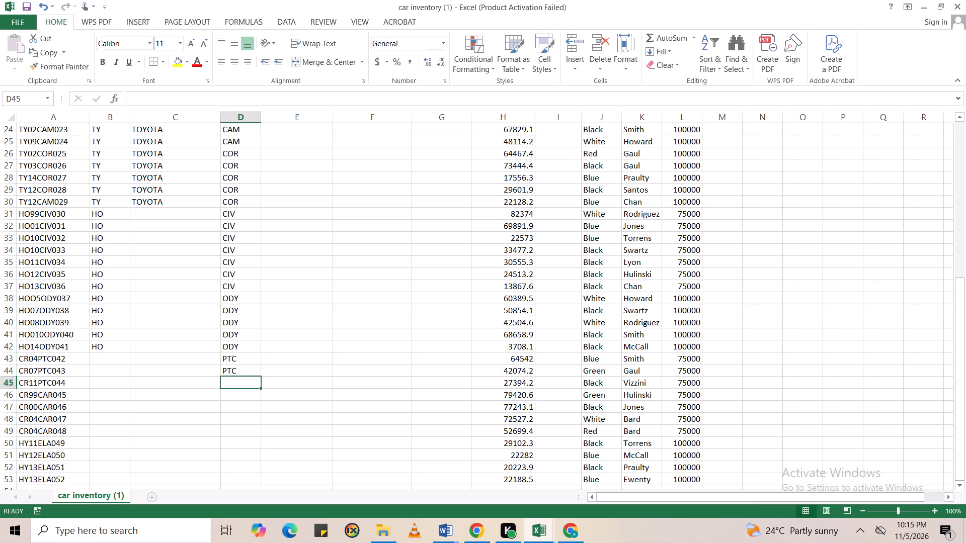
text(PTC)
key(Return)
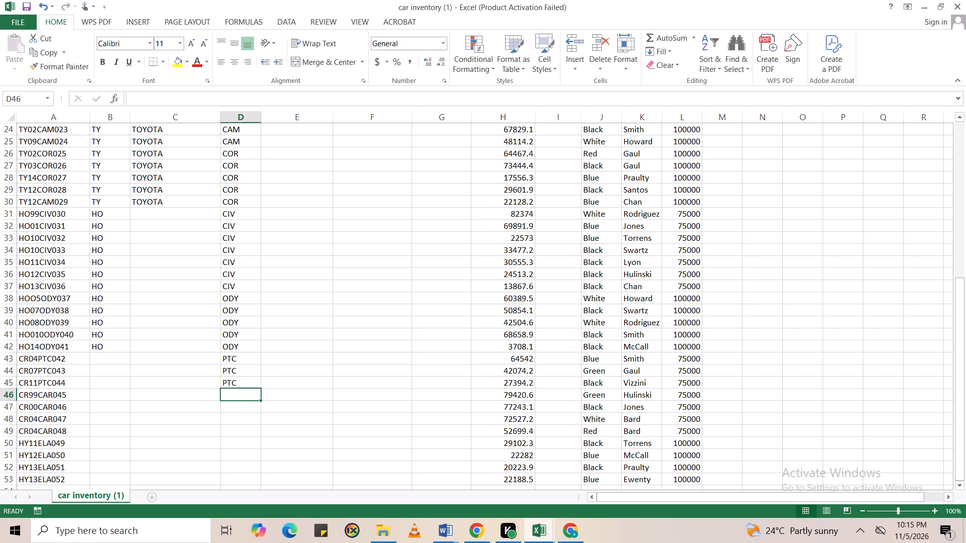
Enter CAR as the Model of the cars CR99CAR045 through CR04CAR048 in cells D46 to D49.
text(CAR)
key(Return)
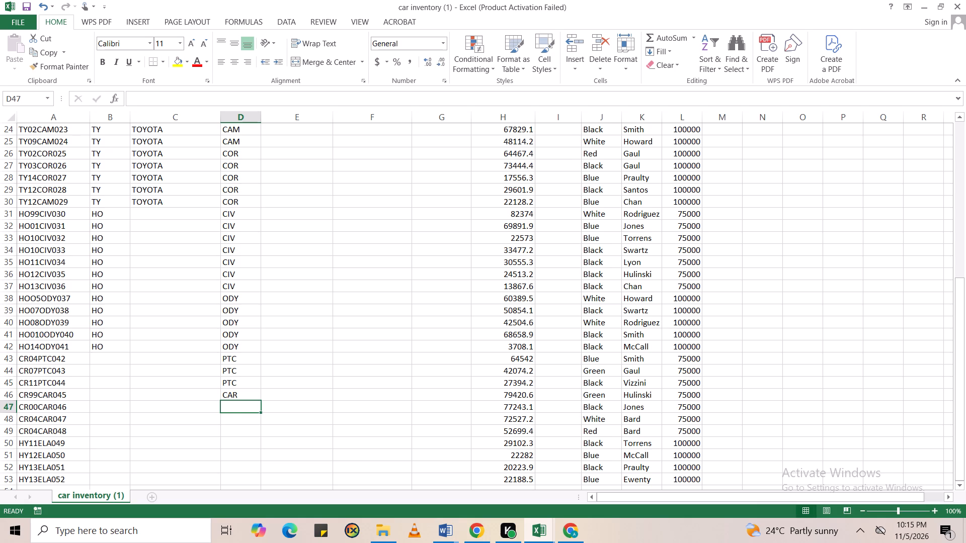
text(CAR)
key(Return)
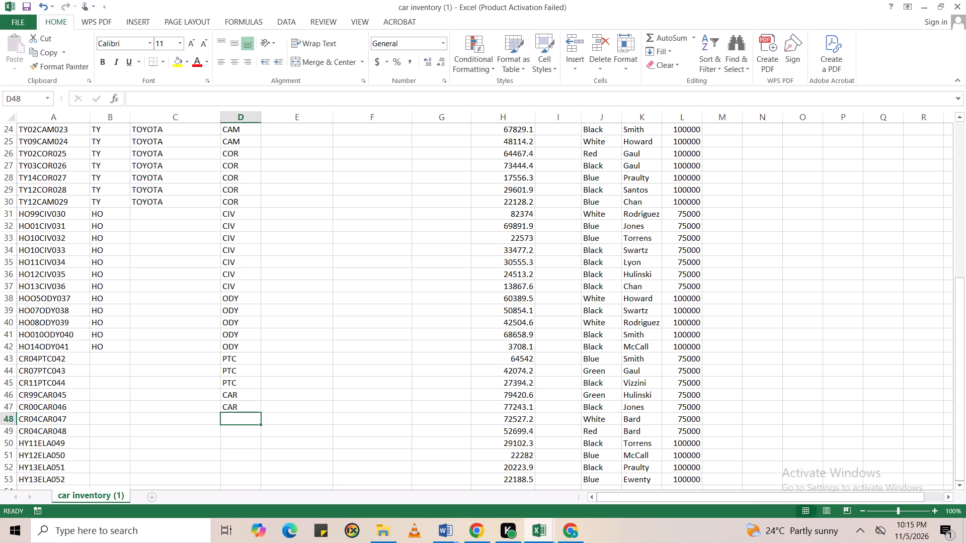
text(CAR)
key(Return)
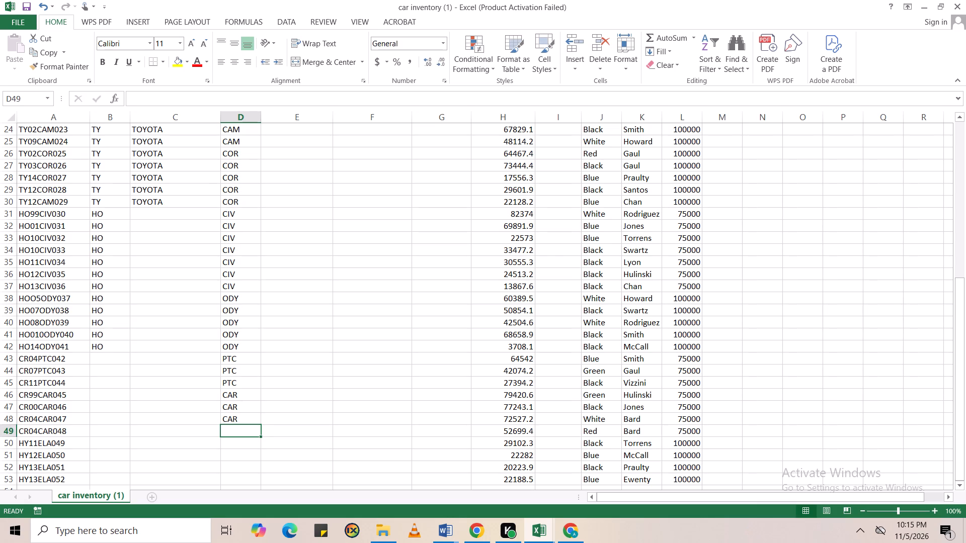
text(CAR)
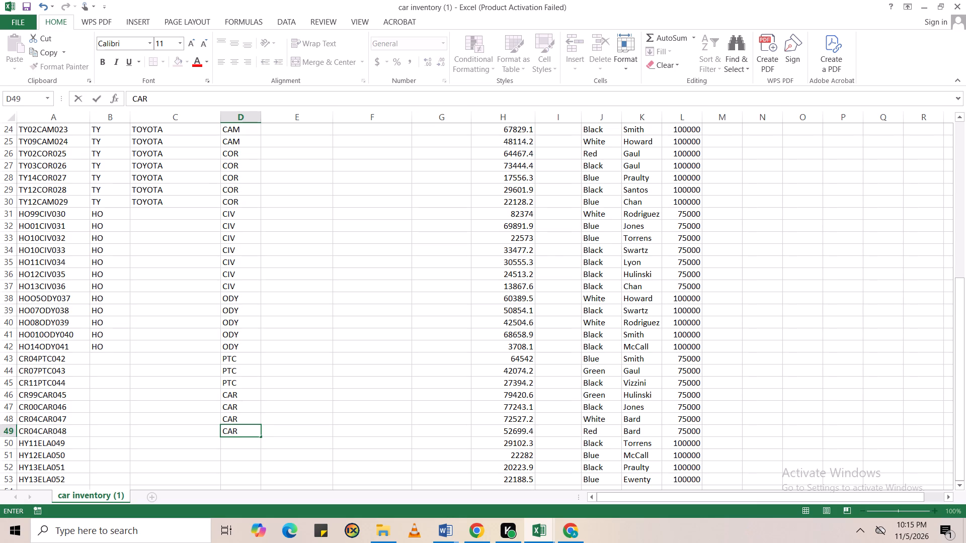
key(Return)
text(ELA)
key(Return)
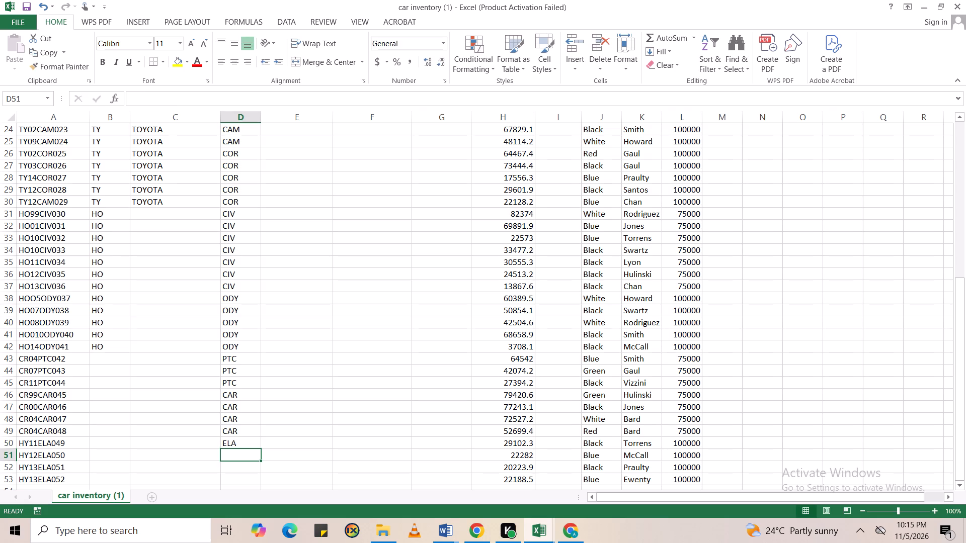
key(e)
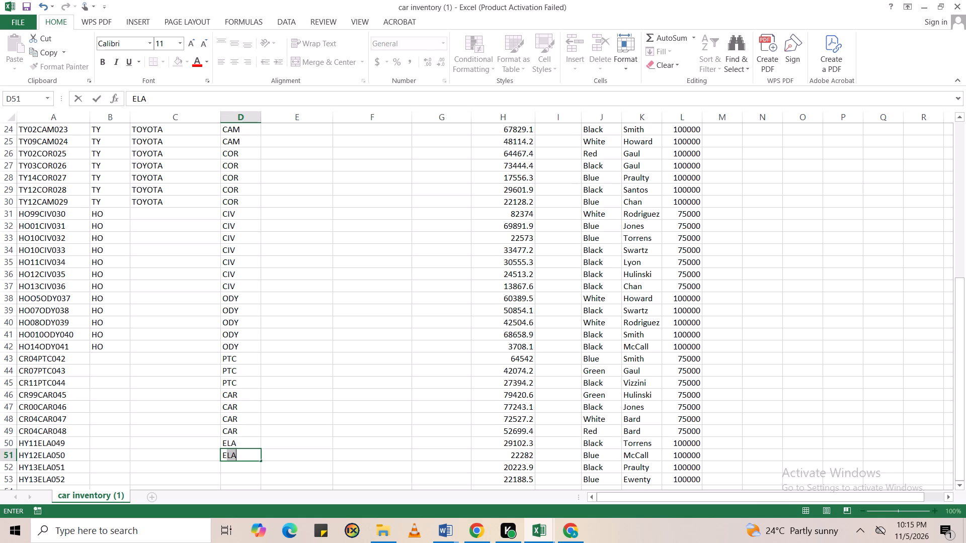
text(LA)
key(Return)
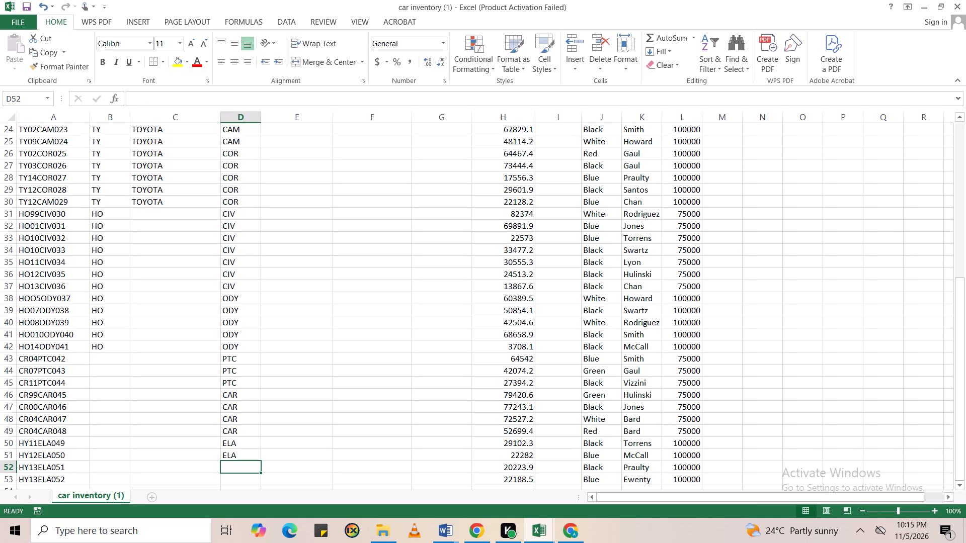
text(ELA)
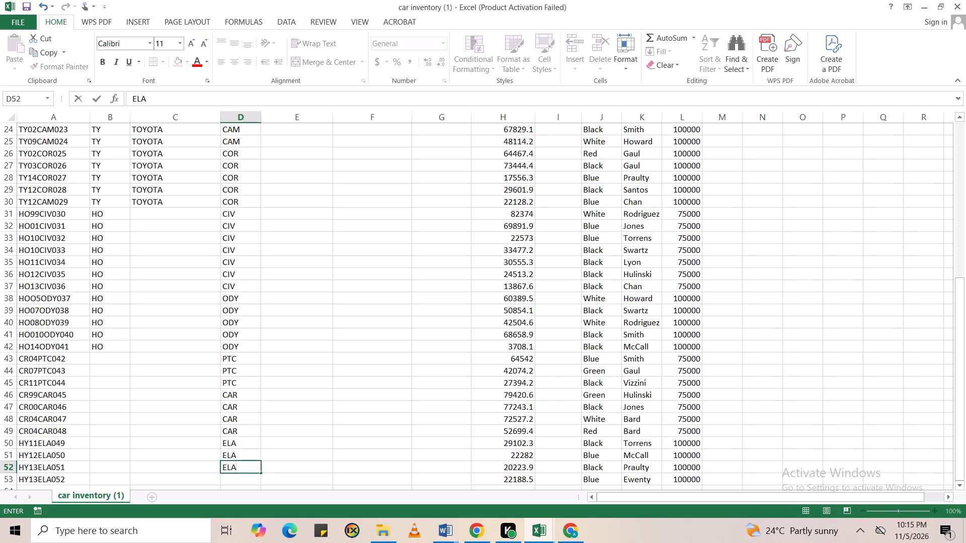
key(Return)
text(ELA)
key(Return)
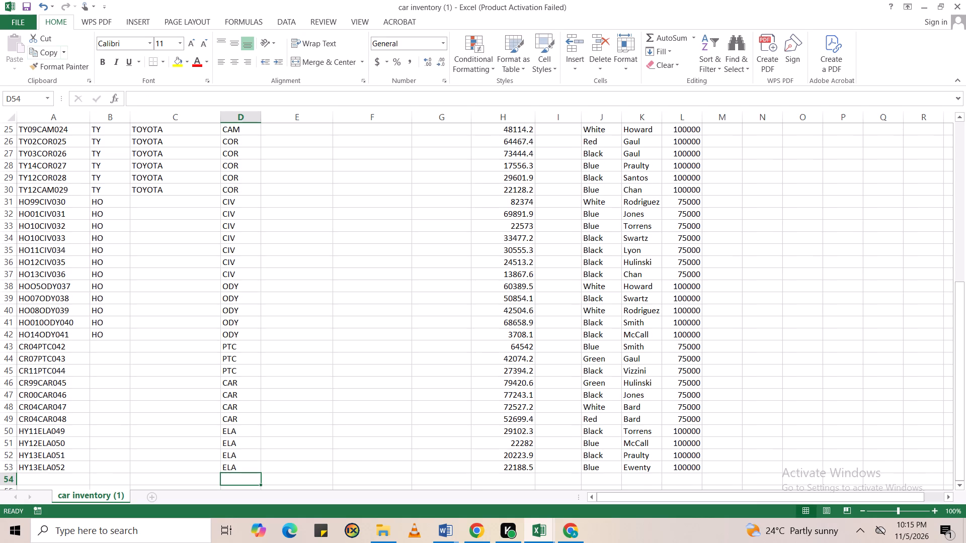
Enter CR as the Make of the PTC cars CR04PTC042 through CR11PTC044 in cells B43 to B45.
click(154, 199)
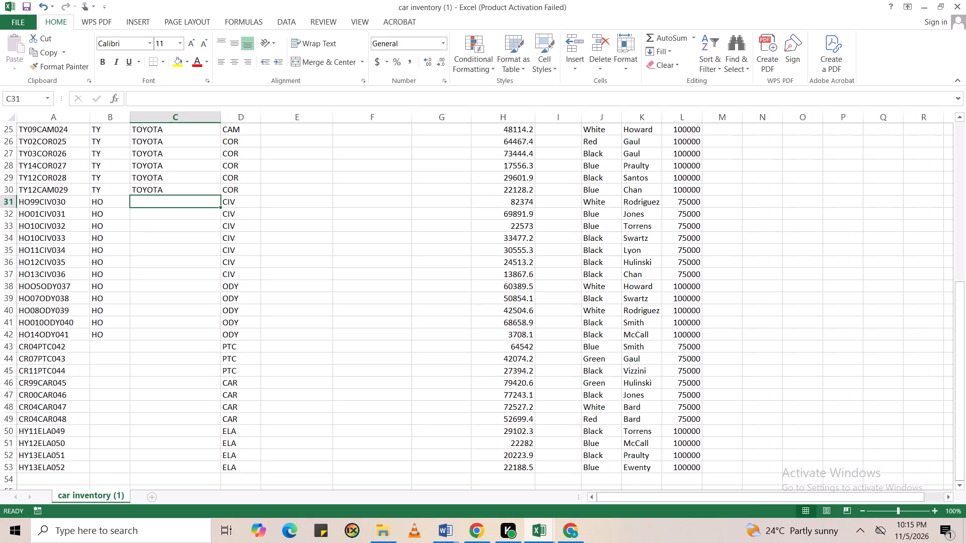
click(107, 342)
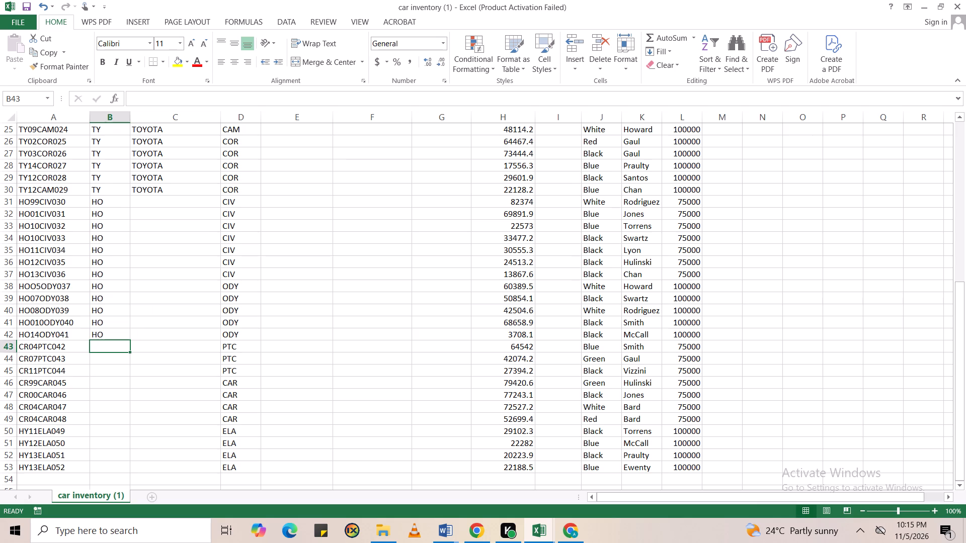
text(CR)
key(Return)
text(CR)
key(Return)
text(CR)
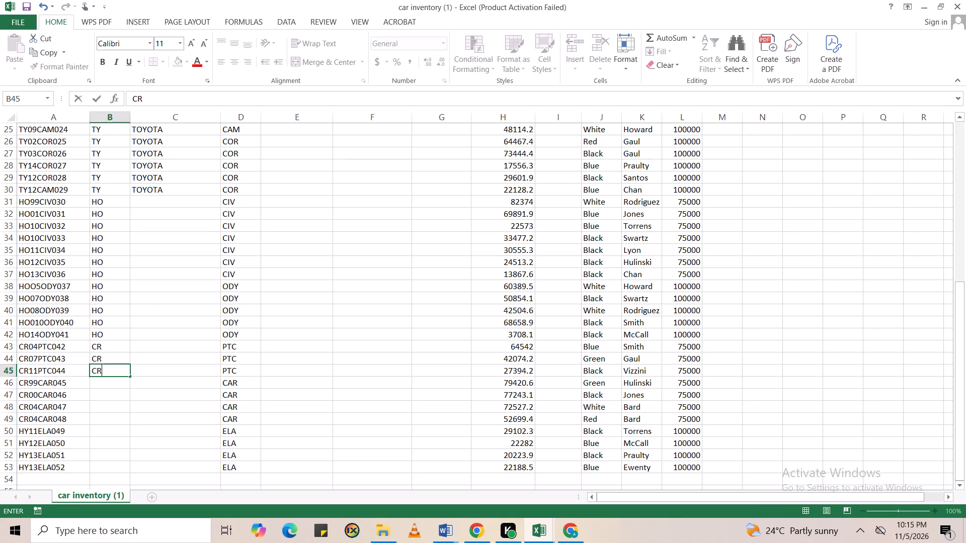
key(Return)
Enter CR as the Make of the CAR cars CR99CAR045 through CR04CAR048 in cells B46 to B49.
key(c)
key(r)
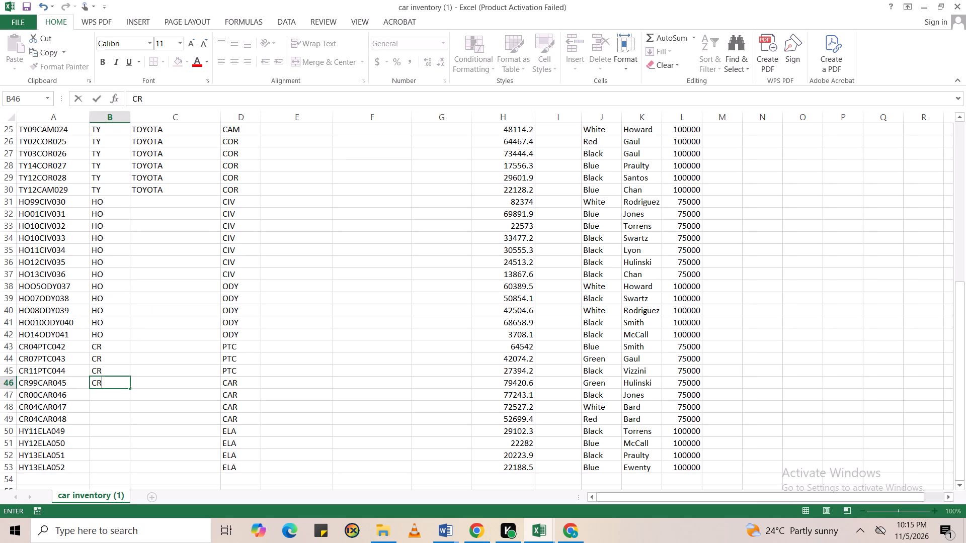
key(Return)
key(c)
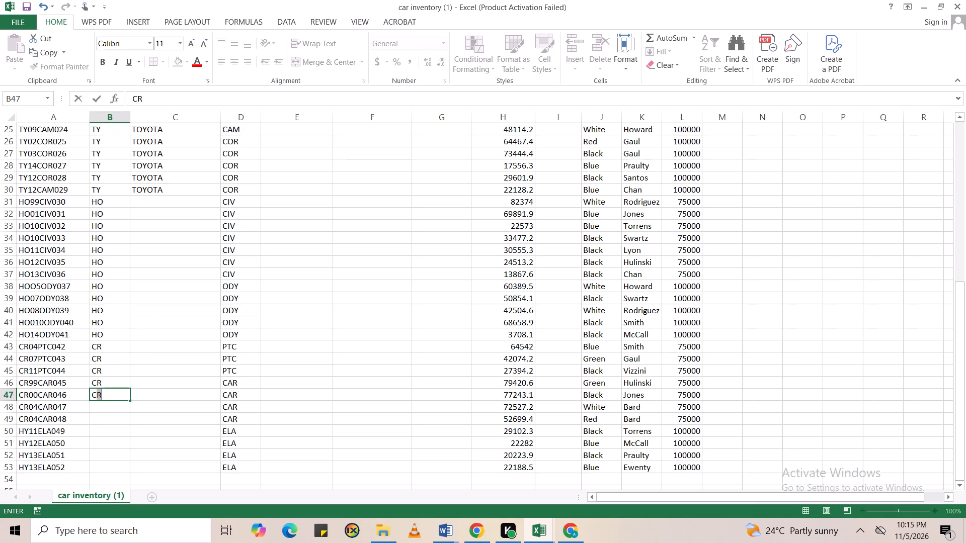
key(r)
key(Return)
text(CR)
key(Return)
text(CR)
key(Return)
Enter HY as the Make of the ELA cars HY11ELA049 through HY13ELA052 in cells B50 to B53.
text(HY)
key(Return)
text(HY)
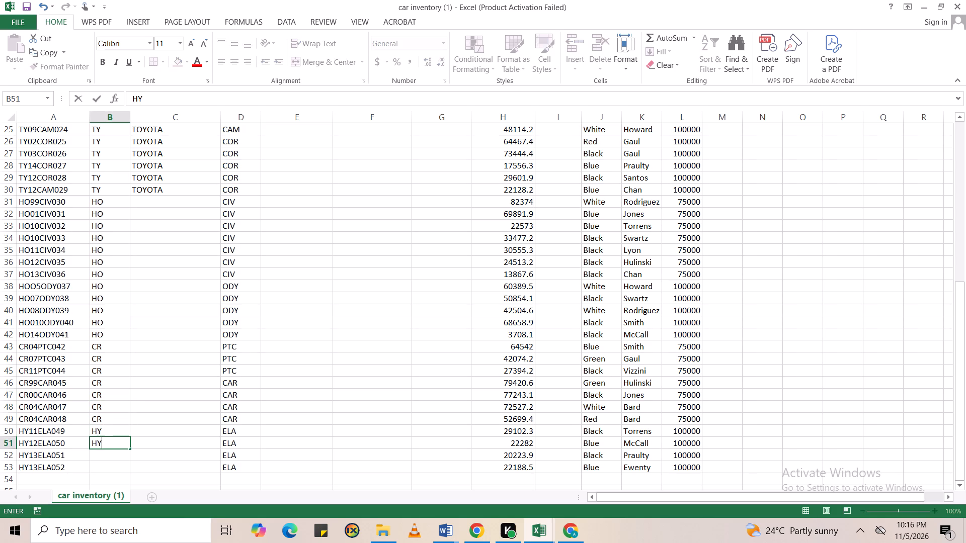
key(Return)
text(HY)
key(Return)
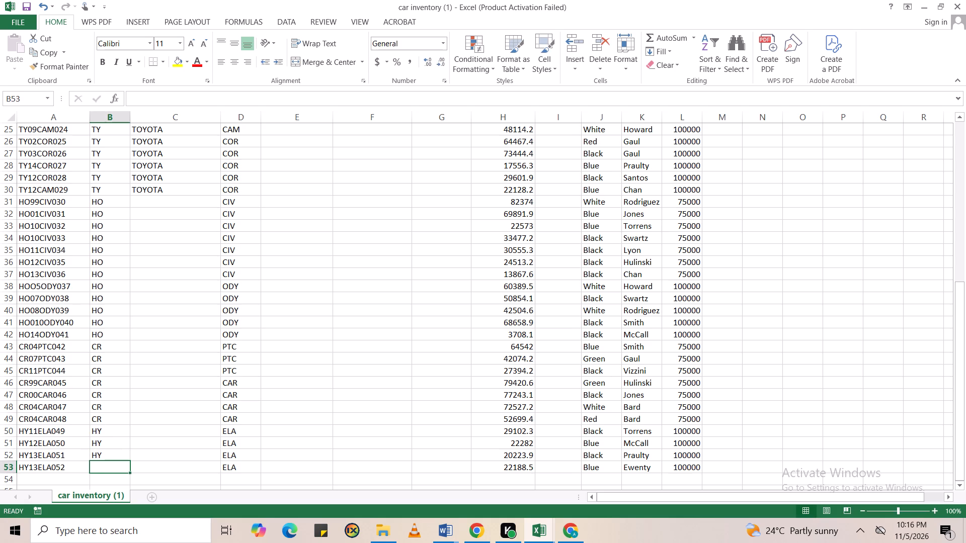
text(HY)
key(Right)
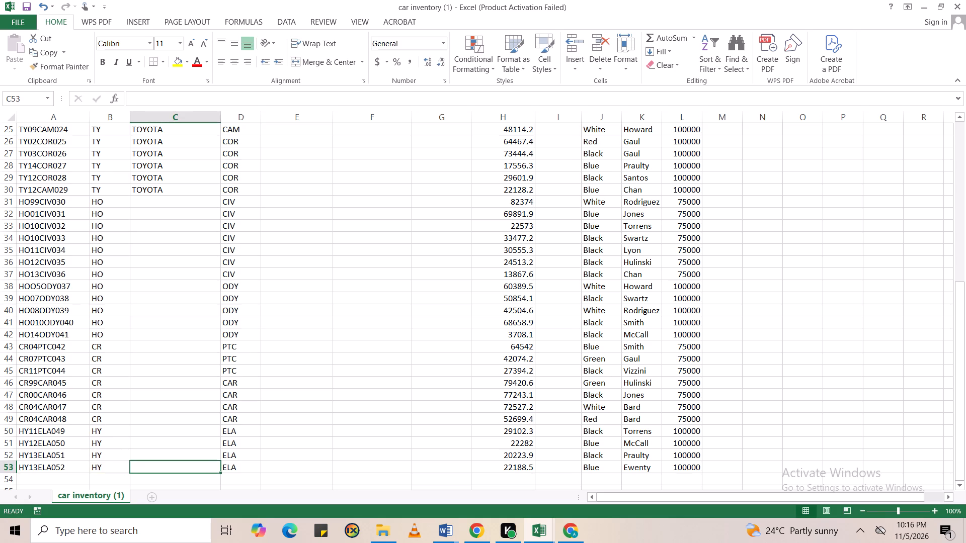
text(HY)
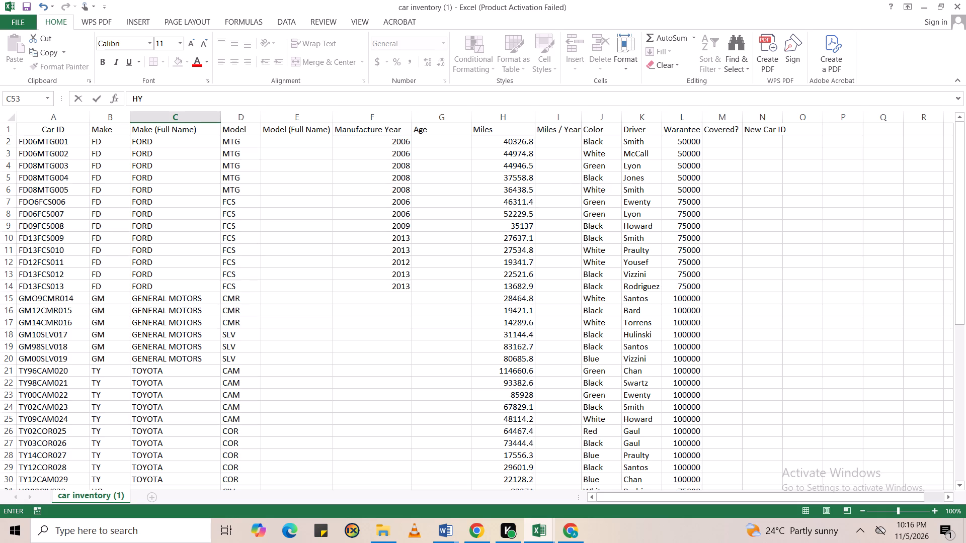
Enter the manufacture years 2009, 2012 and 2014 for the three GM CMR cars in cells F15 to F17.
click(381, 296)
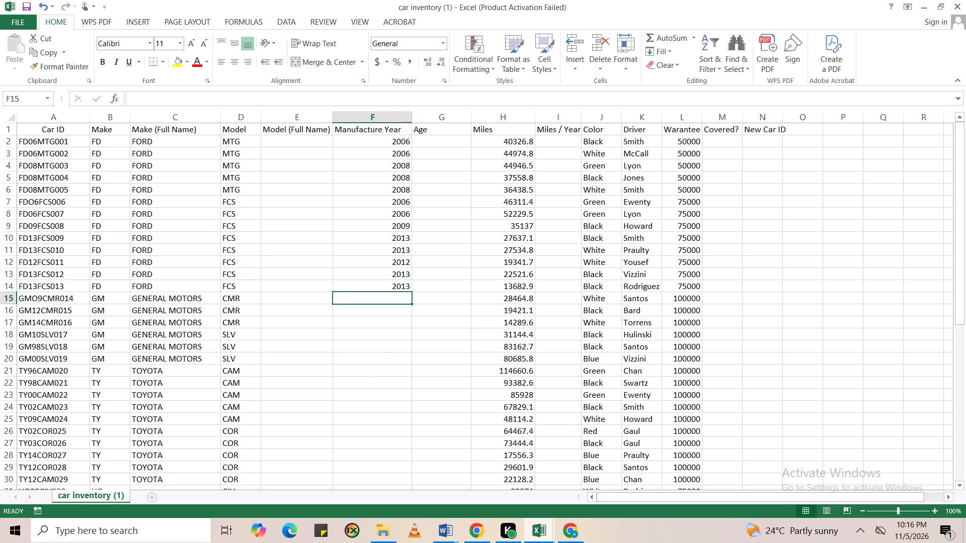
key(2)
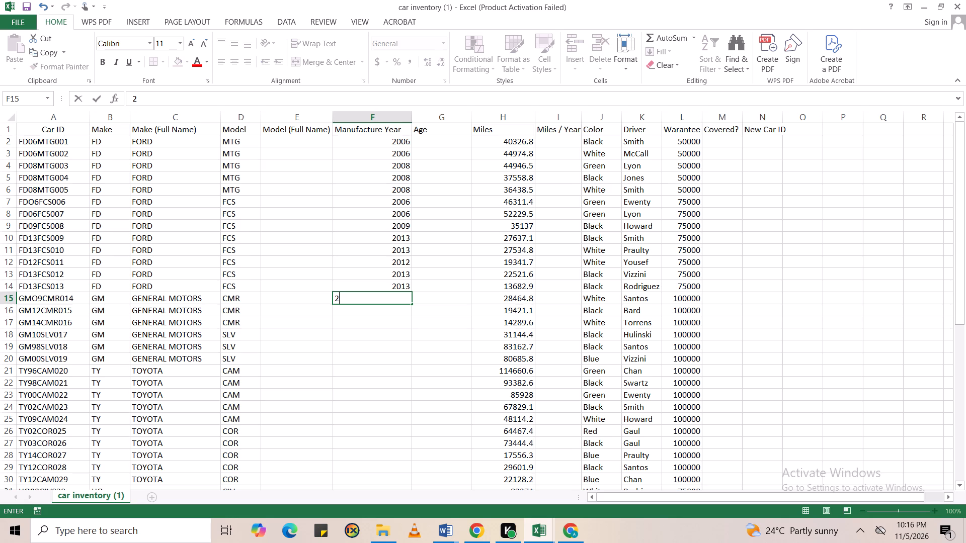
text(009)
key(Return)
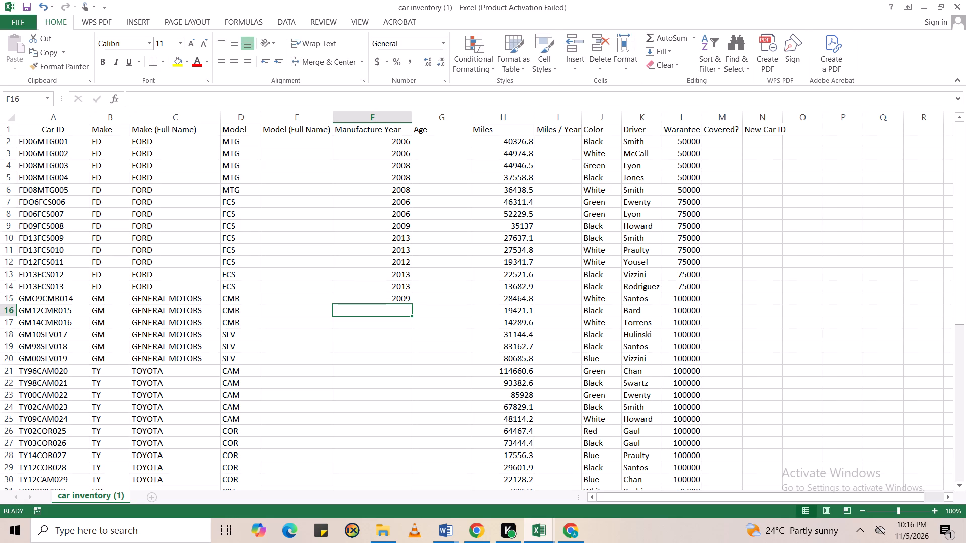
key(1)
key(BackSpace)
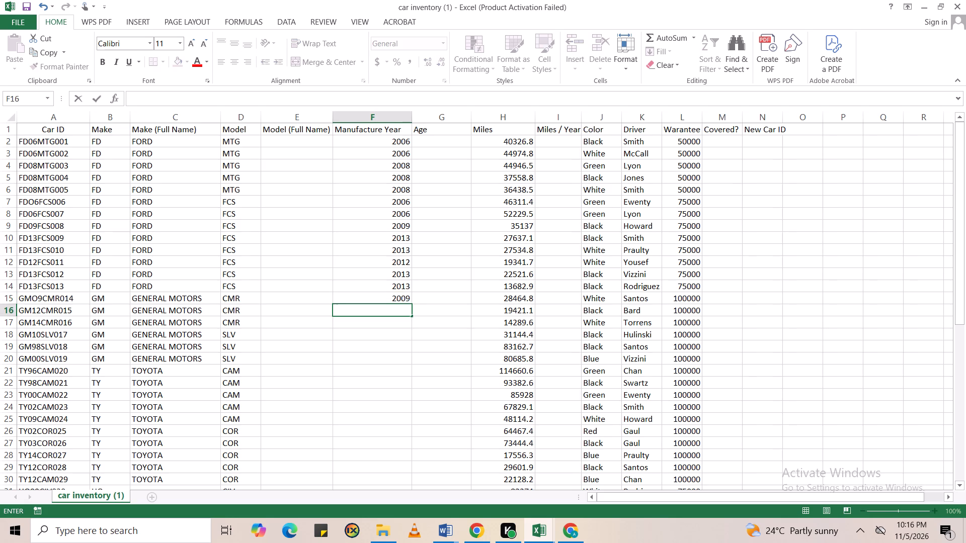
text(2012)
key(Return)
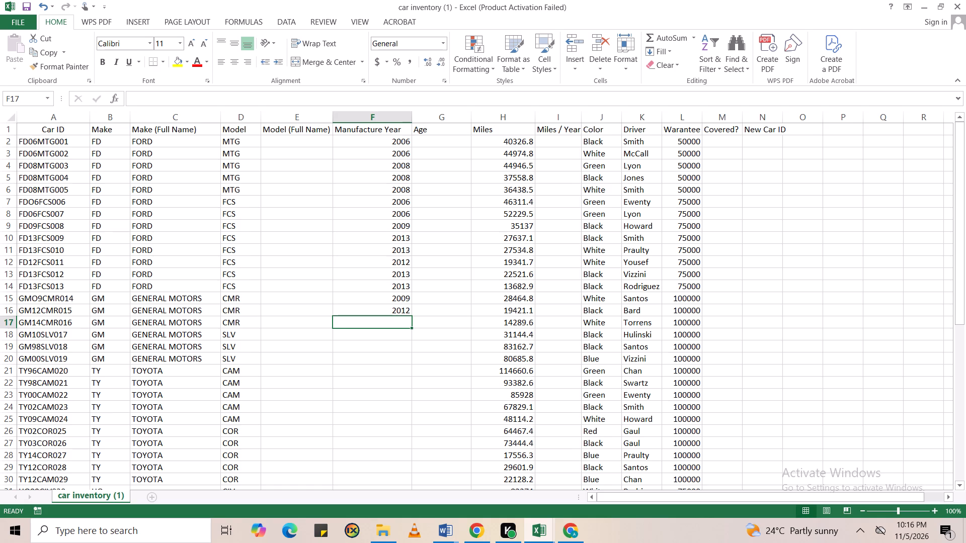
text(20)
text(14)
key(Return)
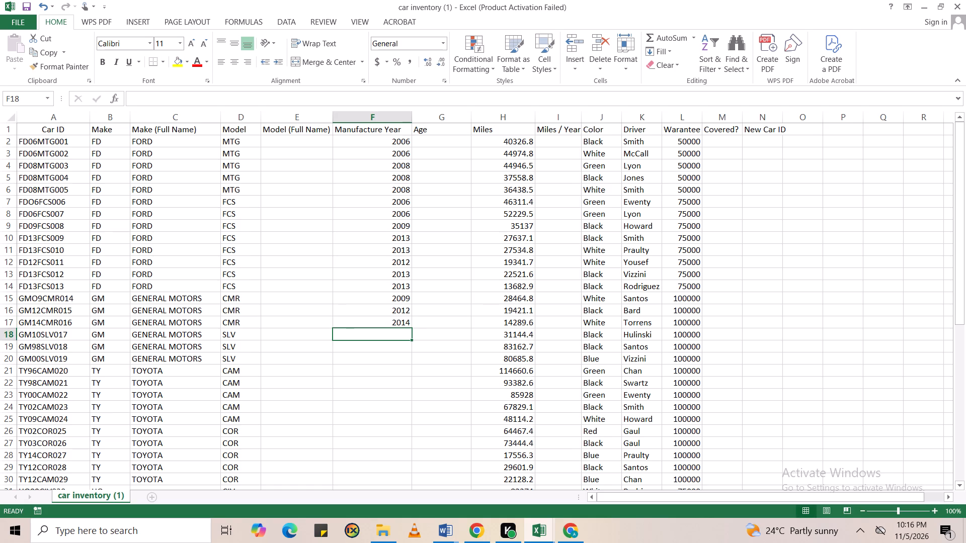
Enter the manufacture years 2010, 1998 and 2000 for the three GM SLV cars in cells F18 to F20.
text(20)
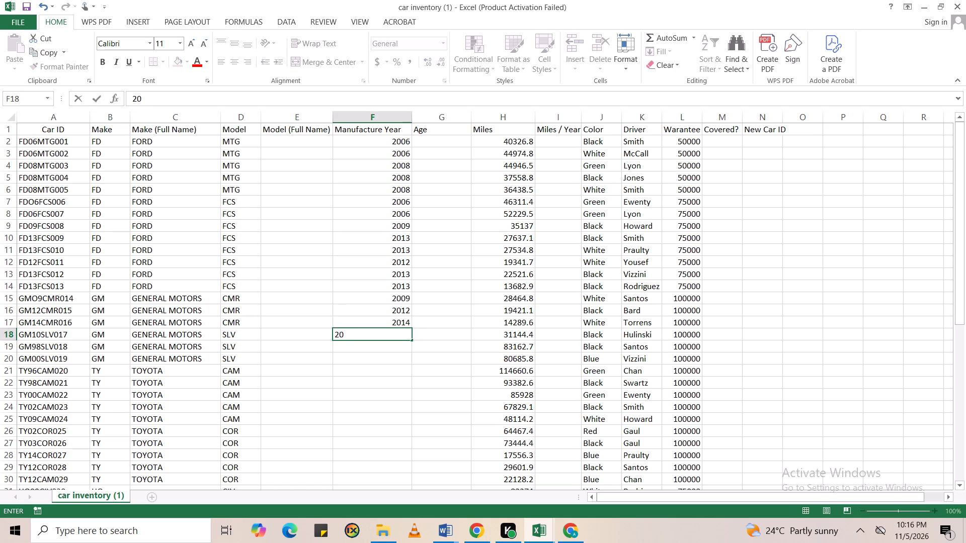
text(10)
key(Return)
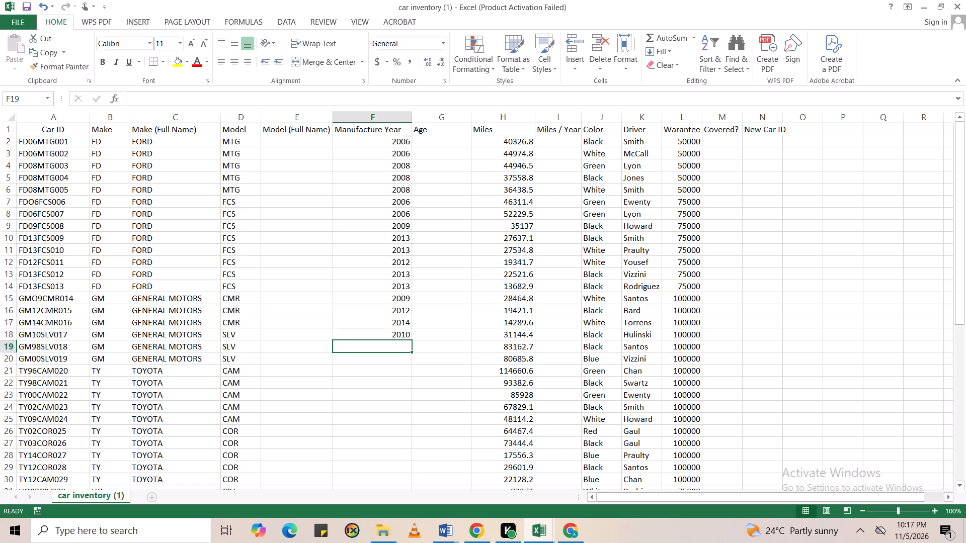
text(1998)
key(Return)
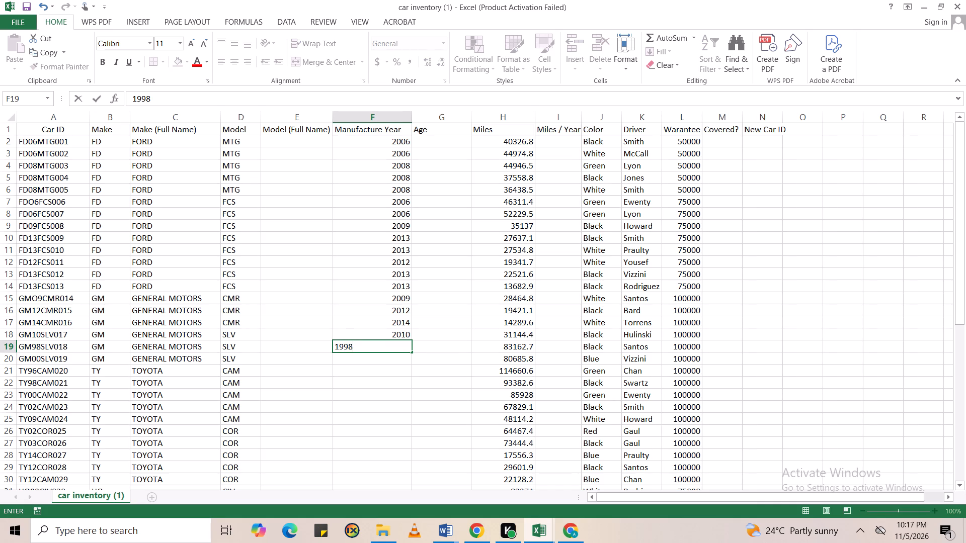
text(2000)
key(Return)
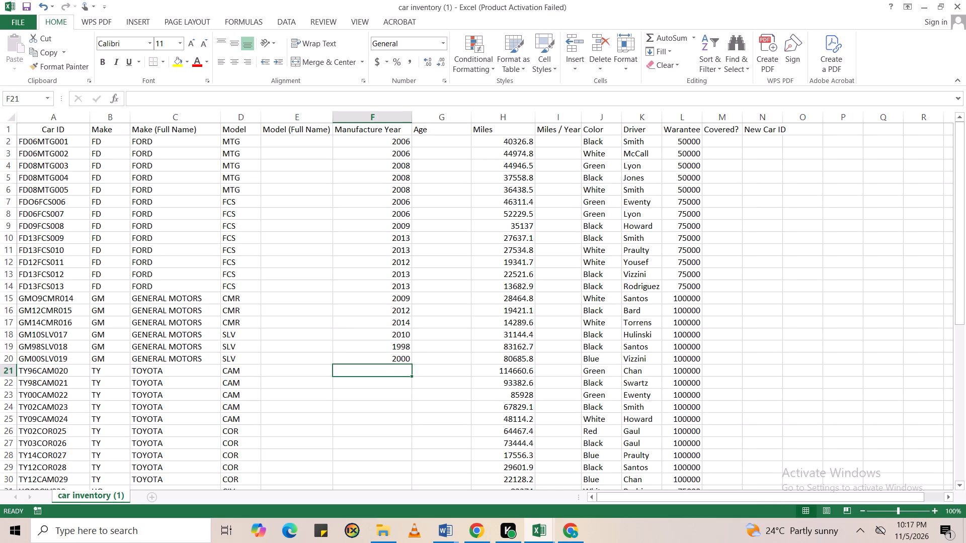
Enter the manufacture years 1996, 1998, 2000, 2002 and 2009 for the Toyota CAM cars TY96CAM020 through TY09CAM024 in cells F21 to F25.
text(1996)
key(Return)
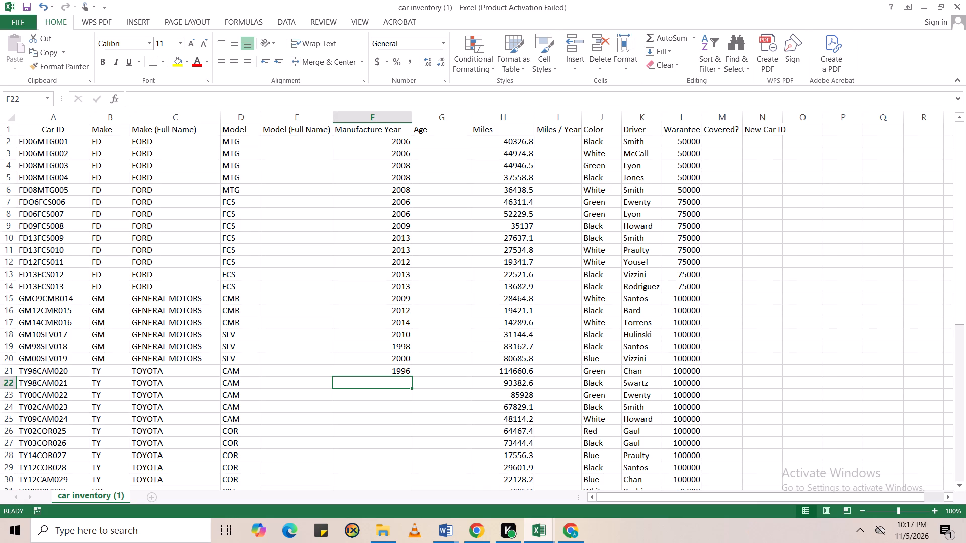
click(361, 383)
text(1998)
key(Return)
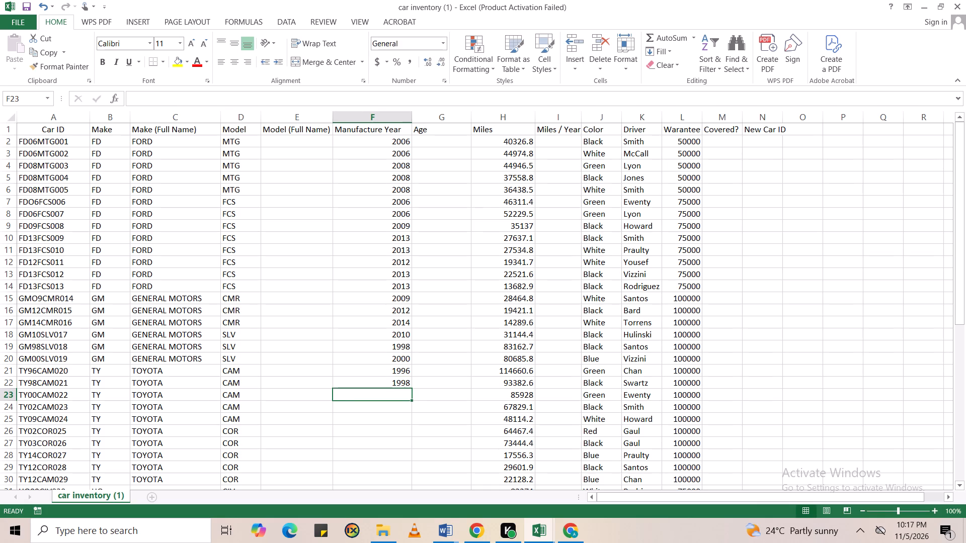
text(2000)
key(Return)
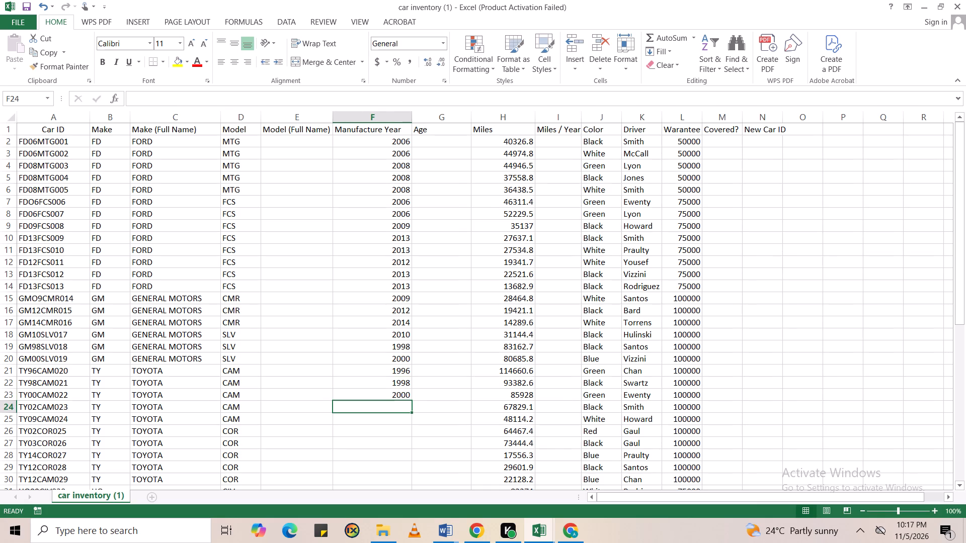
text(2002)
key(Return)
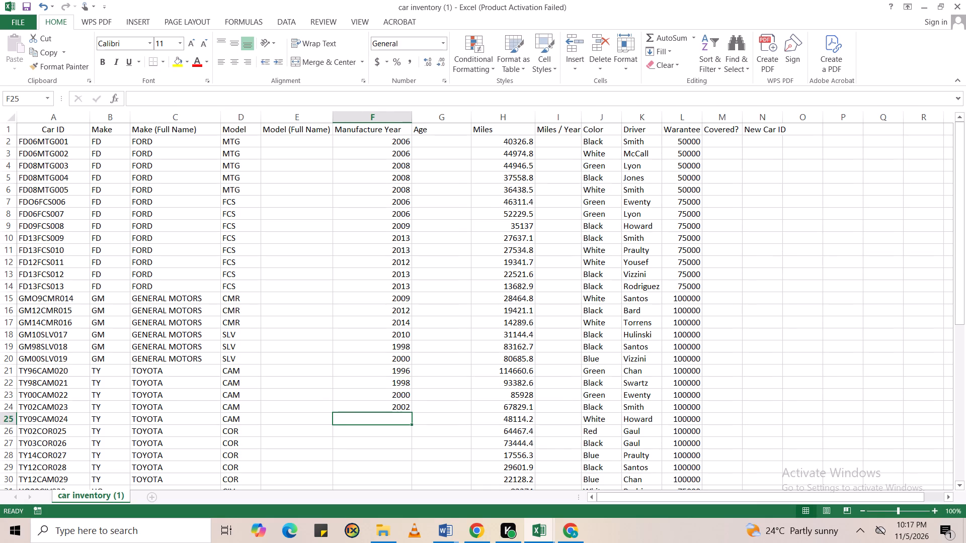
text(2009)
key(Return)
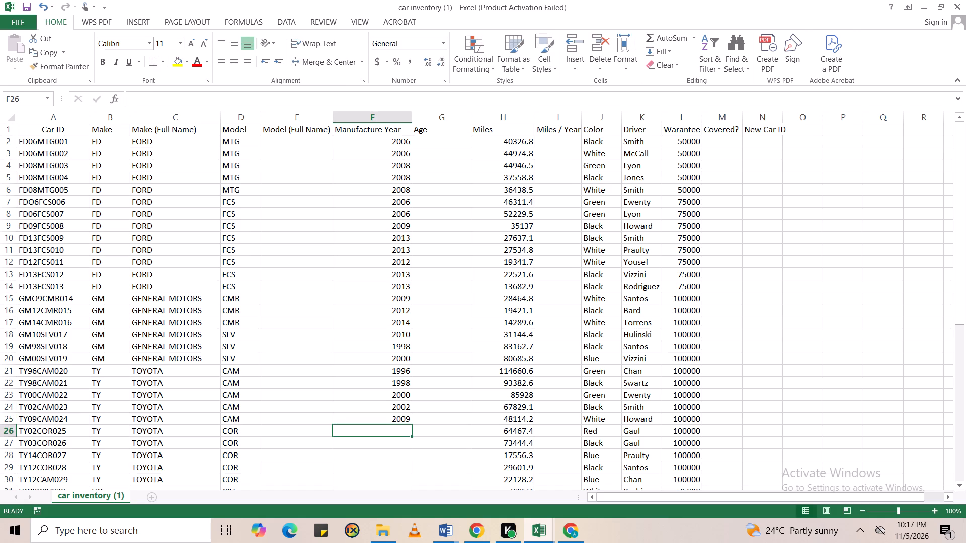
Enter the manufacture years 2002, 2003 and 2014 for Toyota cars TY02COR025, TY03COR026 and TY14COR027 in cells F26 to F28.
text(200)
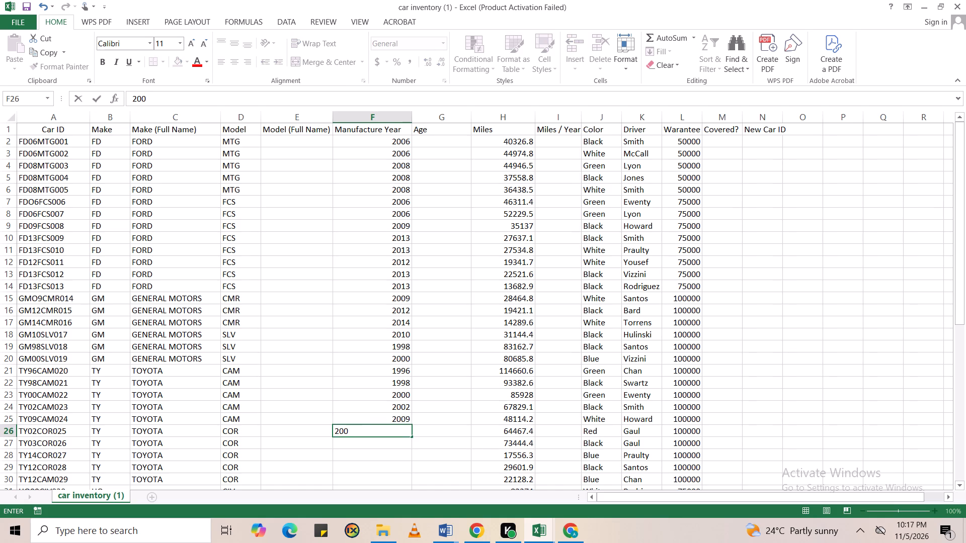
key(0)
key(BackSpace)
key(2)
key(Return)
text(2003)
key(Return)
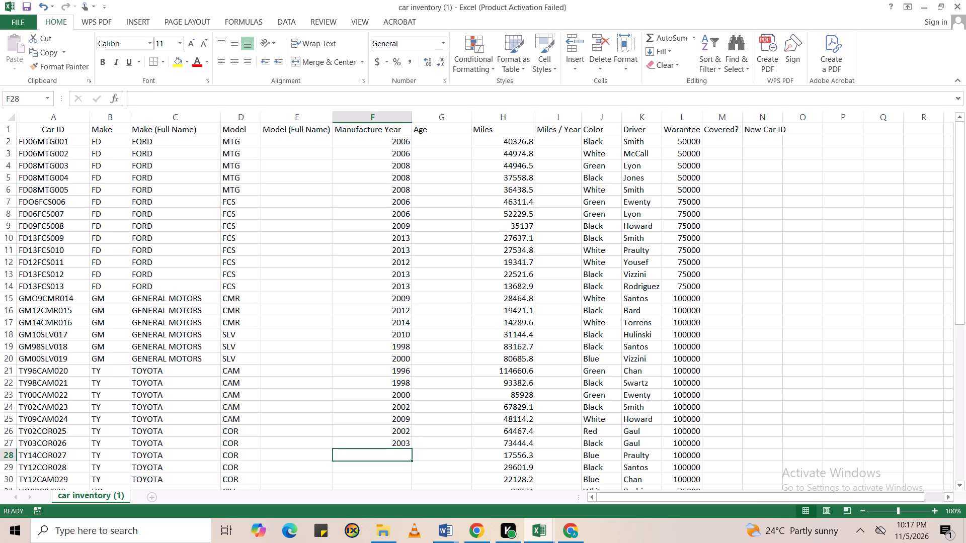
text(2014)
key(Return)
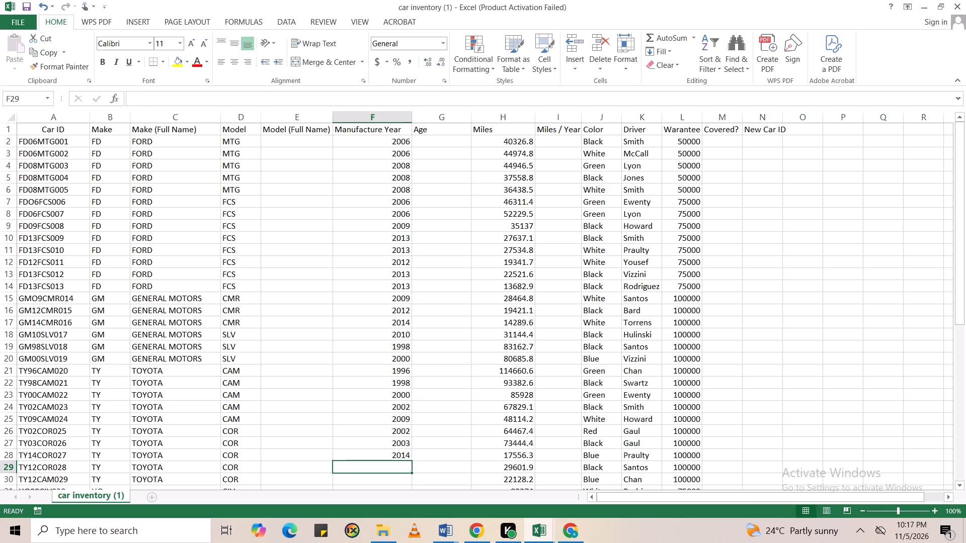
Enter the manufacture year 2012 for the Toyota cars TY12COR028 and TY12CAM029 in cells F29 and F30.
key(3)
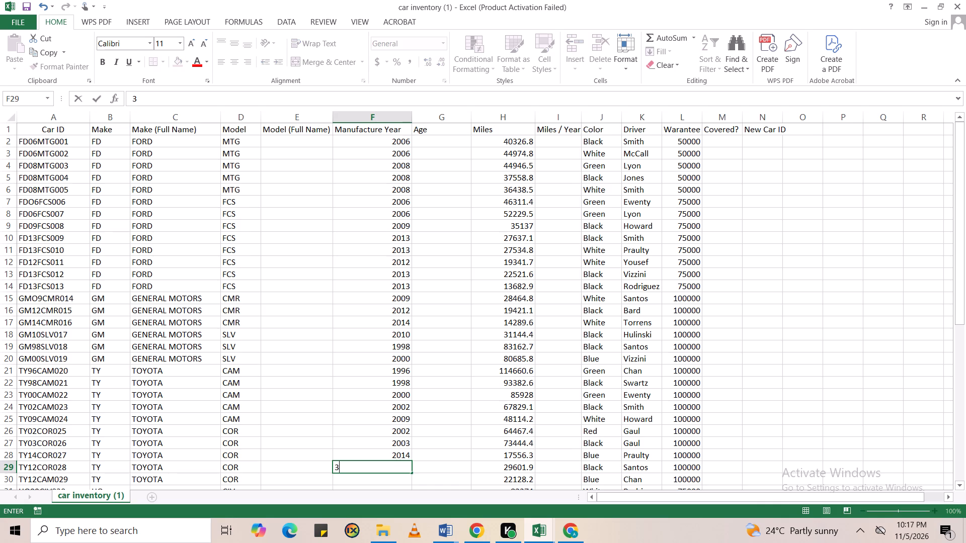
key(BackSpace)
text(201)
key(2)
key(Return)
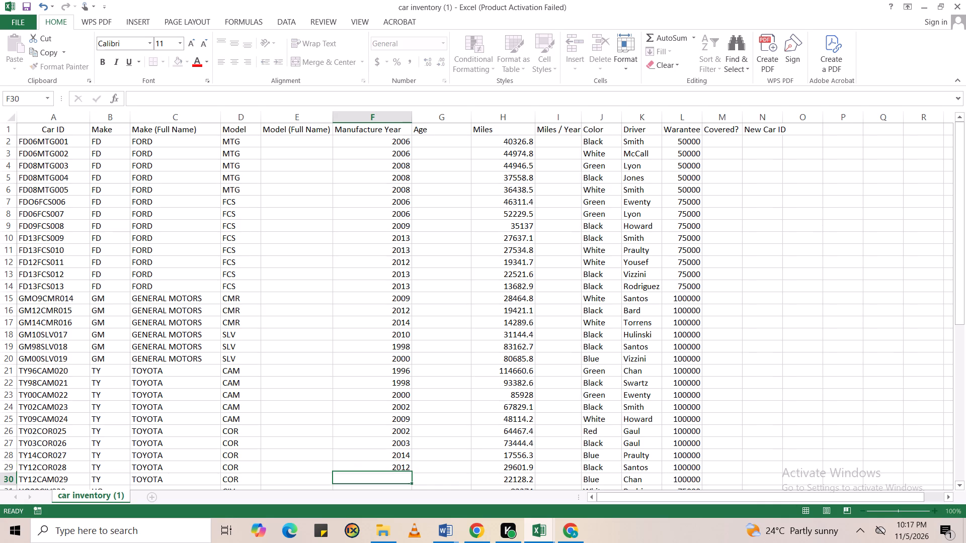
text(2012)
key(Return)
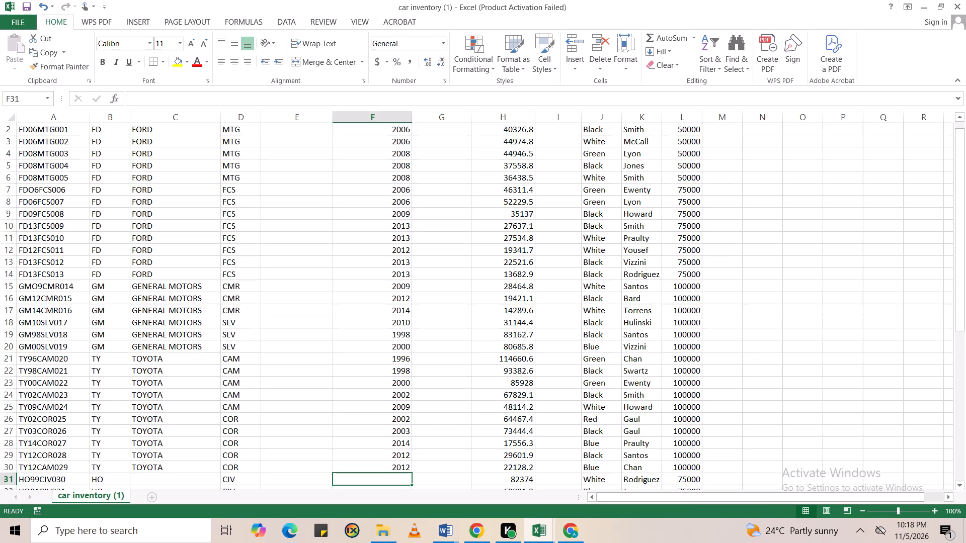
Enter the manufacture years 1999, 2001, 2010 and 2010 for the HO CIV cars HO99CIV030 through HO10CIV033 in cells F31 to F34.
text(199)
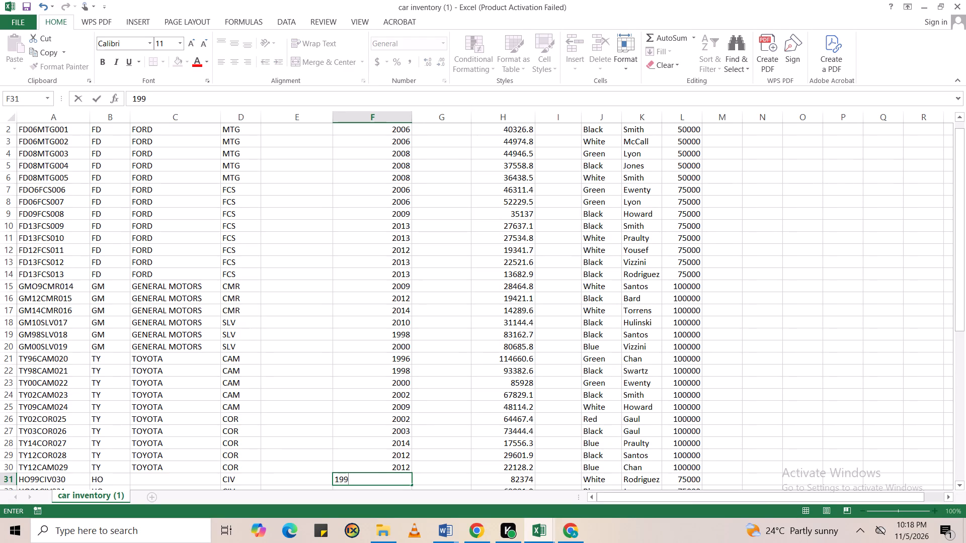
key(9)
key(Return)
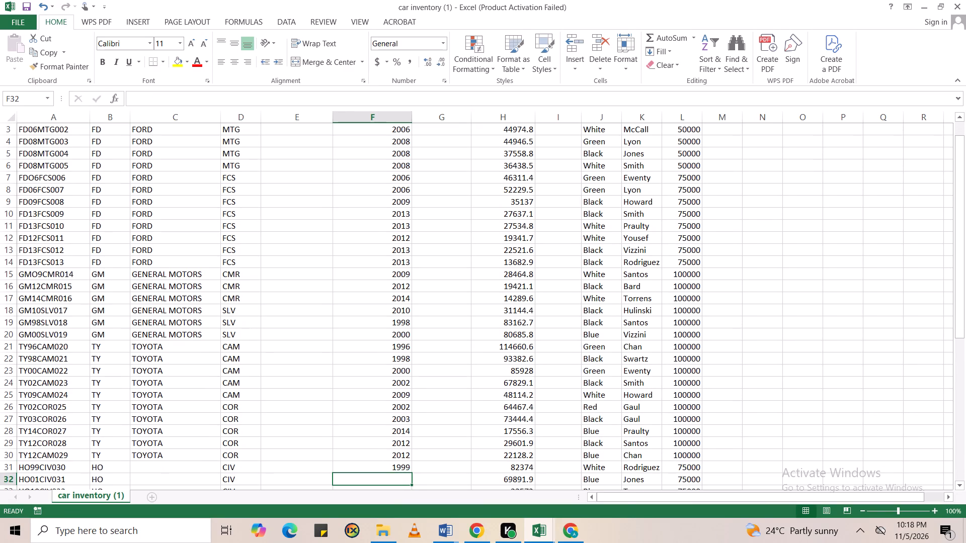
text(2001)
key(Return)
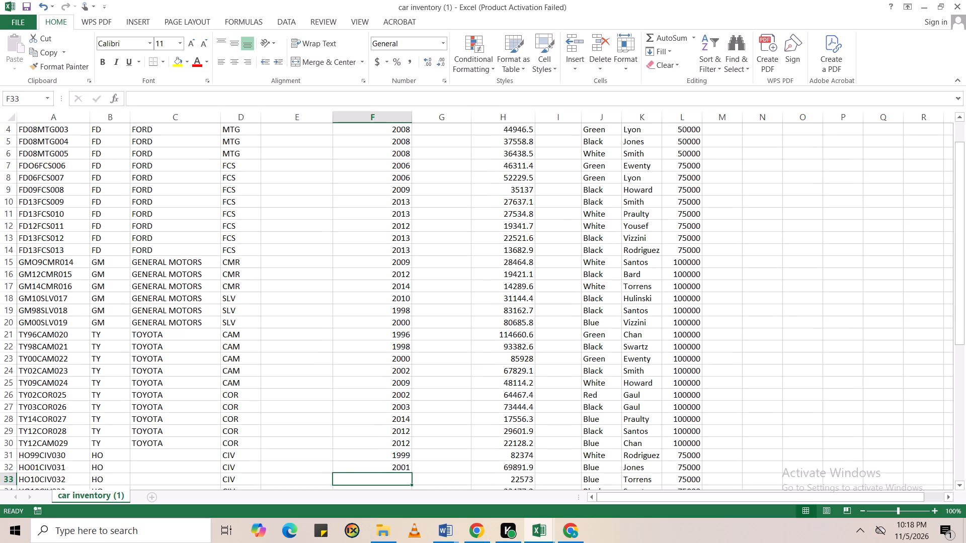
text(200)
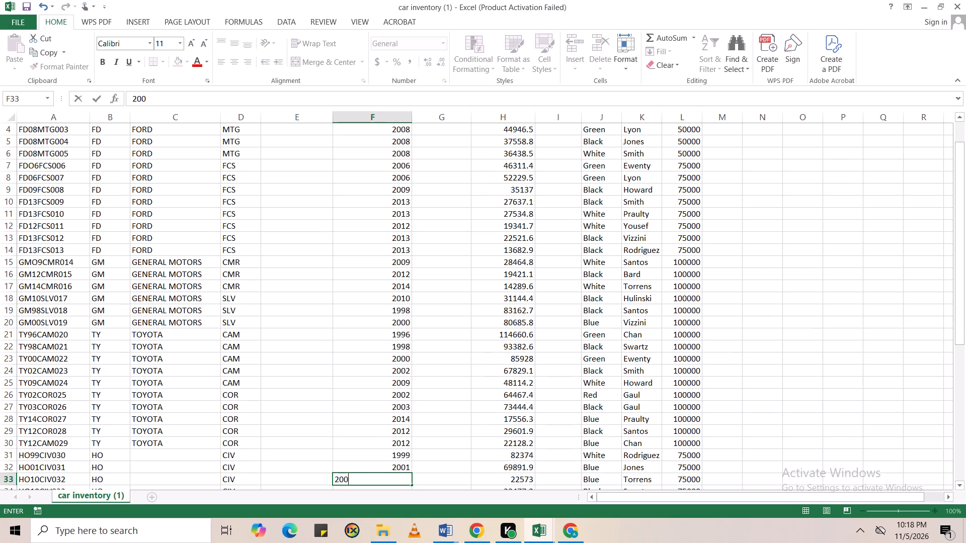
key(BackSpace)
text(10)
key(Return)
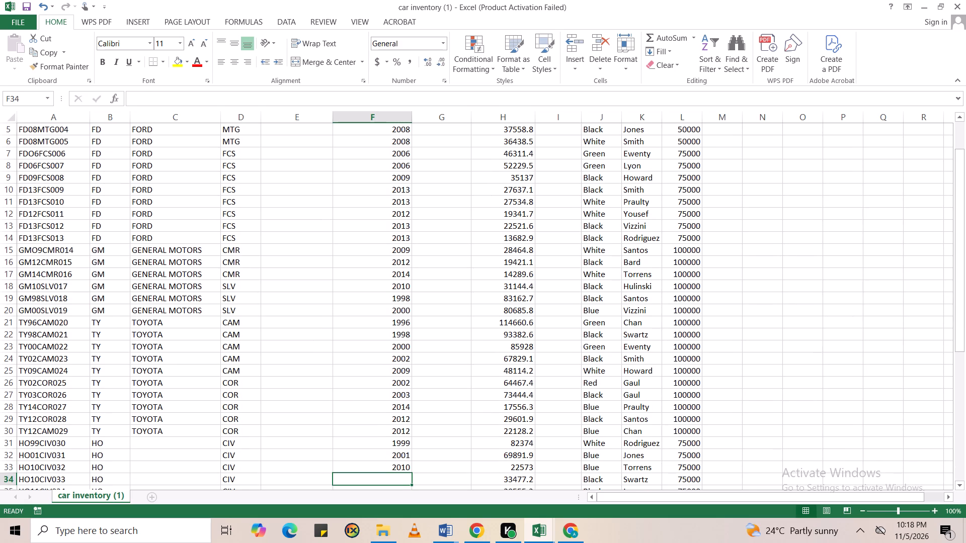
text(2010)
key(Return)
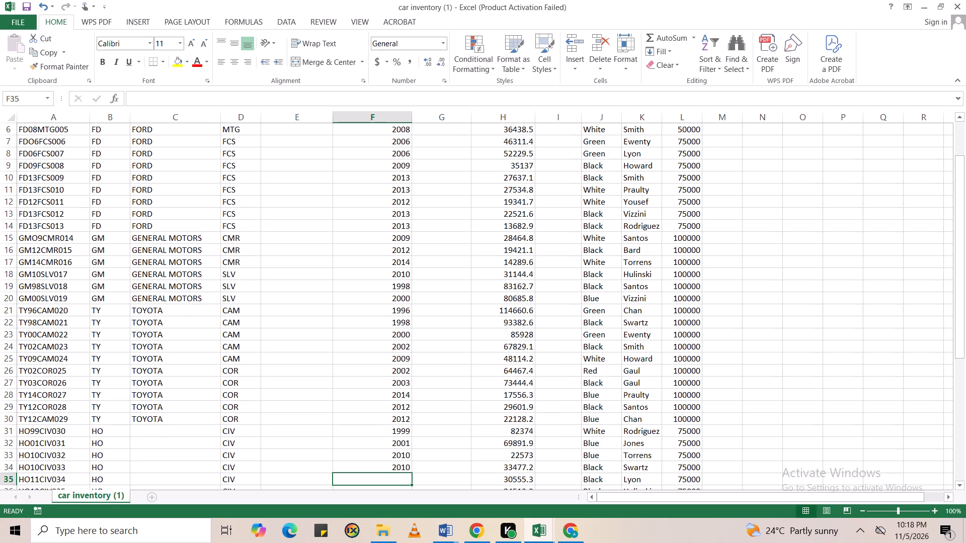
Enter the manufacture years 2011, 2012 and 2013 for the HO CIV cars HO11CIV034 through HO13CIV036 in cells F35 to F37.
text(2011)
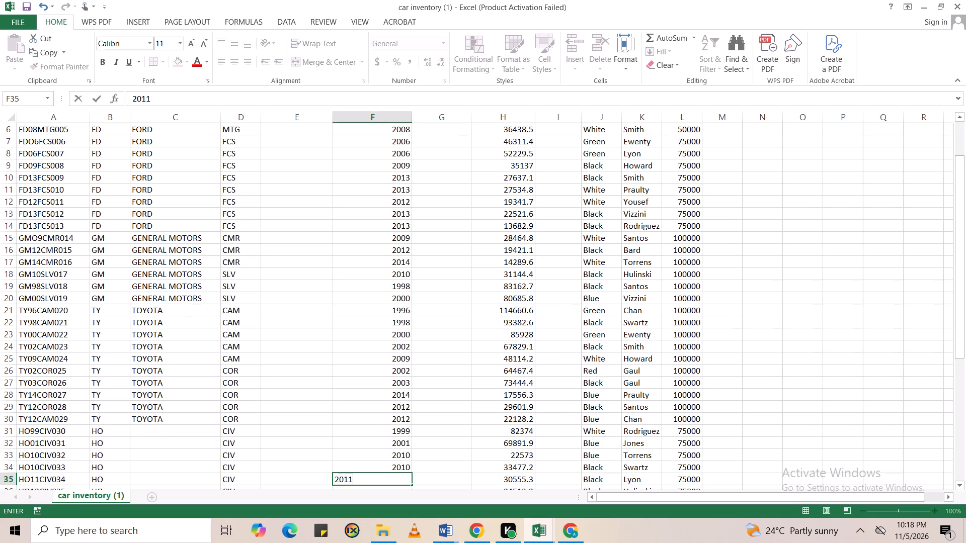
key(Return)
text(2012)
key(Return)
text(2013)
key(Return)
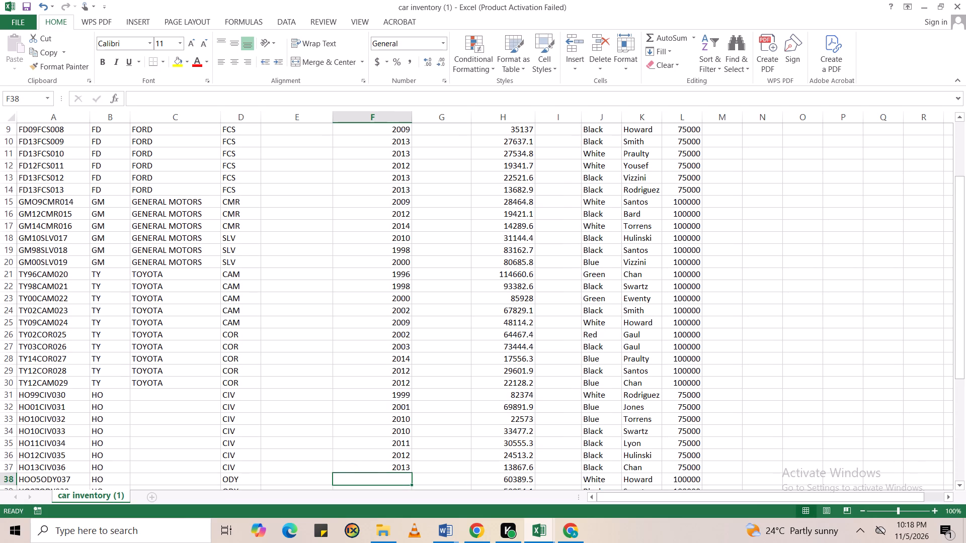
text(2005)
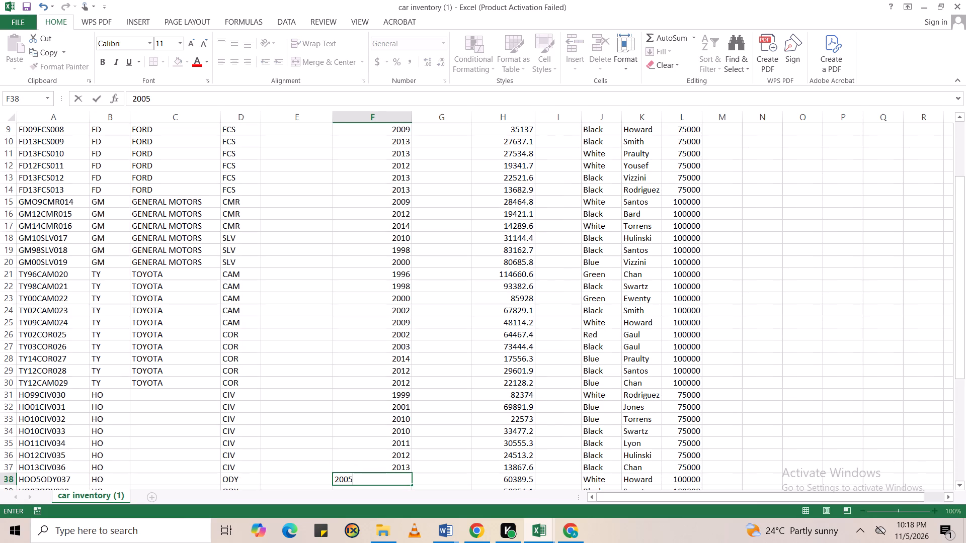
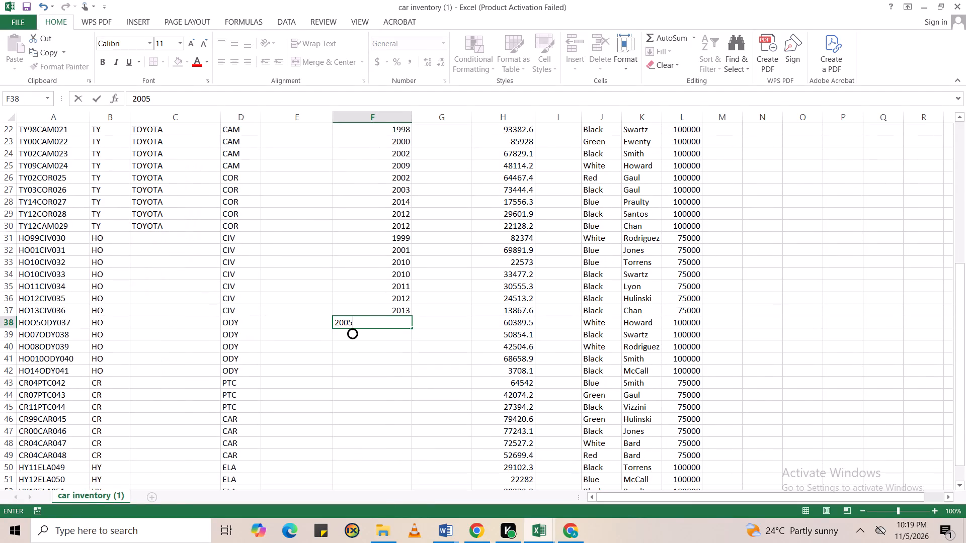
Finish the 2005 entry in F38, and enter manufacture years 2007, 2008, 2001 and 2014 for the remaining HO ODY cars in F39 to F42.
key(backslash)
key(BackSpace)
key(Return)
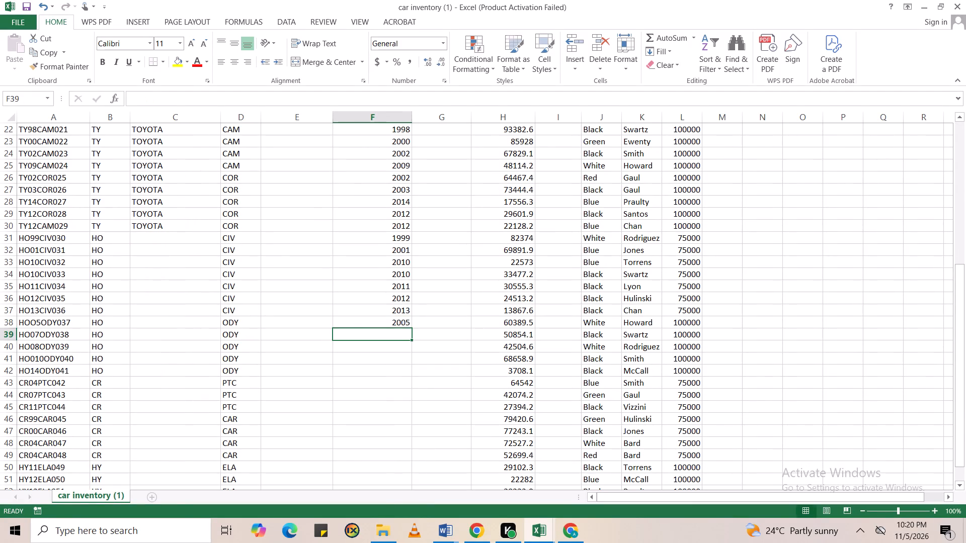
text(2007)
key(Return)
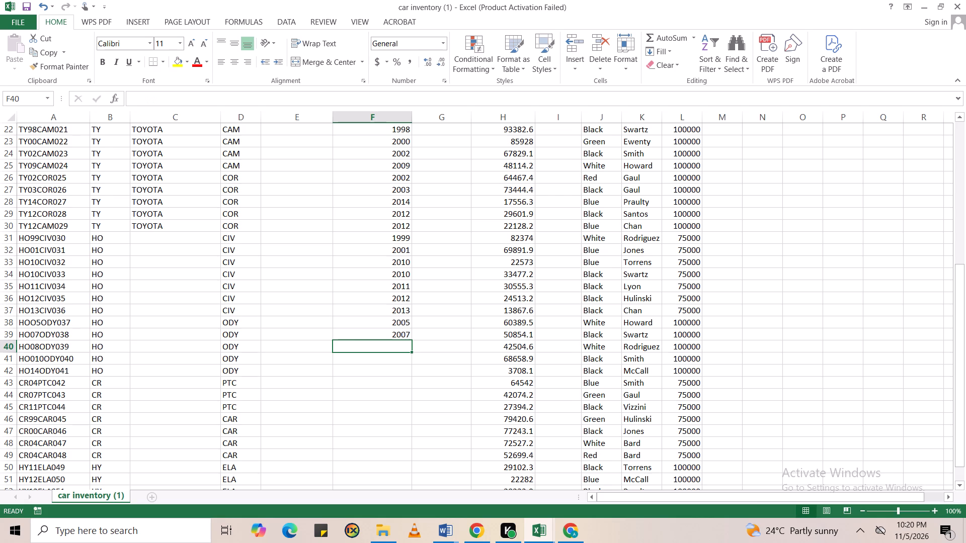
text(2008)
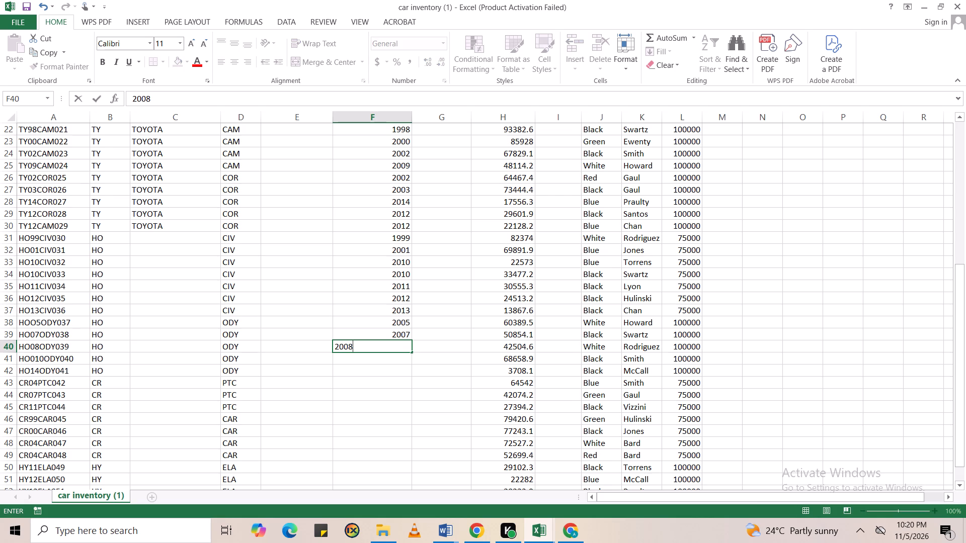
key(Return)
text(2001)
key(Return)
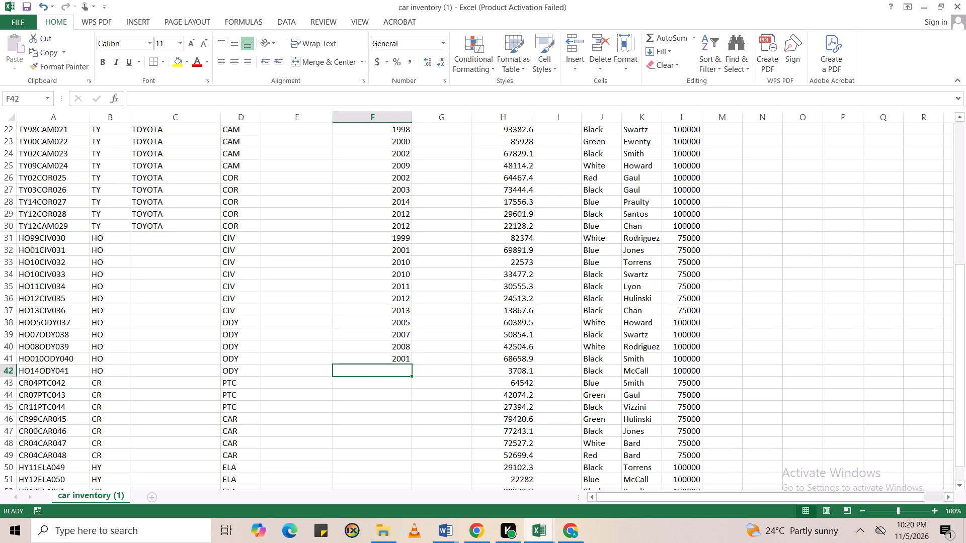
key(2)
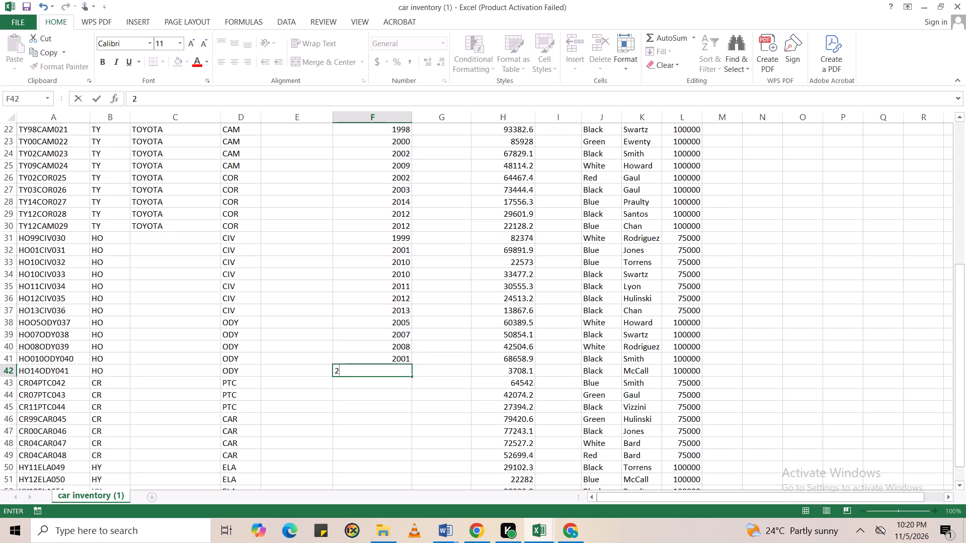
text(014)
key(Return)
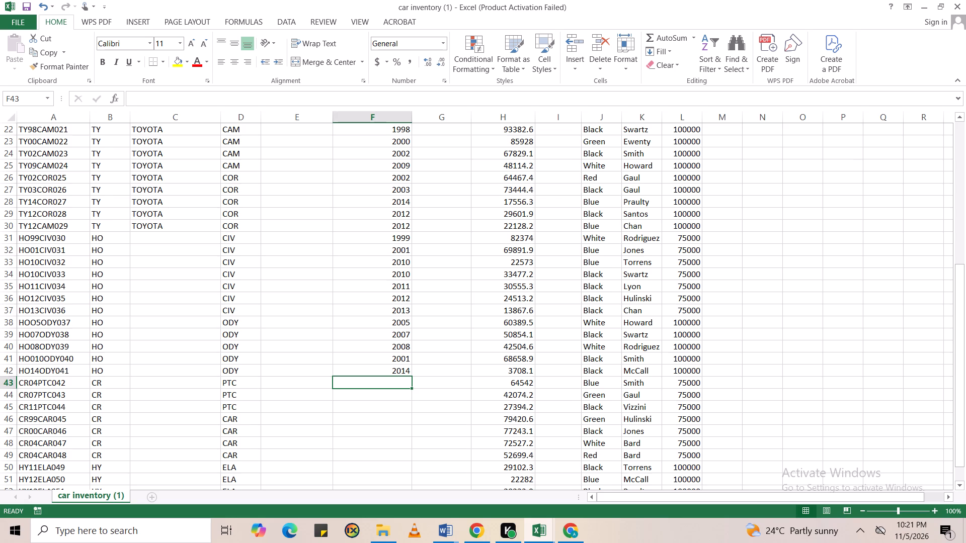
Enter the manufacture years 2004, 2007 and 2011 for the CR PTC cars CR04PTC042 through CR11PTC044 in cells F43 to F45.
click(384, 386)
text(2004)
key(Return)
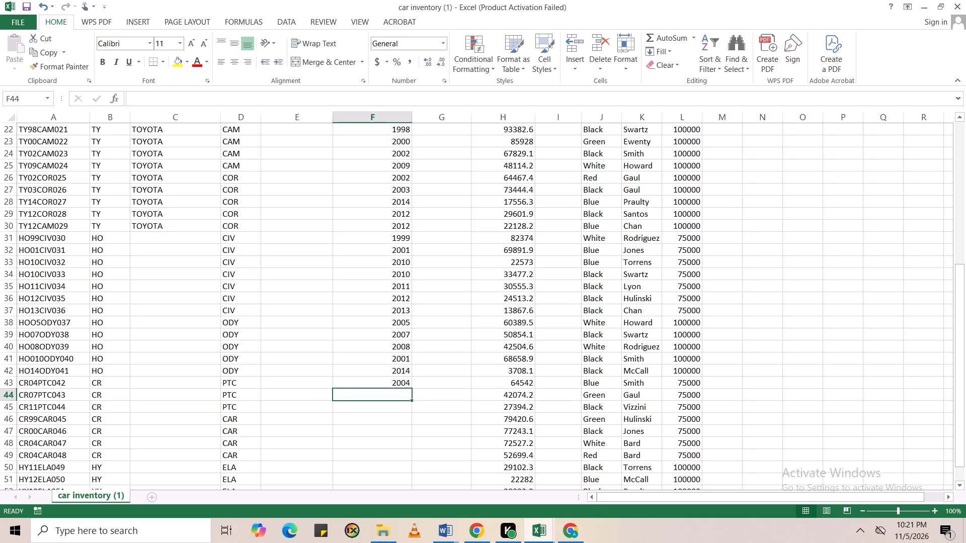
text(2007)
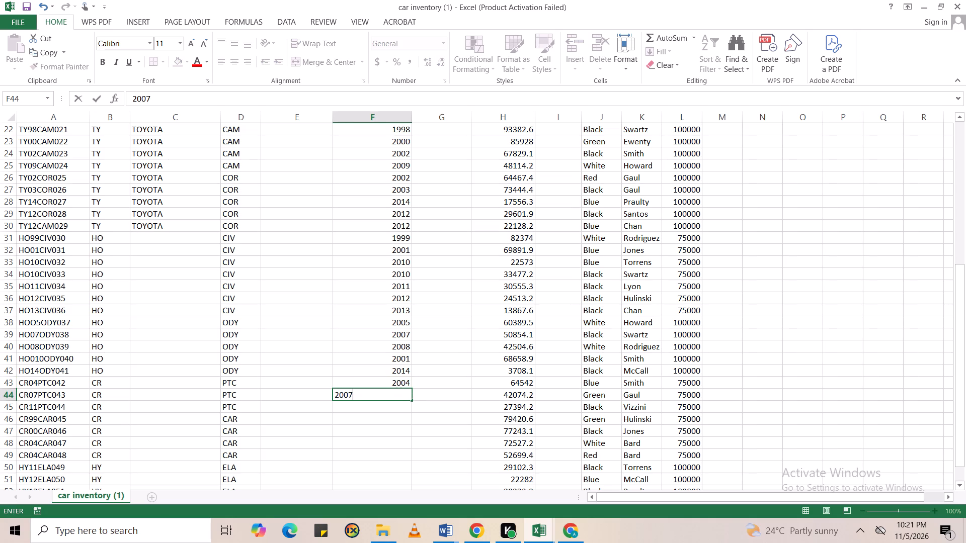
key(Return)
text(2011)
key(Return)
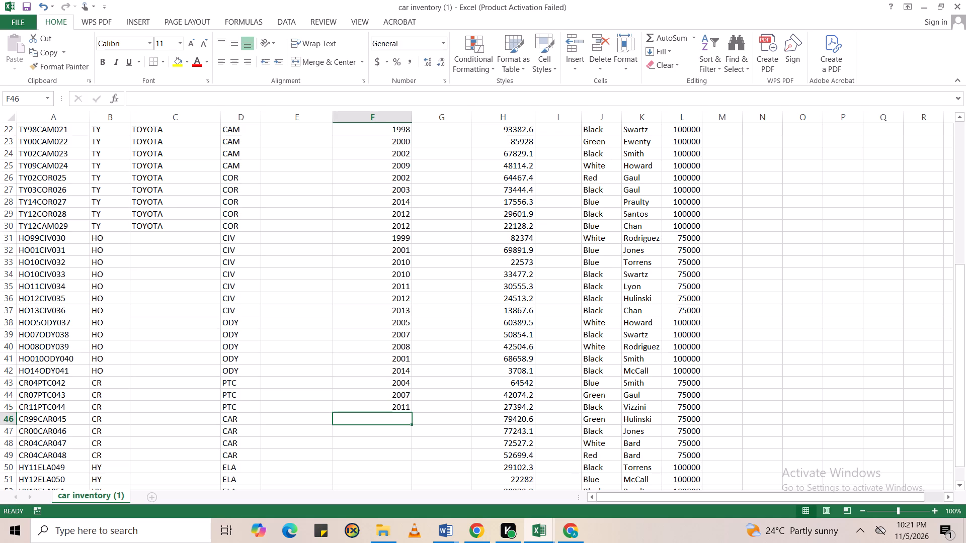
Enter the manufacture years 1999, 2000, 2004 and 2004 for the CR CAR cars CR99CAR045 through CR04CAR048 in cells F46 to F49.
key(1)
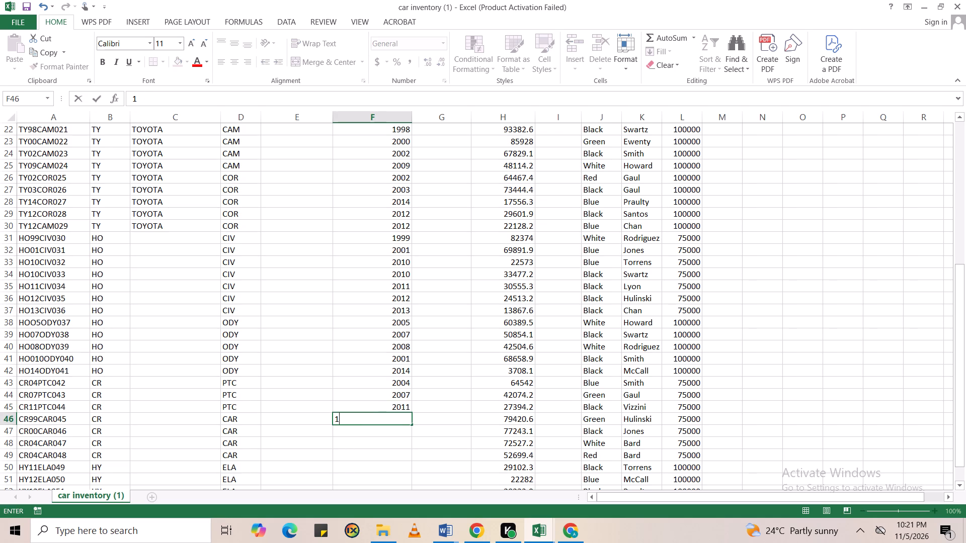
text(99)
key(9)
key(Return)
text(2000)
key(Return)
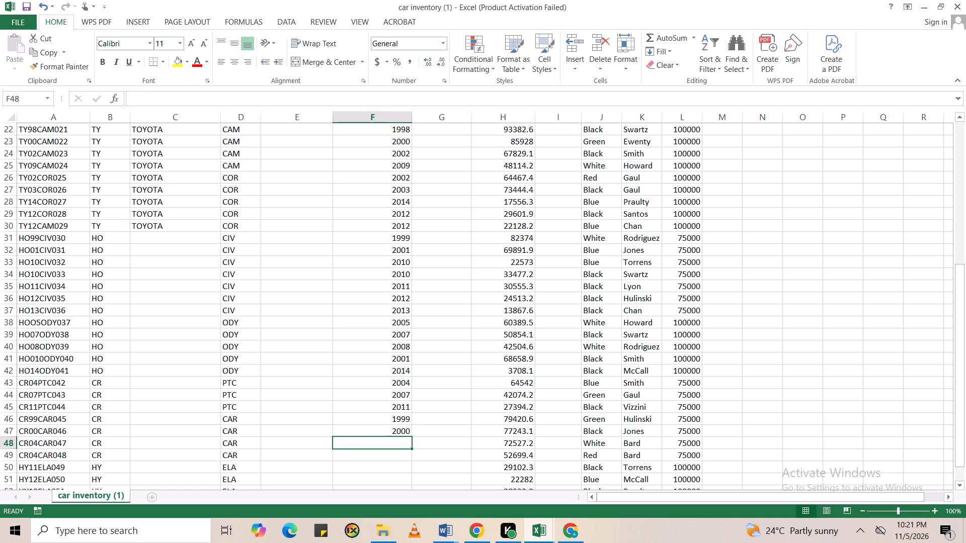
text(2004)
key(Return)
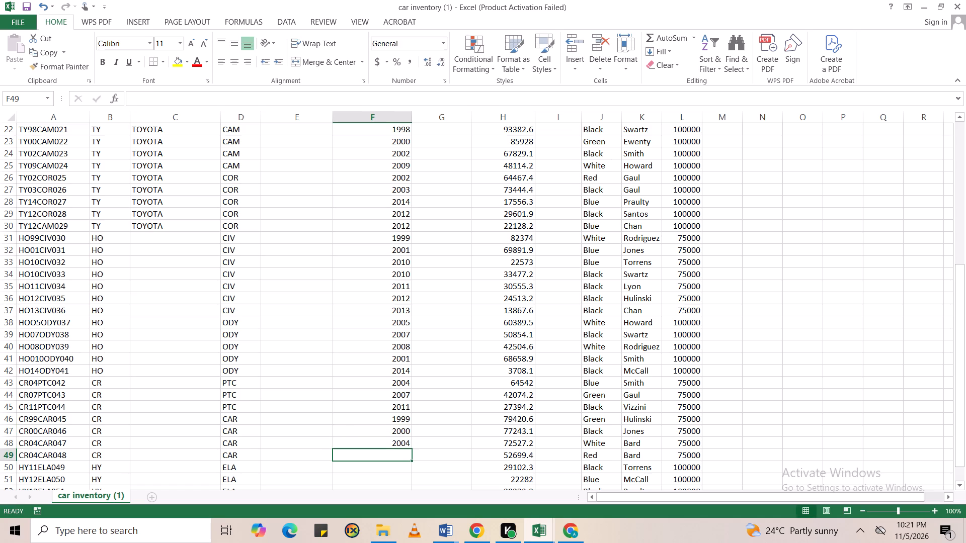
text(2004)
key(Return)
Enter the manufacture years 2011, 2012 and 2013 for the HY ELA cars HY11ELA049 through HY13ELA051 in cells F50 to F52.
text(2011)
key(Return)
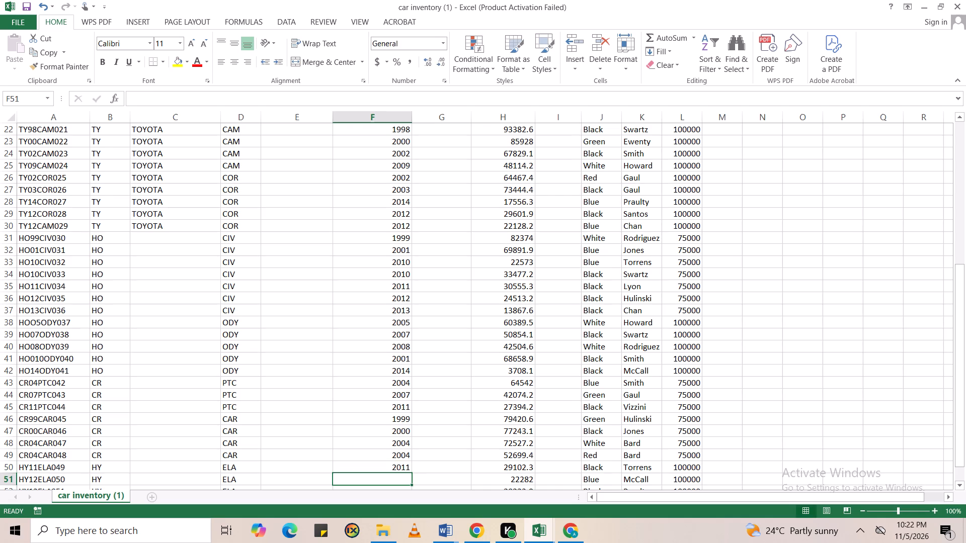
text(2012)
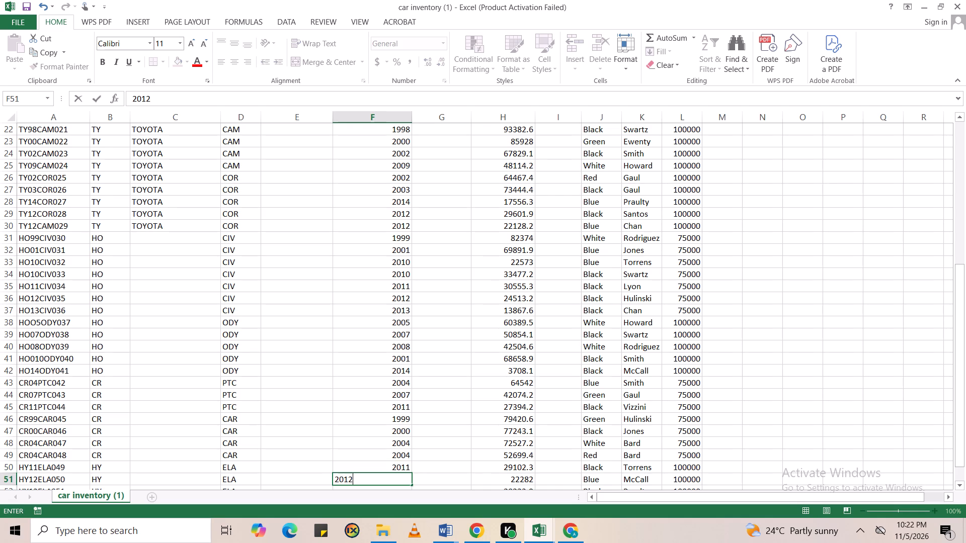
key(Return)
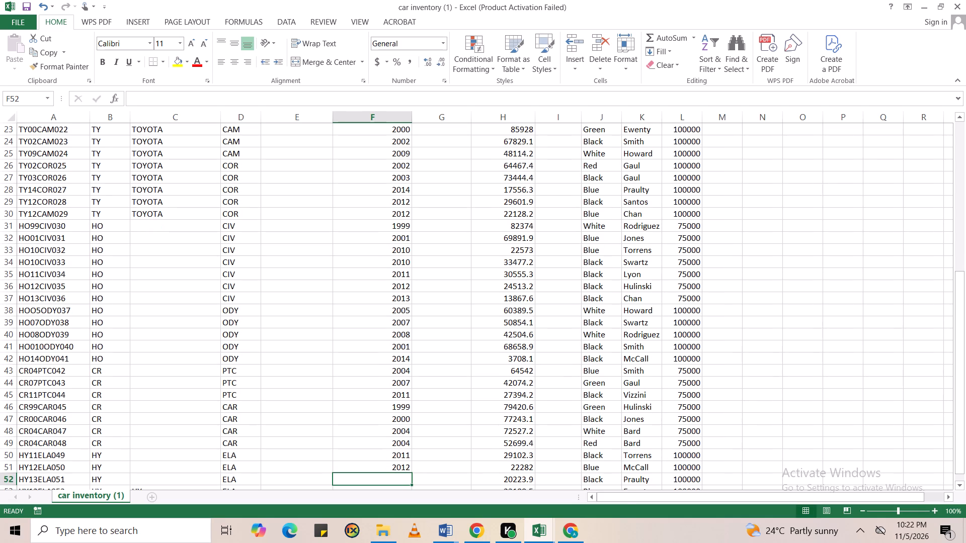
text(200)
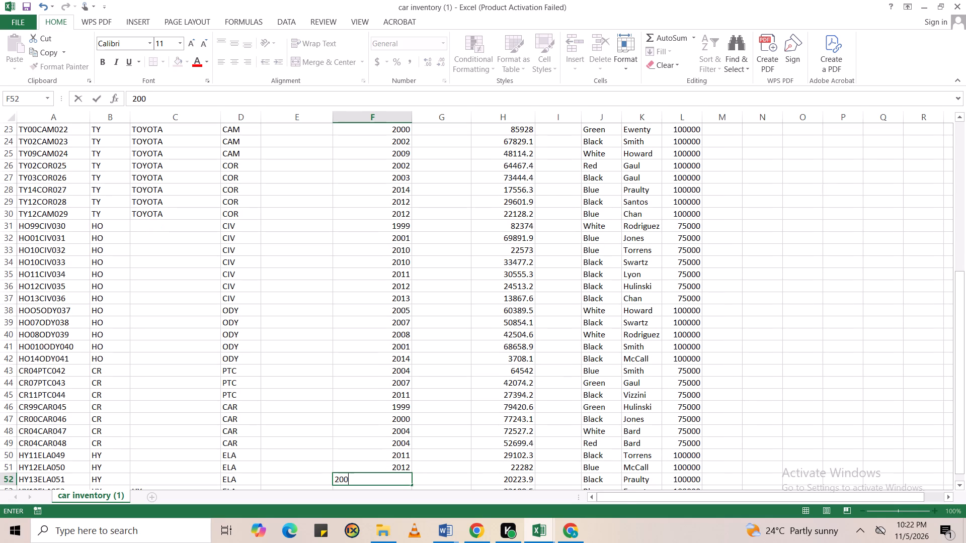
text(13)
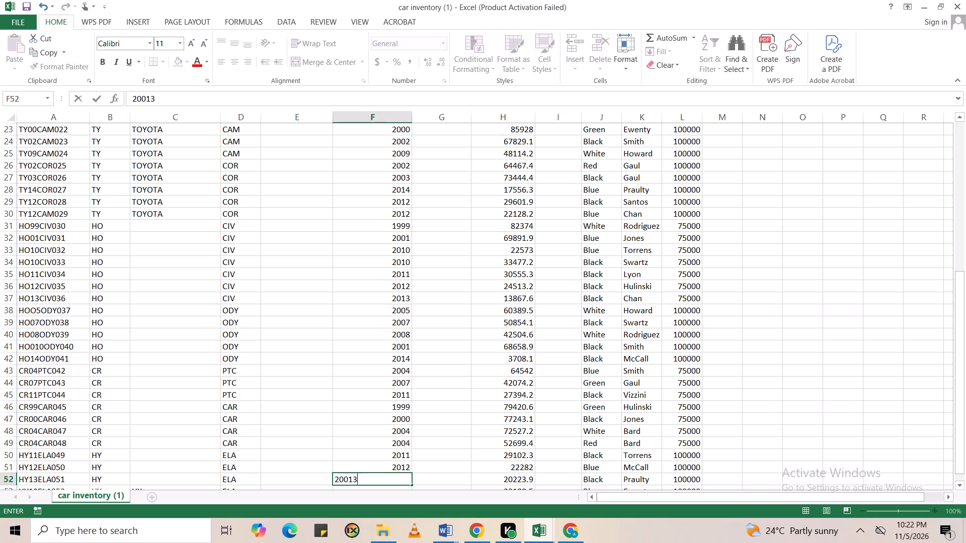
key(BackSpace)
key(BackSpace)
key(BackSpace)
text(13)
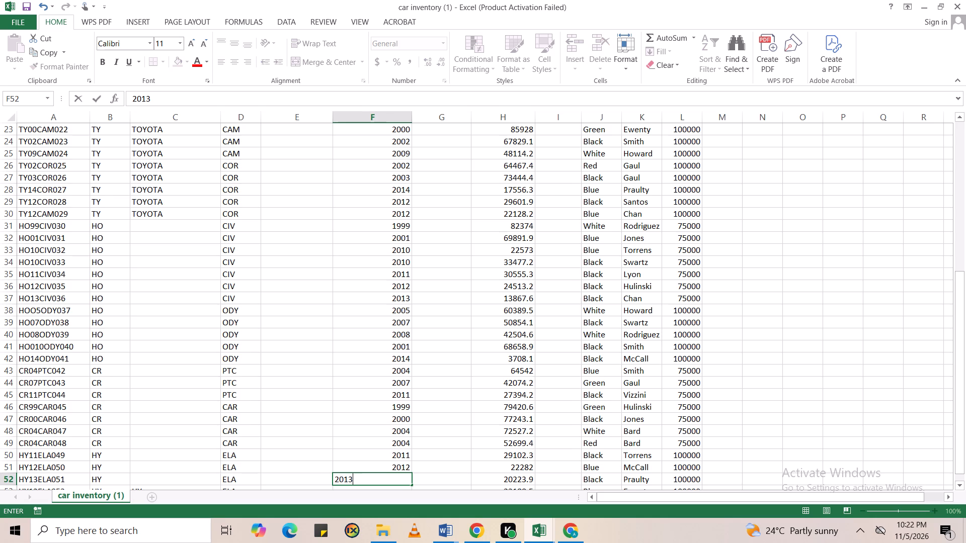
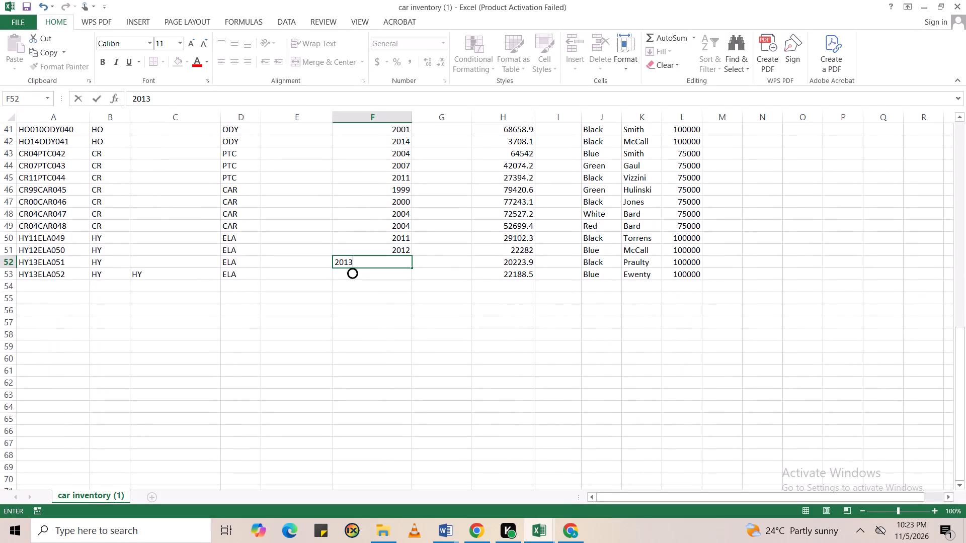
click(387, 280)
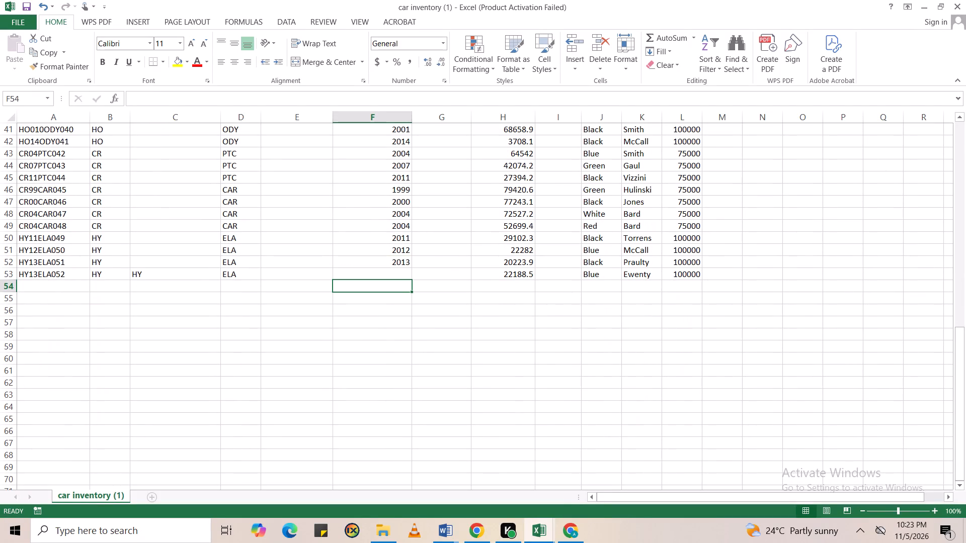
click(370, 277)
click(372, 269)
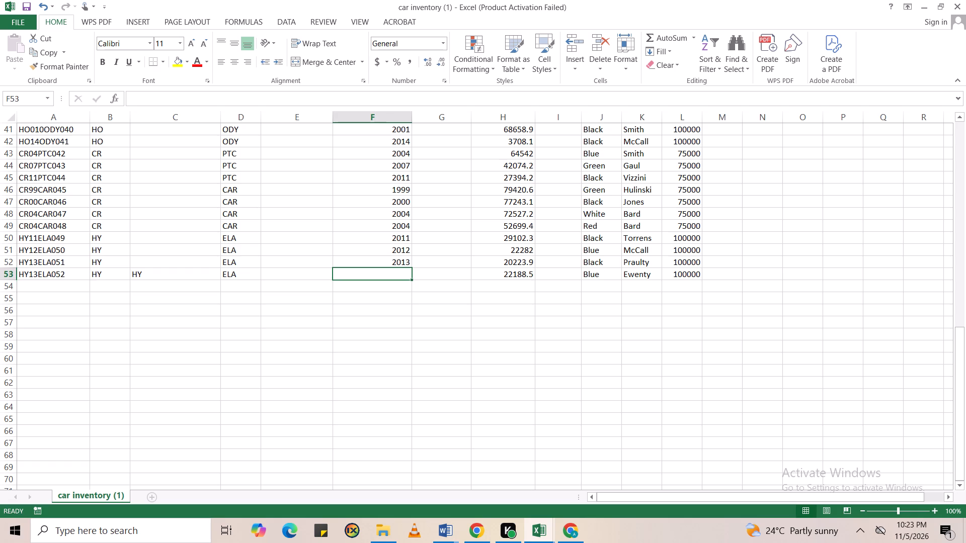
text(290)
key(BackSpace)
key(BackSpace)
text(01)
key(3)
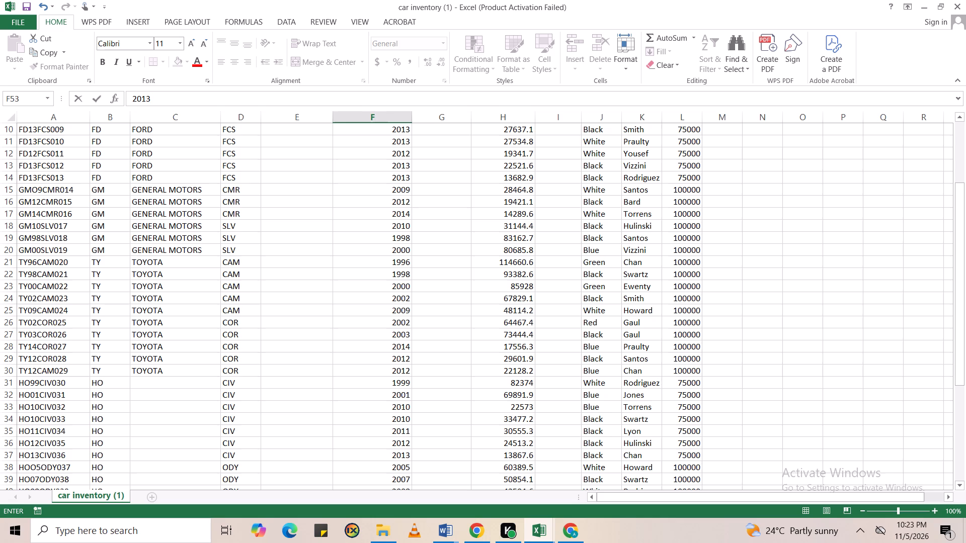
Enter COROLLA as the full model name for car TY02COR025 in cell E26.
click(284, 326)
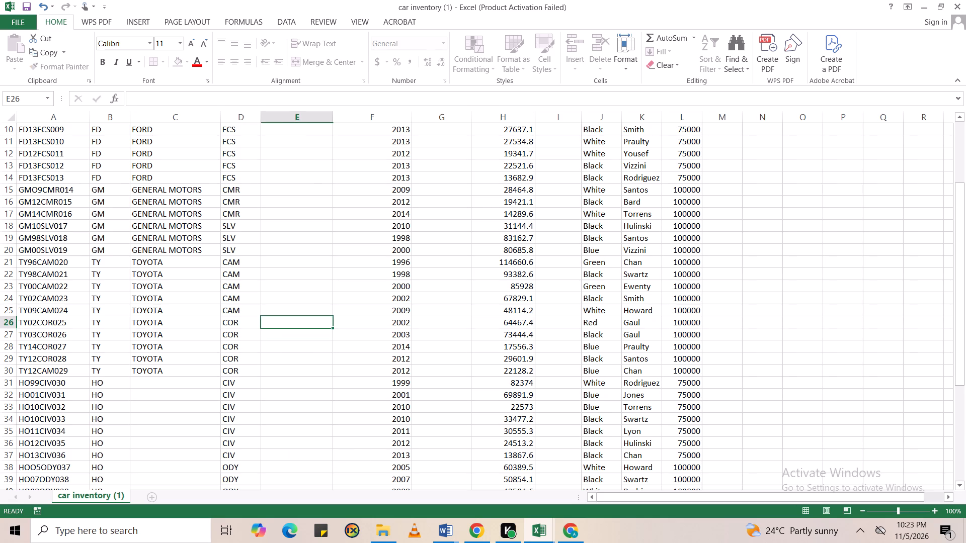
key(x)
key(BackSpace)
text(CO)
text(TO)
key(BackSpace)
key(BackSpace)
text(RO)
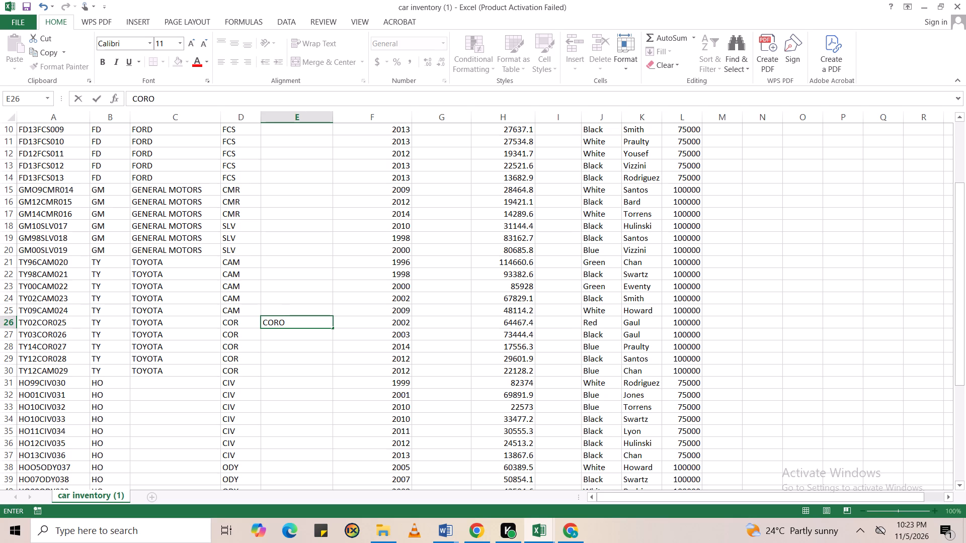
text(LLA)
key(Return)
Enter COROLLA as the full model name for the remaining Toyota COR cars in cells E27 to E30.
text(COROLLA)
key(Return)
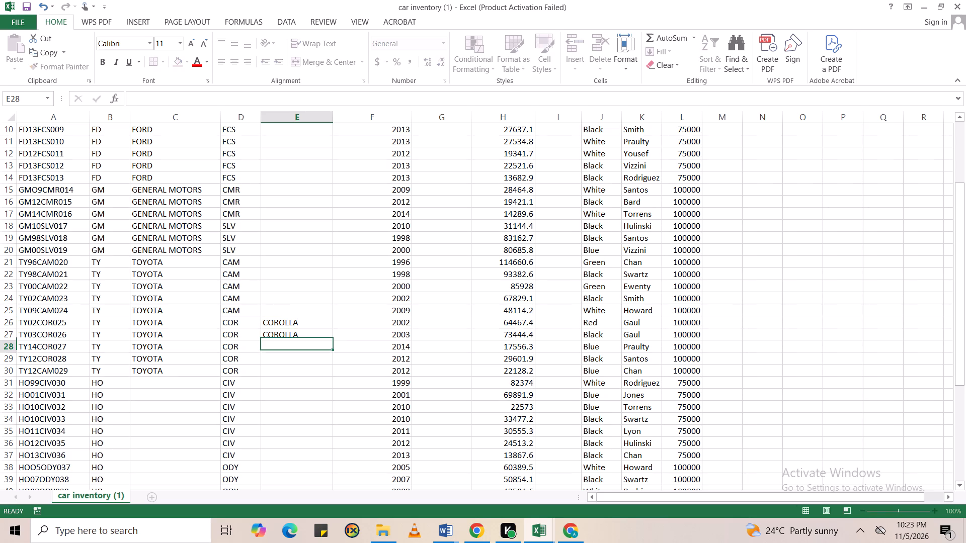
text(COROLLA)
key(Return)
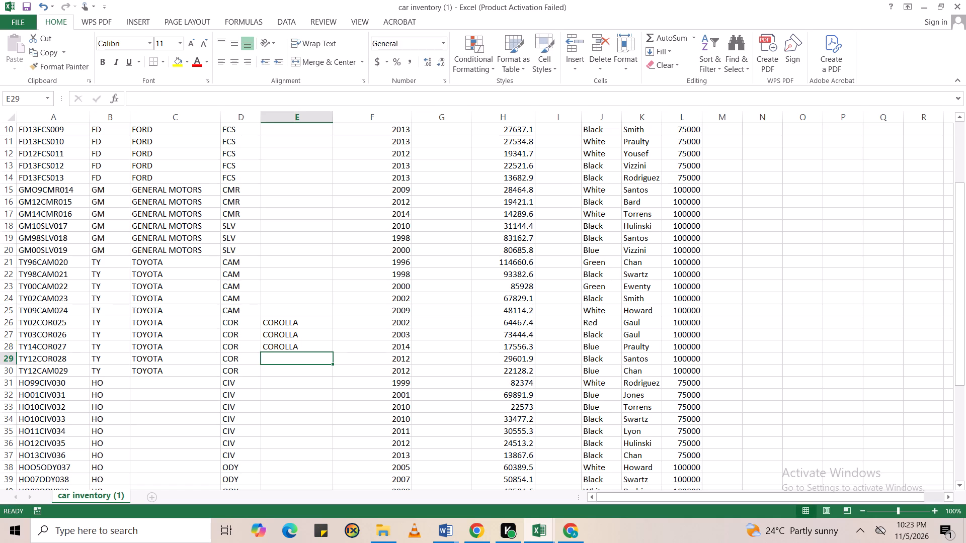
text(COROLLA)
key(Return)
text(COR)
text(OLL)
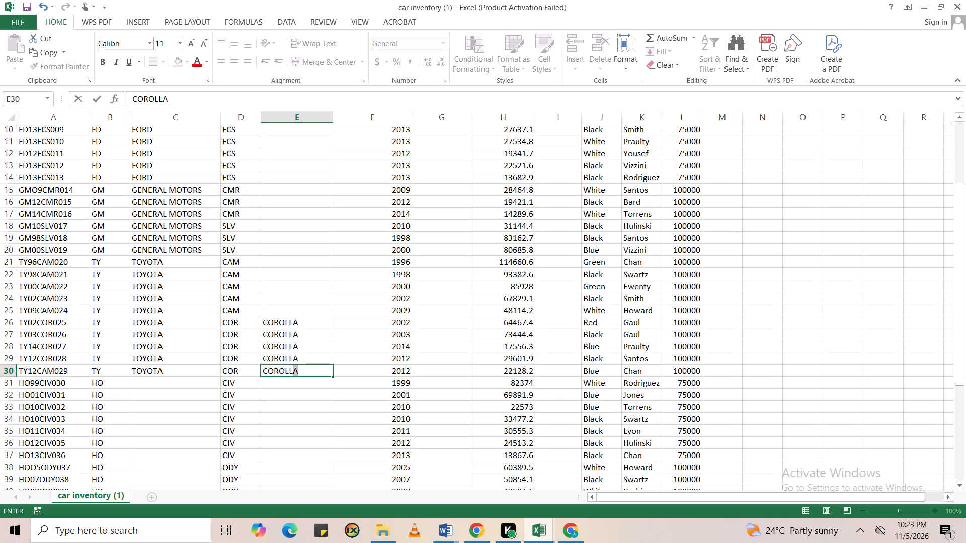
key(a)
key(Return)
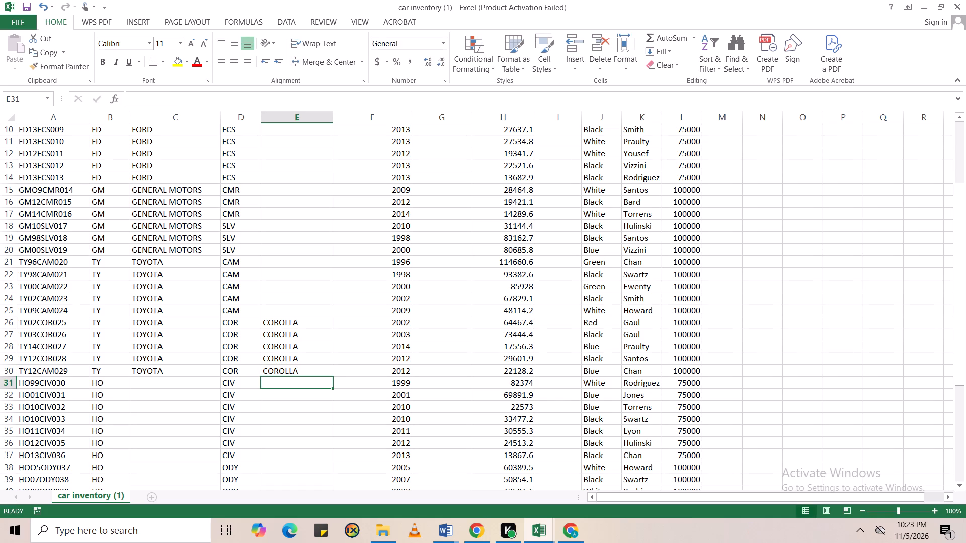
Switch to Chrome and search the web for FORD FCS in a new tab.
click(266, 261)
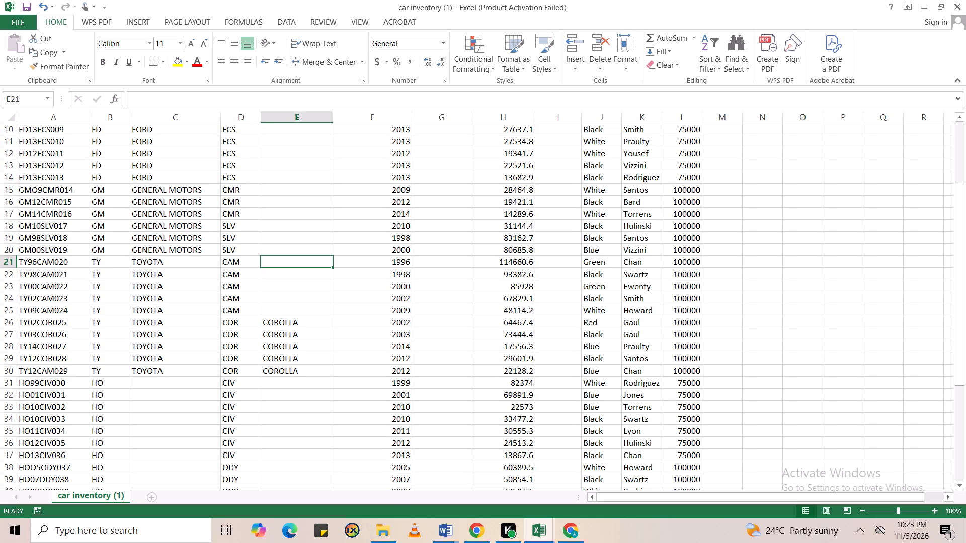
click(477, 532)
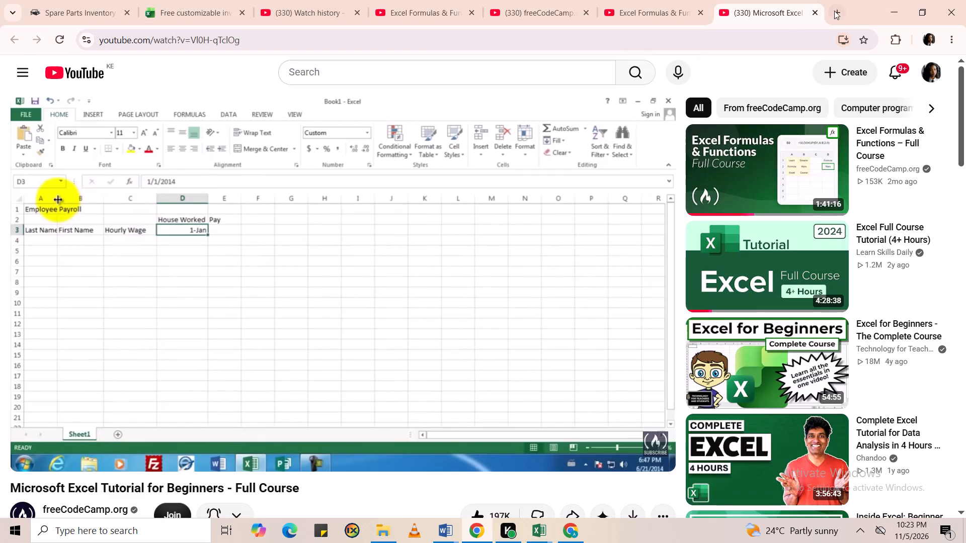
click(835, 12)
text(FOR)
key(space)
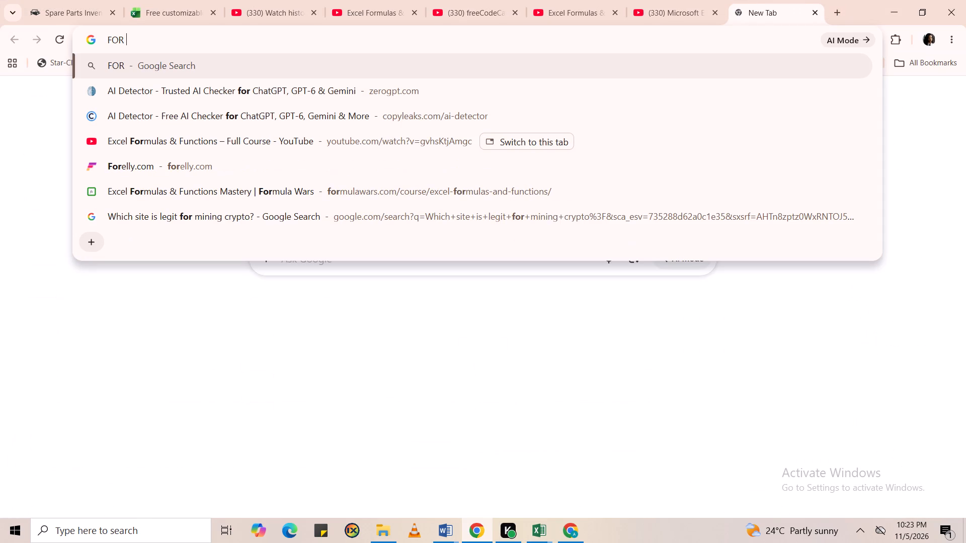
key(BackSpace)
text(D SC)
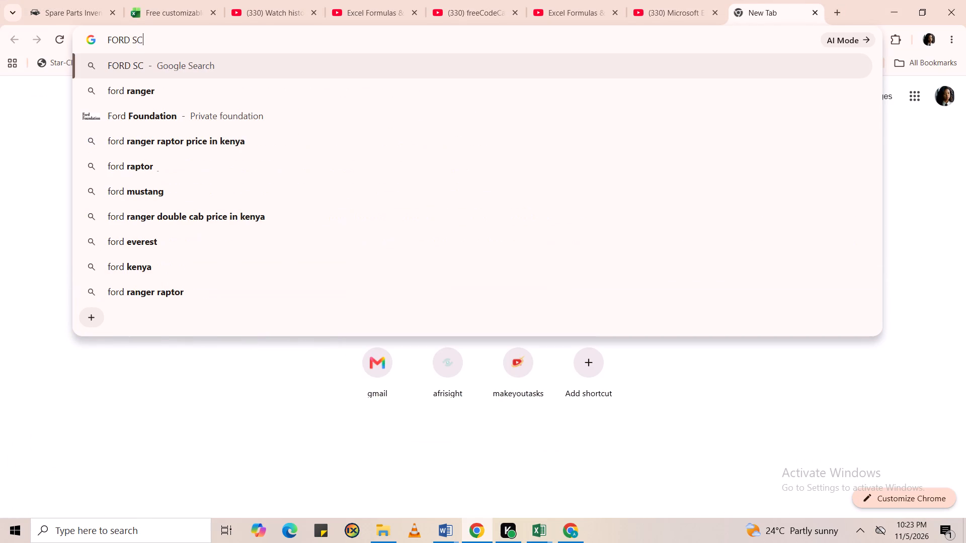
key(BackSpace)
key(BackSpace)
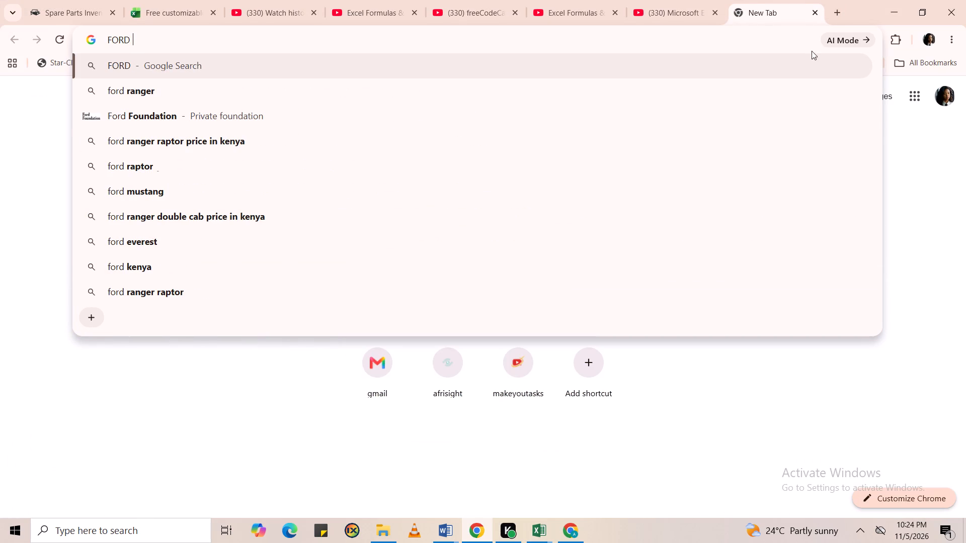
text(FCS)
key(Return)
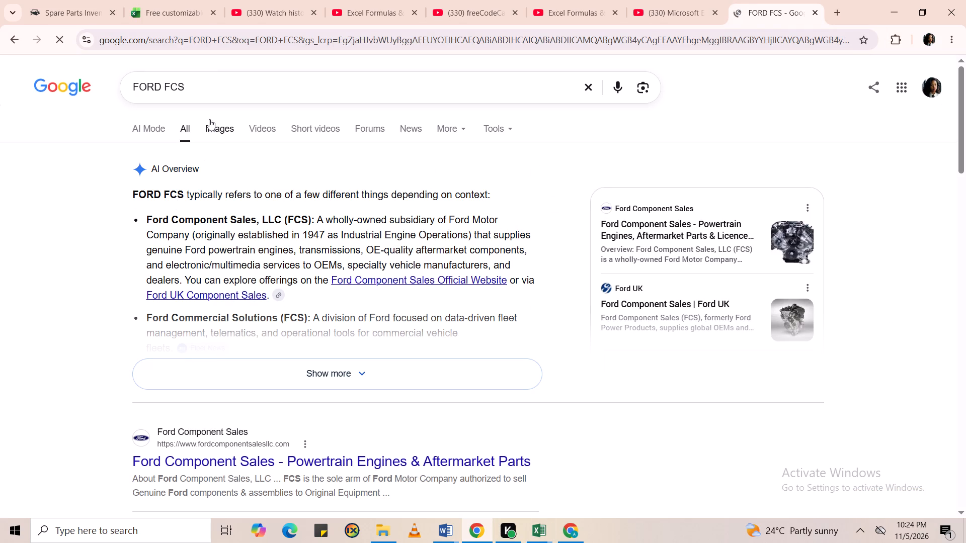
Refine the web search to "FORD FCS IS WHICH MODEL?" and read the expanded AI overview.
click(205, 84)
key(space)
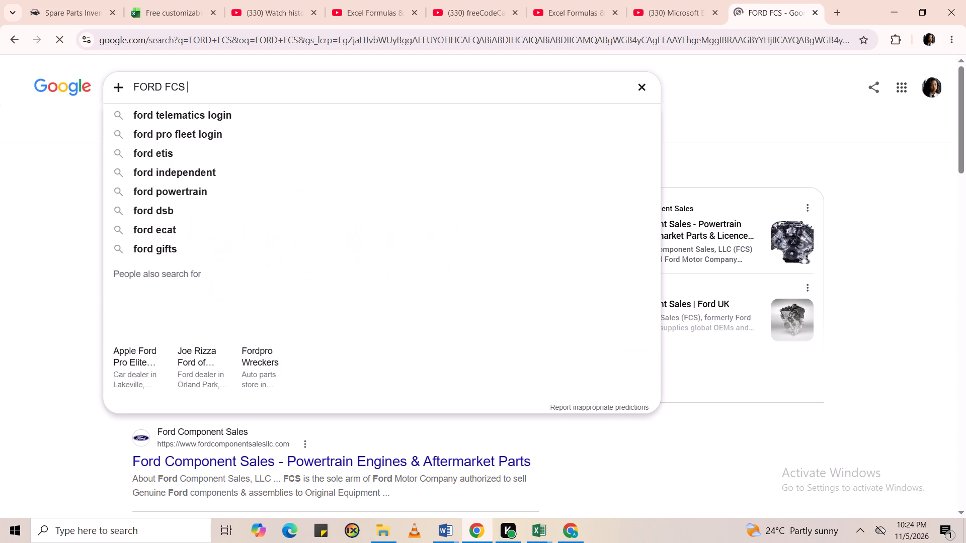
key(o)
key(BackSpace)
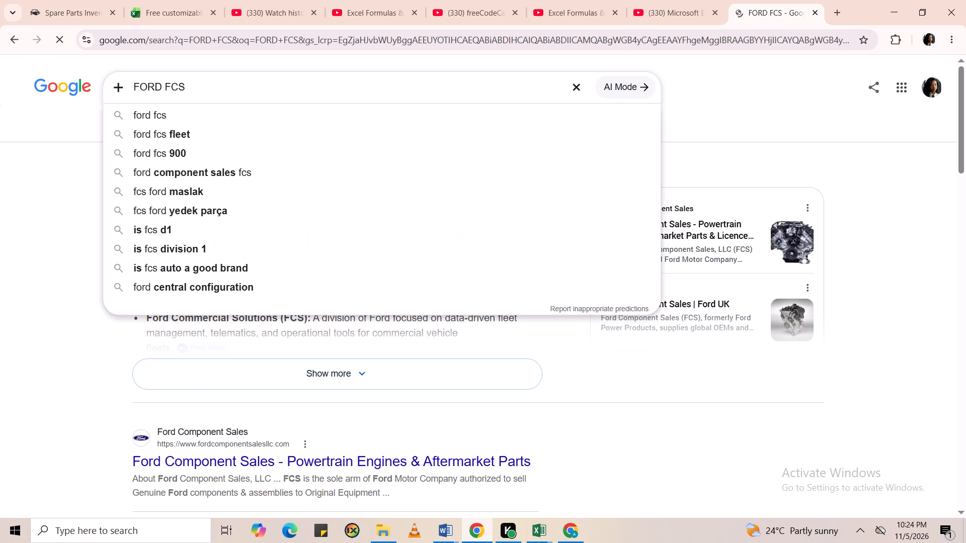
text(IS WG)
key(BackSpace)
text(HICH MODEL)
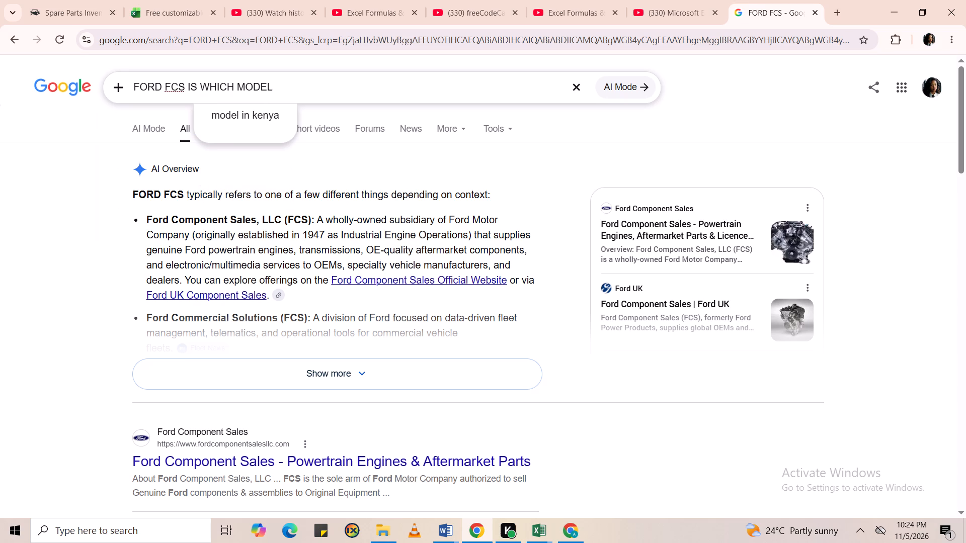
key(shift+question)
key(Return)
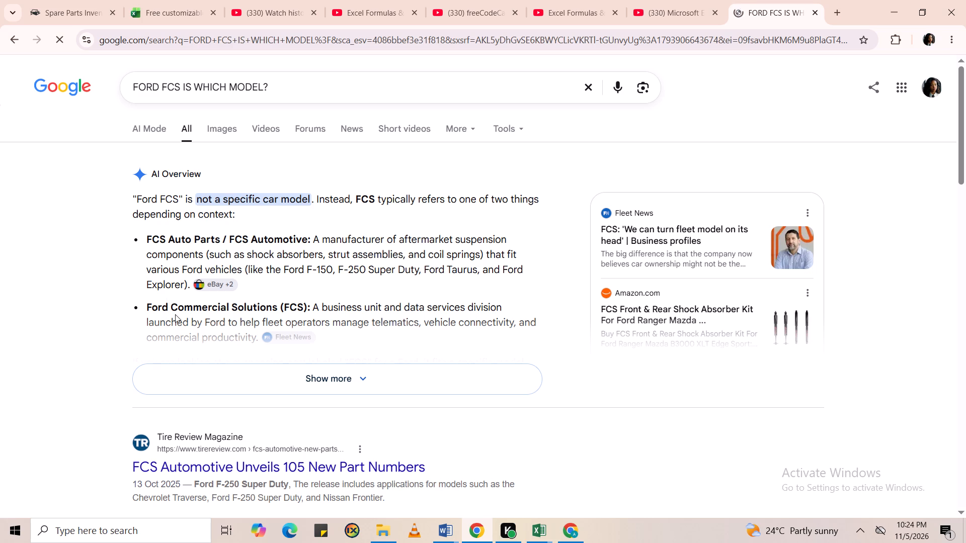
drag(146, 306, 212, 308)
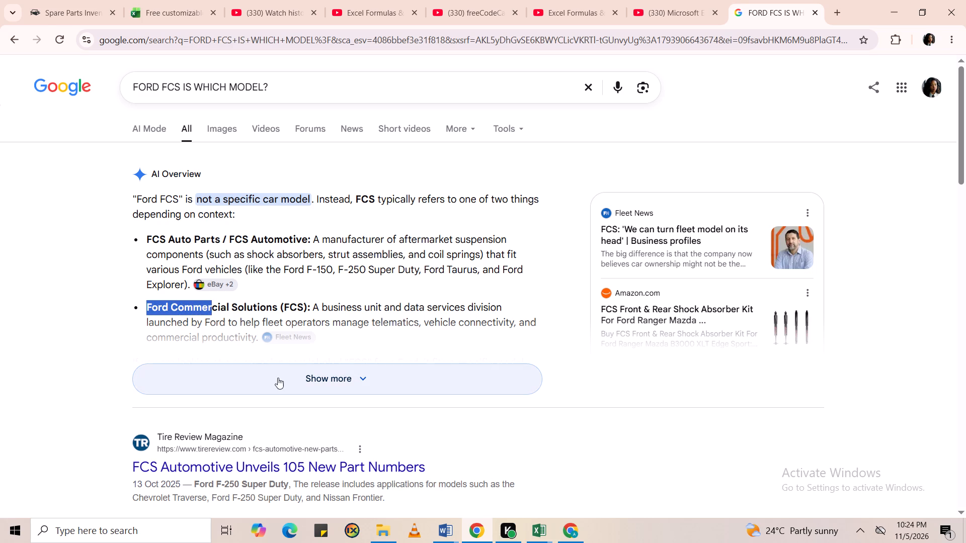
click(292, 379)
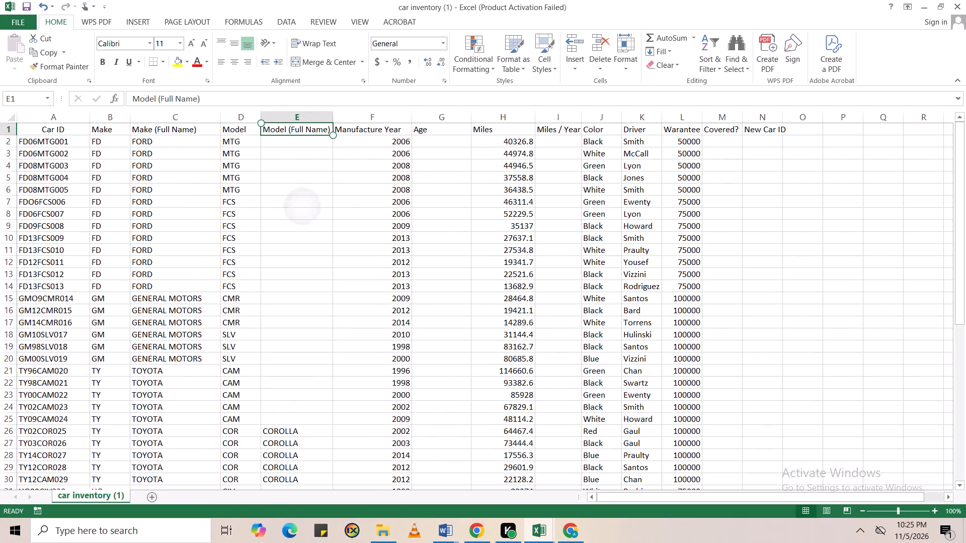
In the Excel car inventory, enter FORD RANGE as the full model name for car FDO6FCS006 in cell E7.
text(ROG)
key(BackSpace)
key(BackSpace)
key(BackSpace)
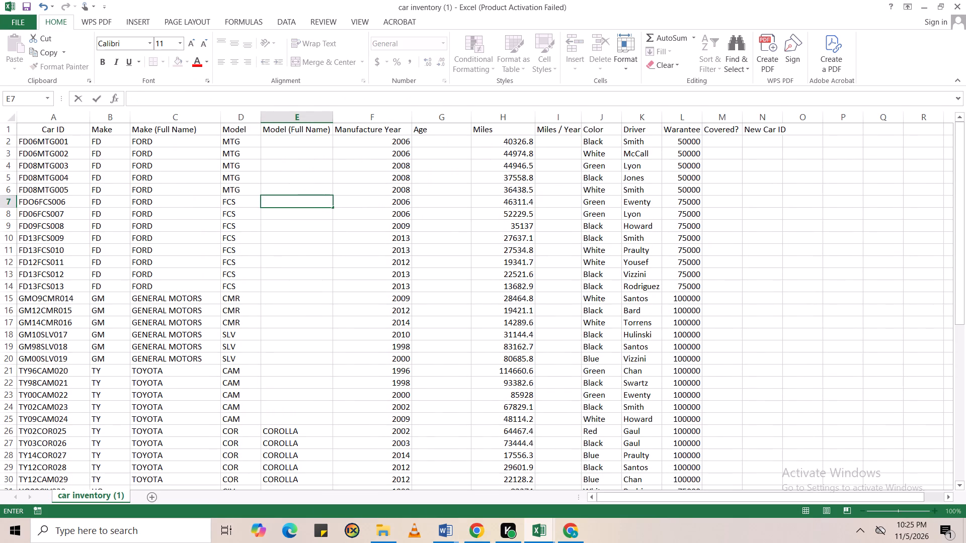
text(FORD RANF)
key(BackSpace)
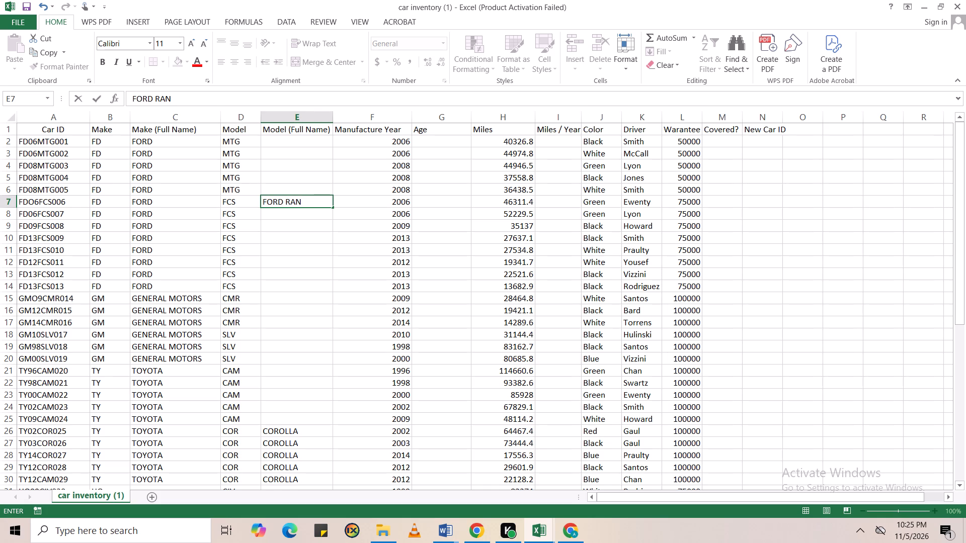
text(GE)
key(Return)
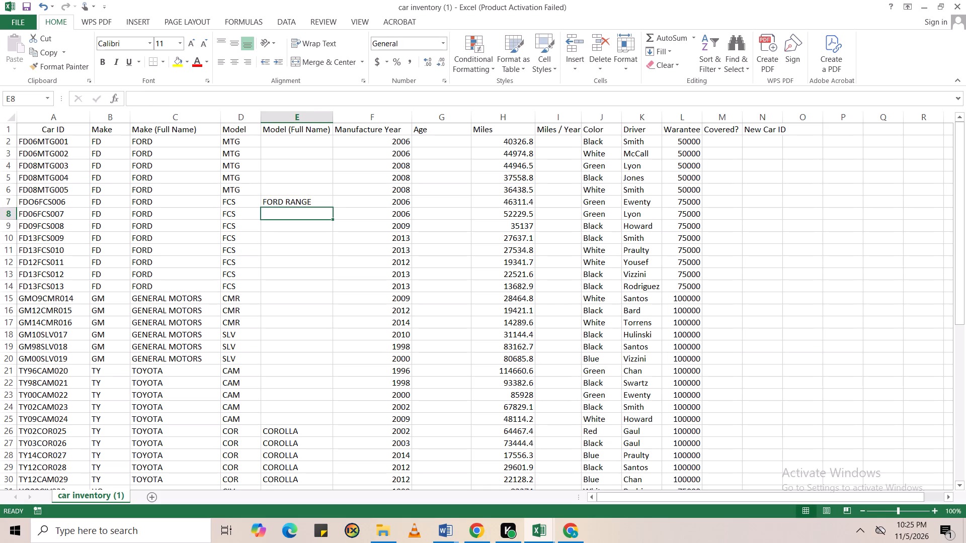
Enter FORD RANGE as the full model name for the Ford FCS cars in cells E8 to E10.
text(FOO)
key(BackSpace)
key(r)
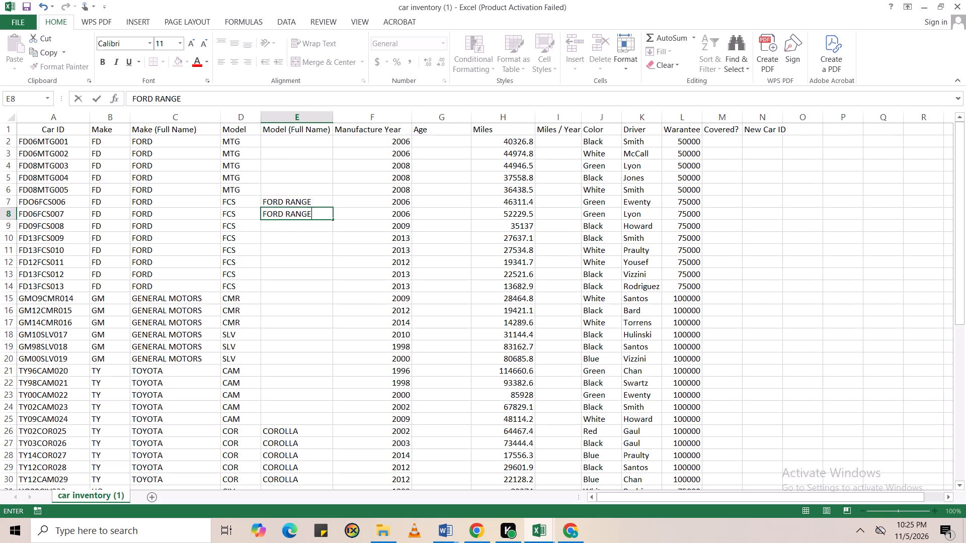
text(D)
key(space)
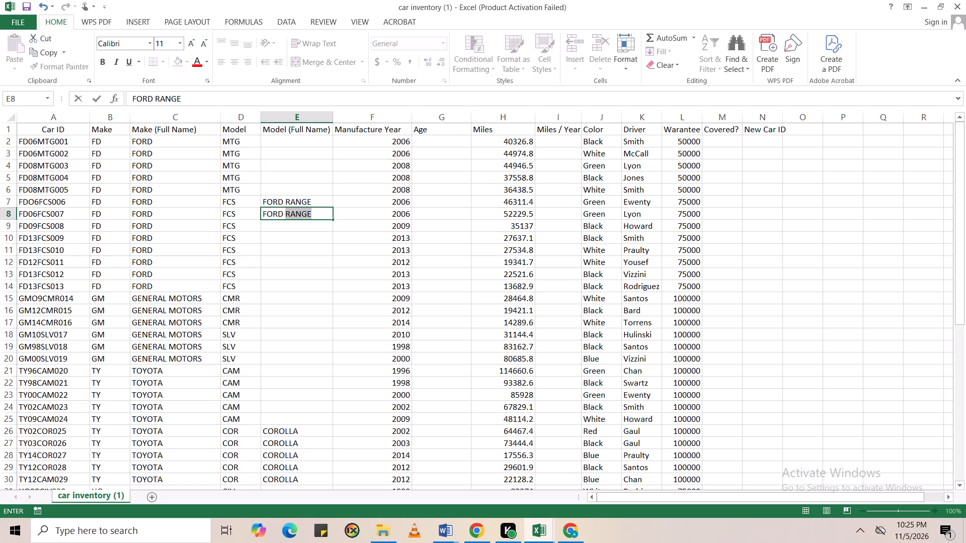
key(Return)
text(FO)
key(Return)
text(FO)
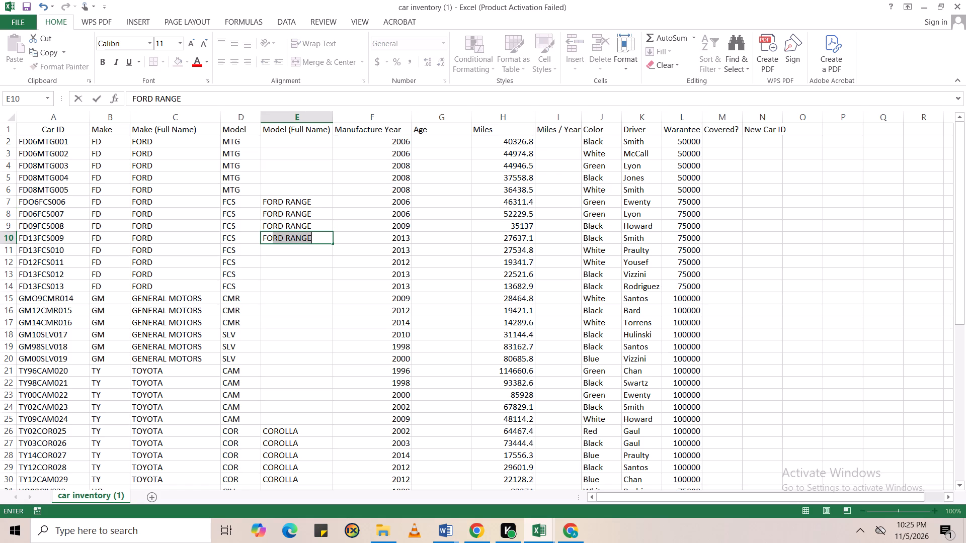
key(Return)
Enter FORD RANGE as the full model name for the remaining Ford FCS cars in cells E11 to E14.
text(FP)
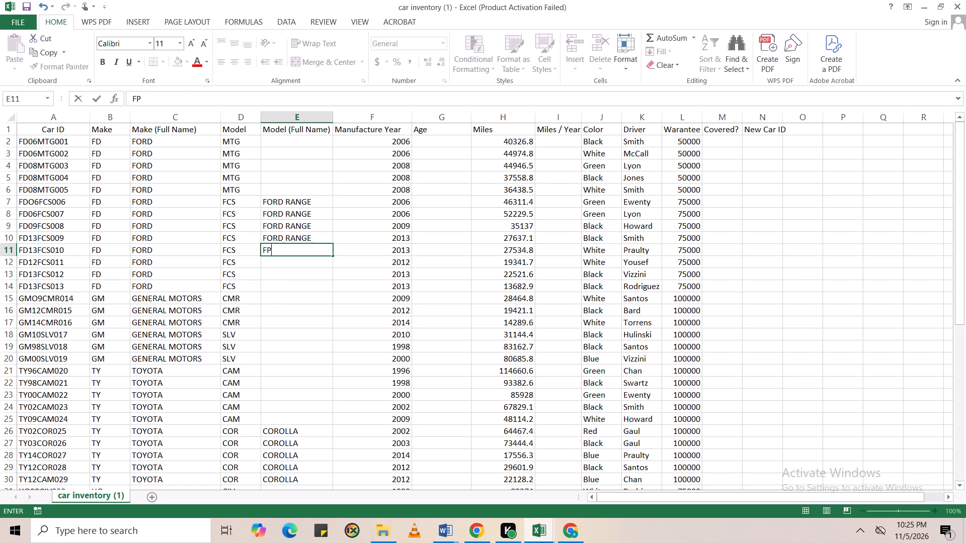
key(BackSpace)
key(o)
key(Return)
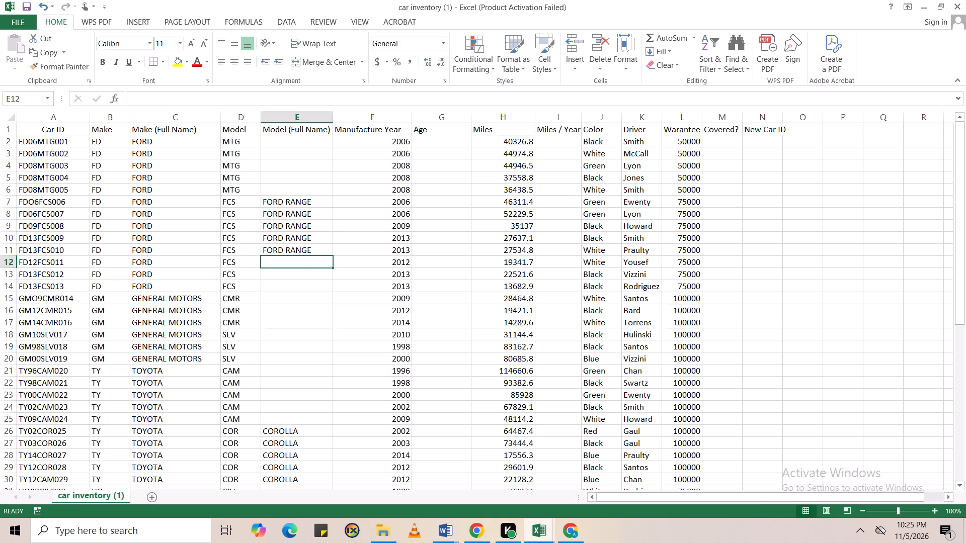
text(FO)
key(Return)
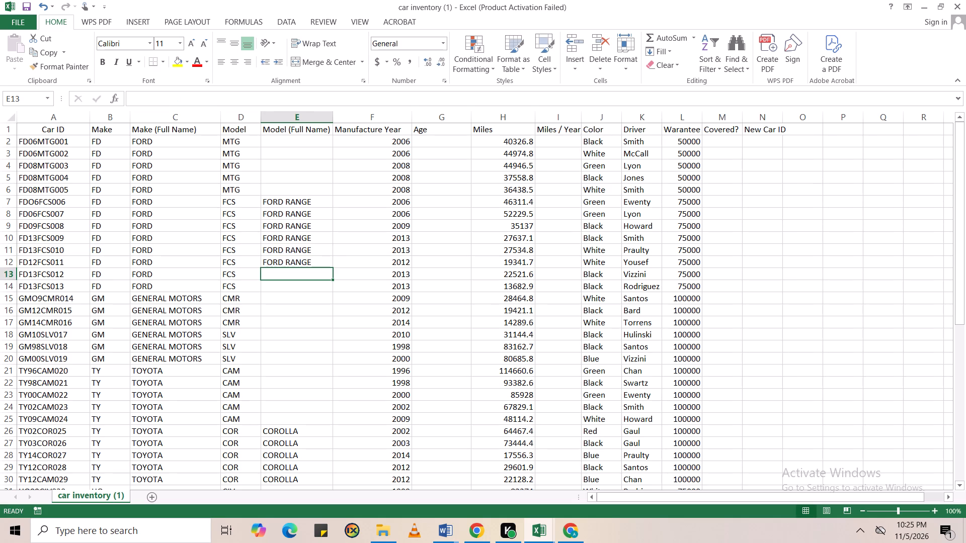
text(FO)
key(Return)
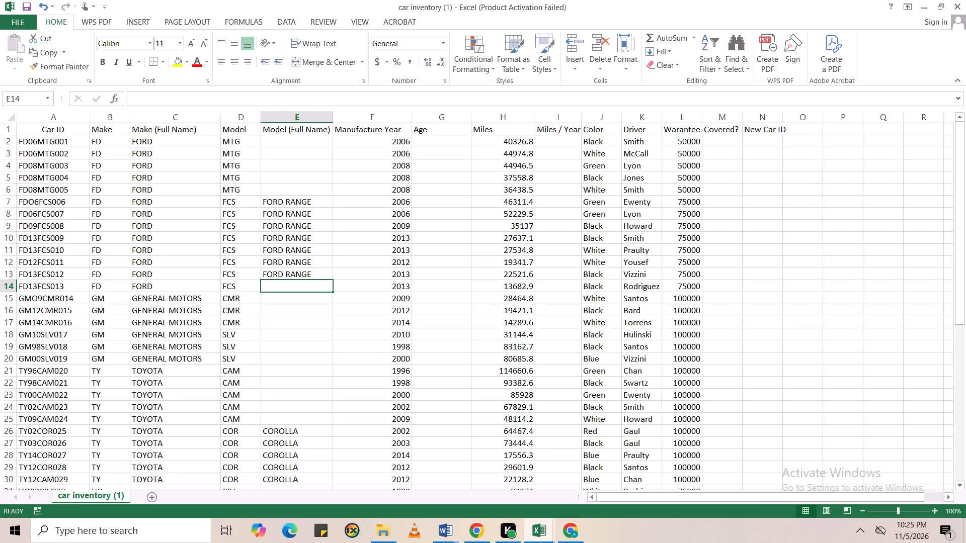
text(FO)
key(Return)
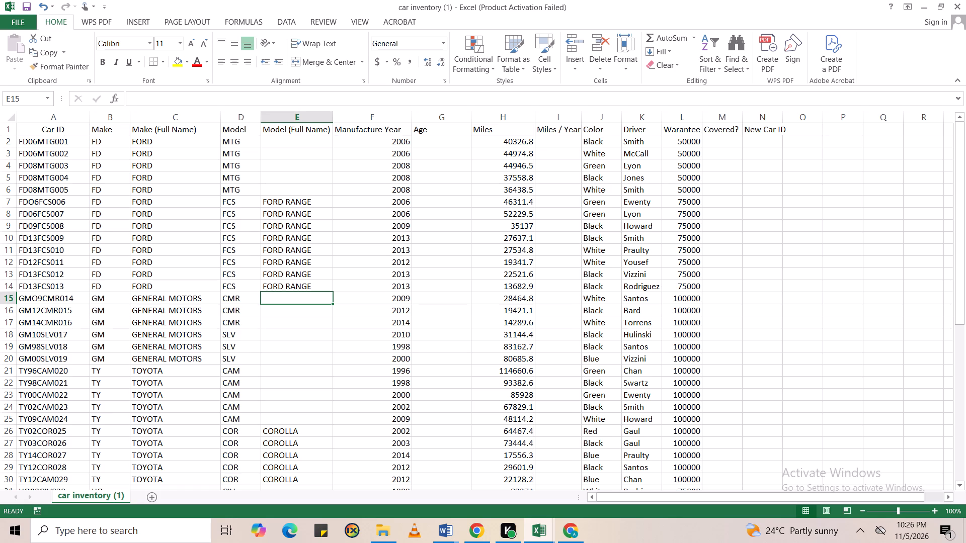
Switch to Chrome and search the web for "GENERAL MOTORS CMR".
click(442, 527)
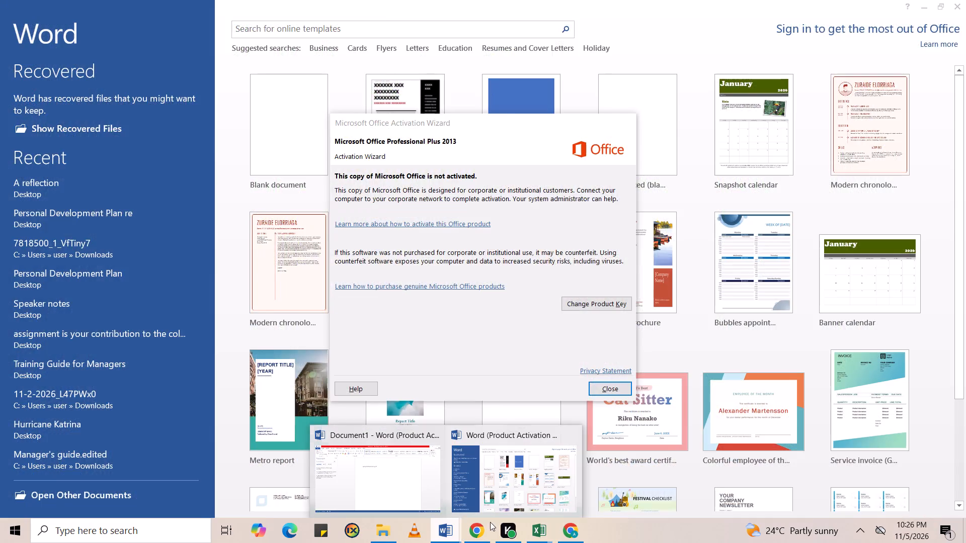
click(477, 529)
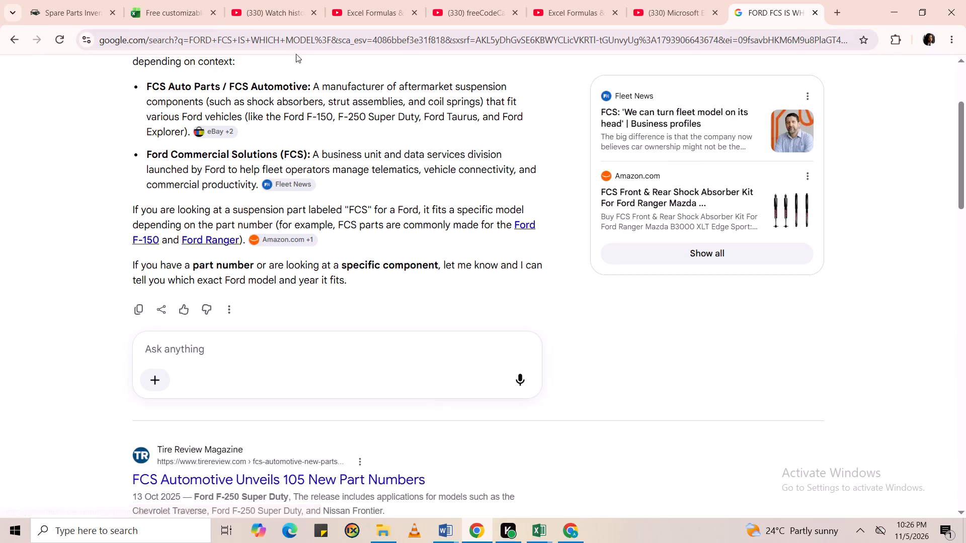
click(292, 45)
text(GENERAL MO)
text(TORS)
key(space)
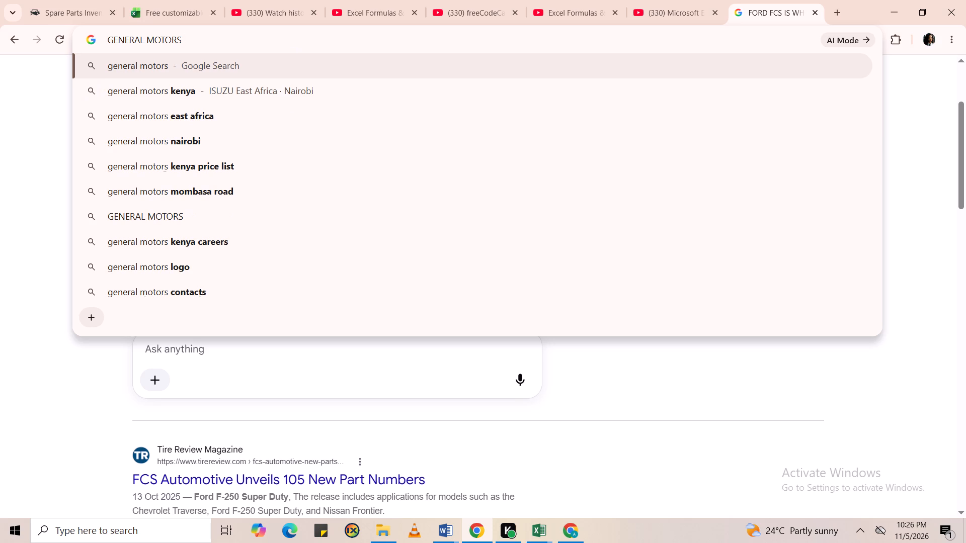
key(c)
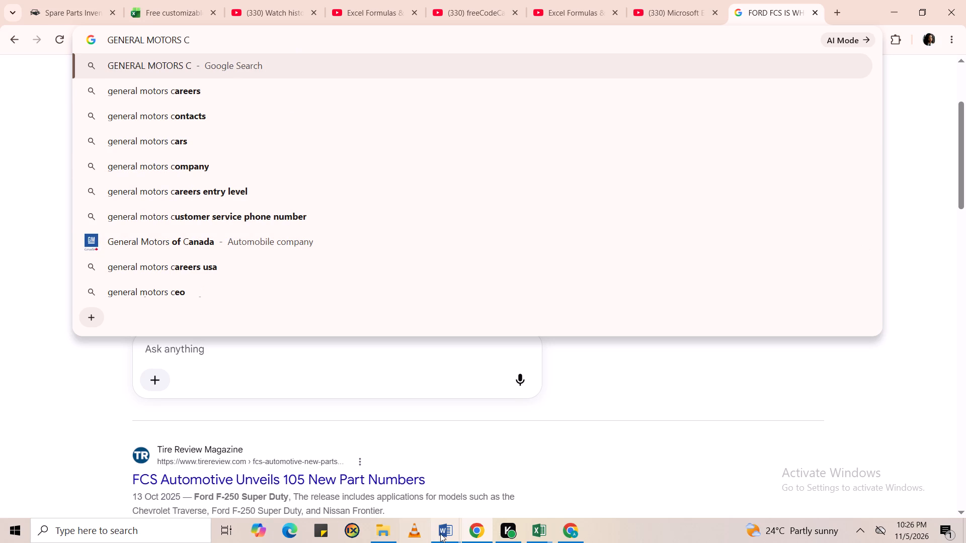
click(526, 524)
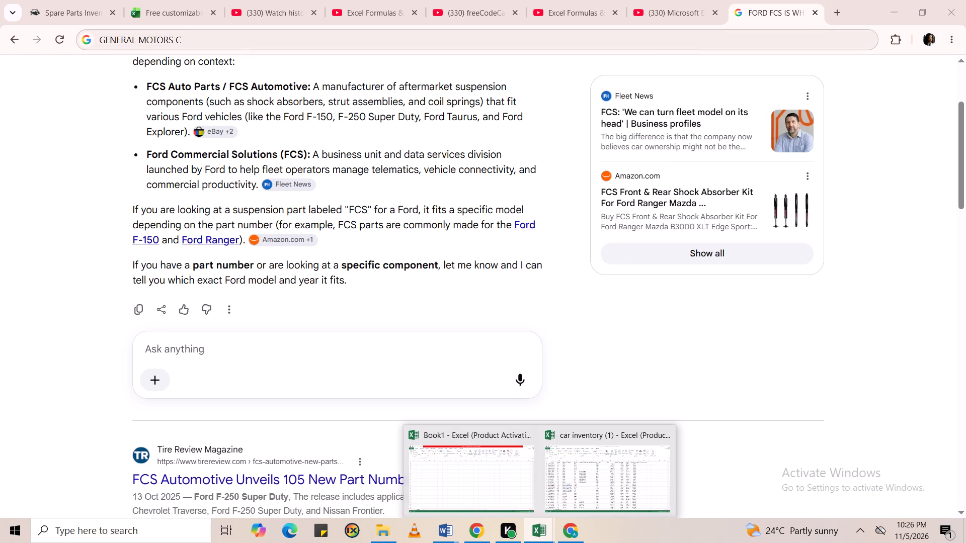
click(249, 41)
text(MR)
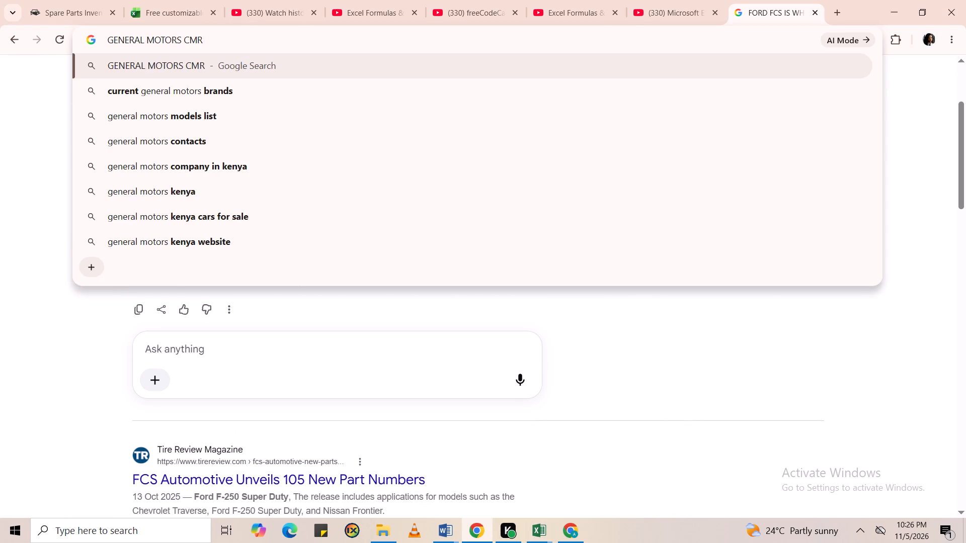
key(Return)
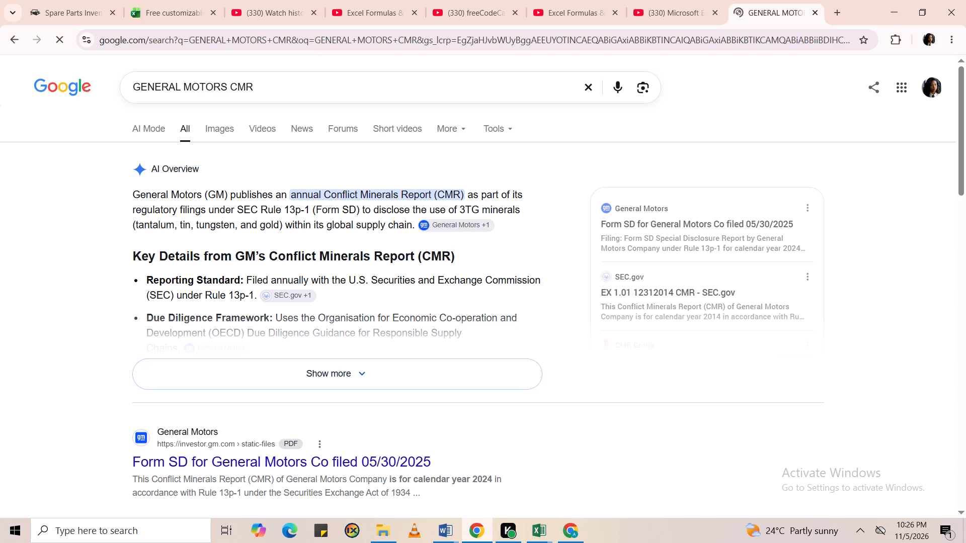
Refine the web search to "general motors cmr model", read the expanded AI overview, and return to the Excel car inventory.
click(278, 88)
key(space)
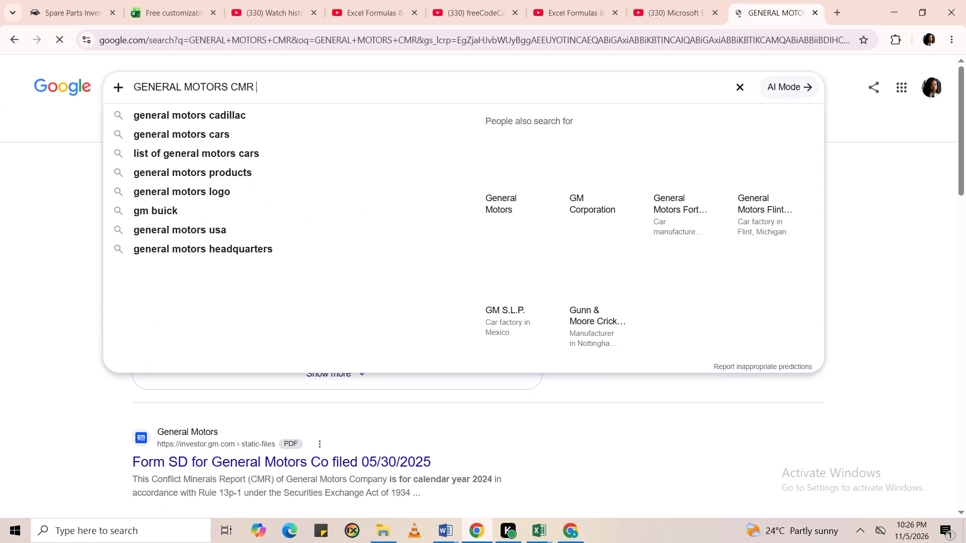
text(MO)
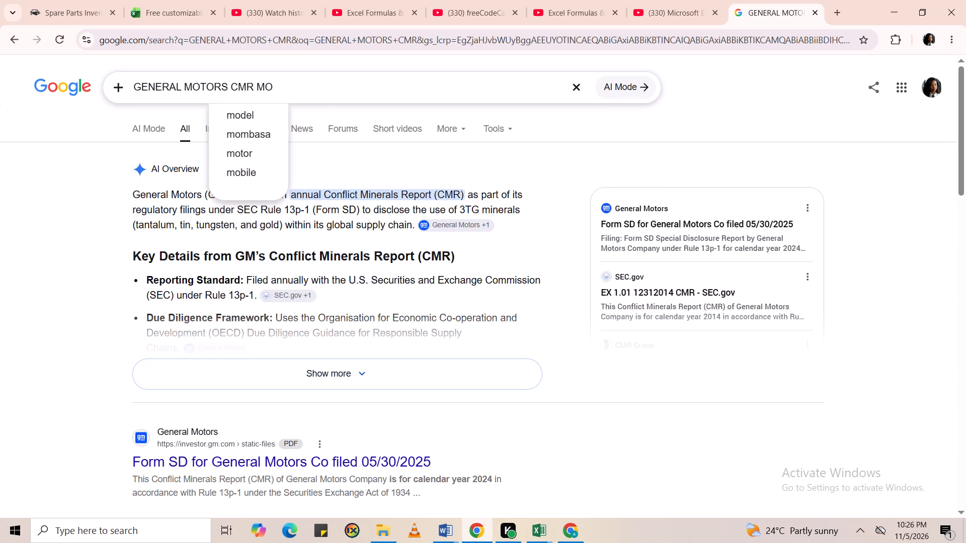
click(258, 116)
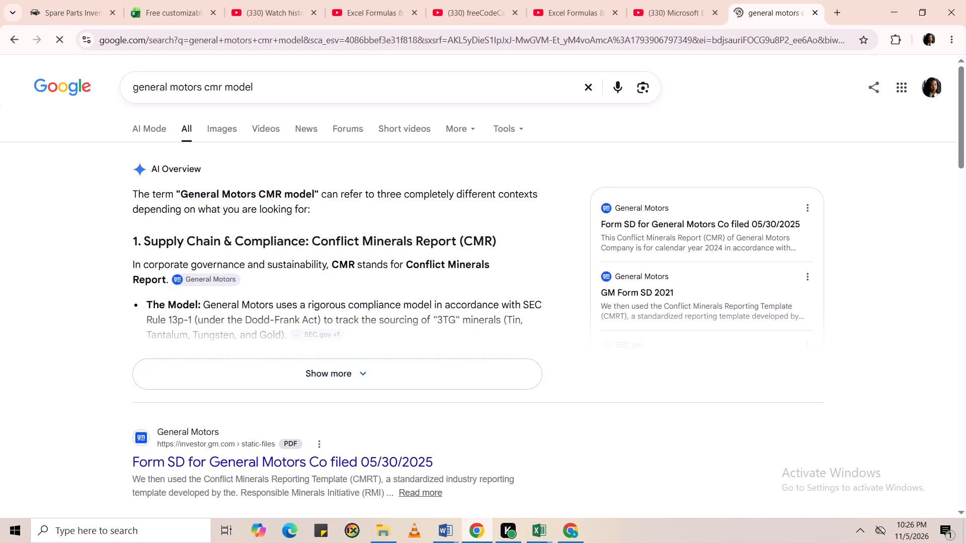
click(305, 359)
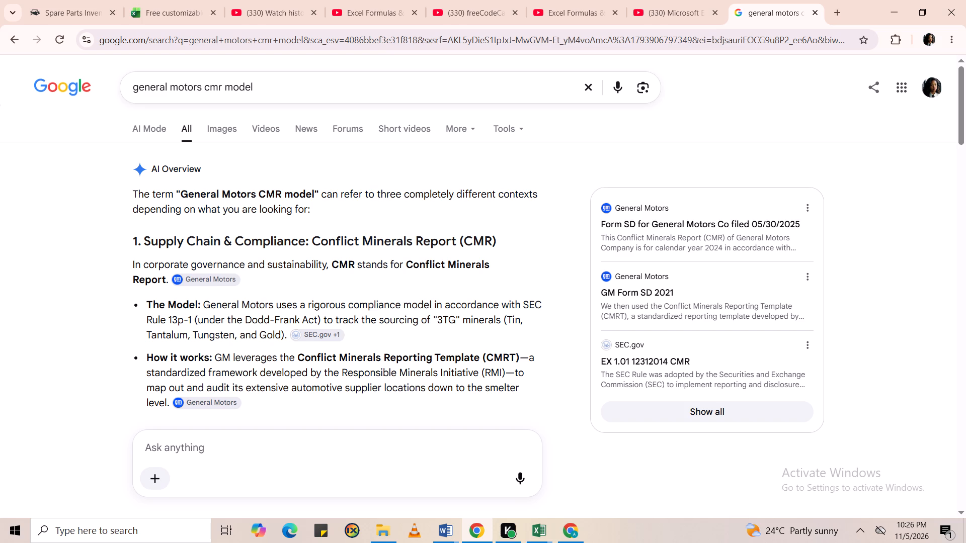
click(887, 6)
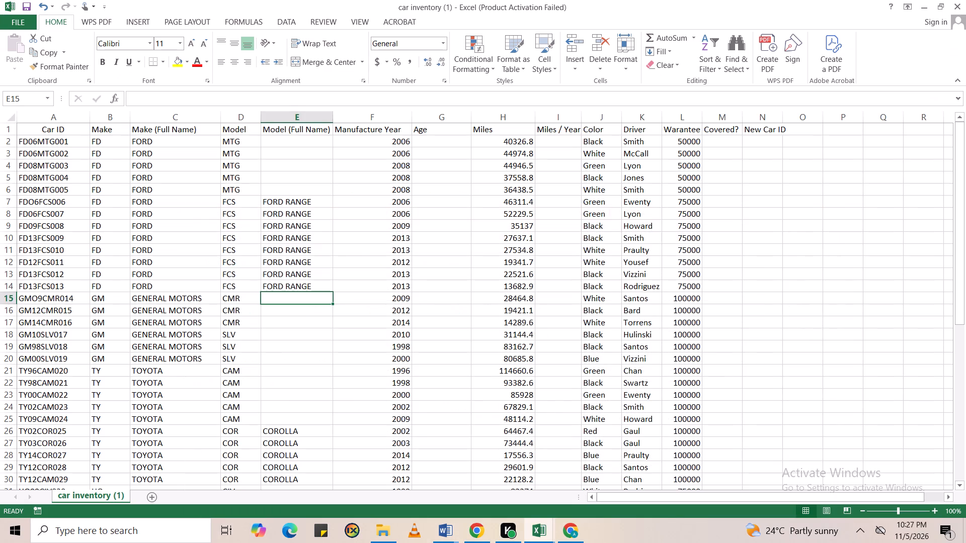
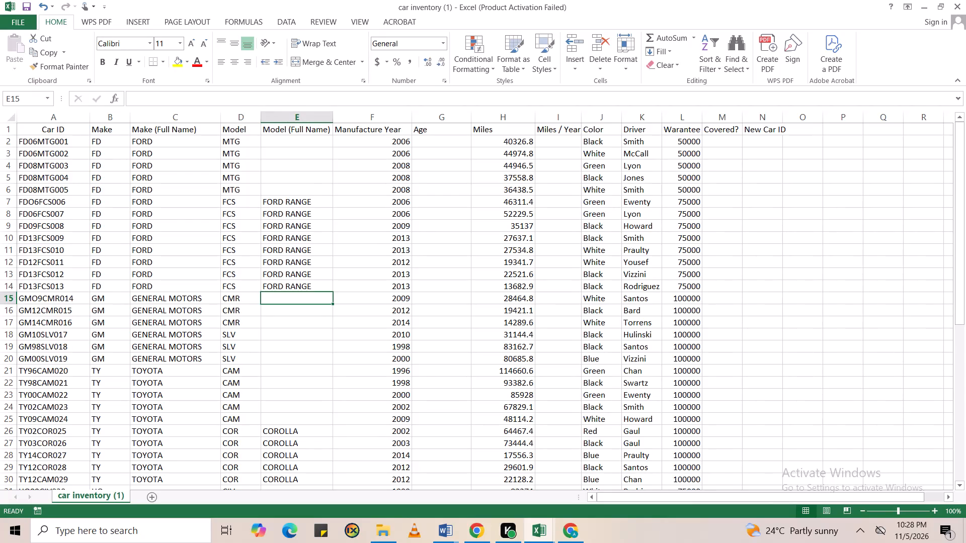
With cell E2 selected for the first MTG car's full model name, switch to Chrome and search the web for "MTG FORD".
click(283, 143)
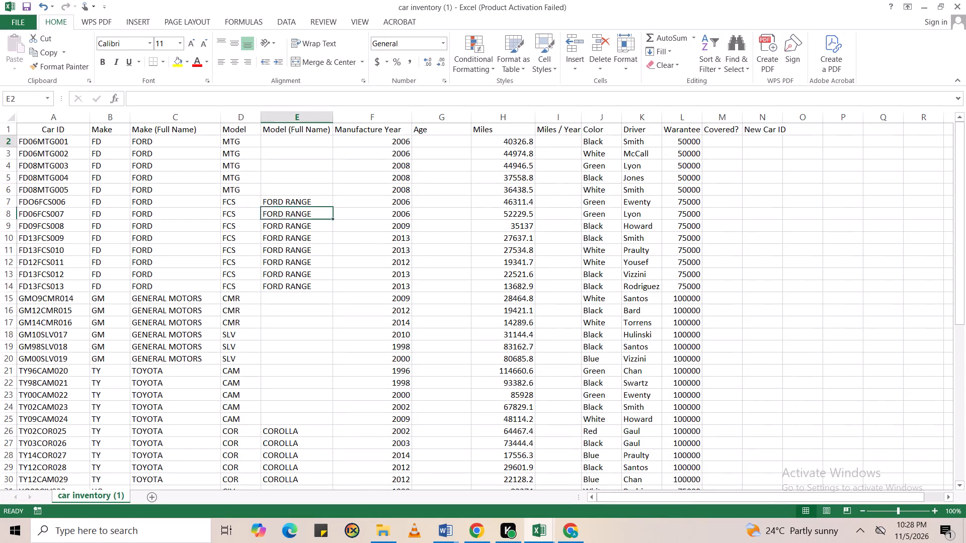
click(477, 528)
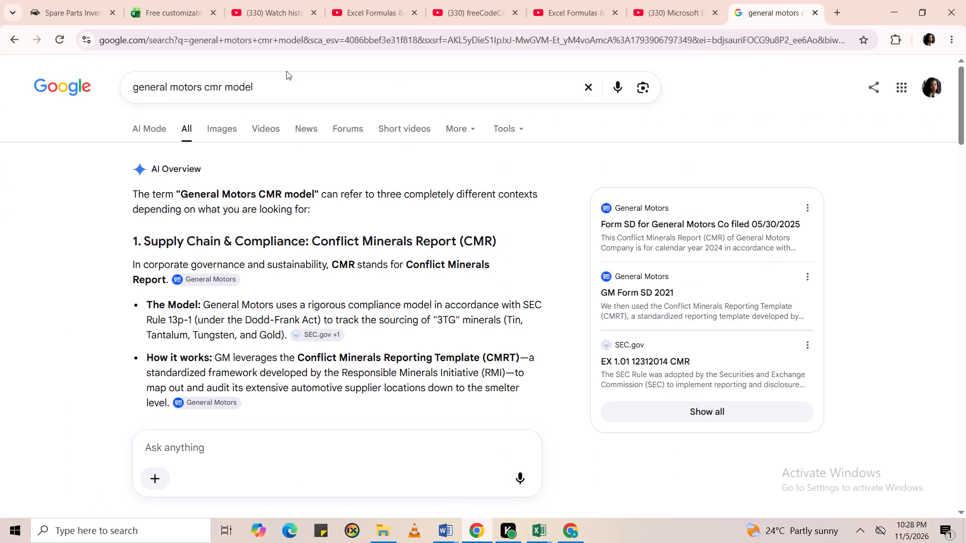
click(265, 38)
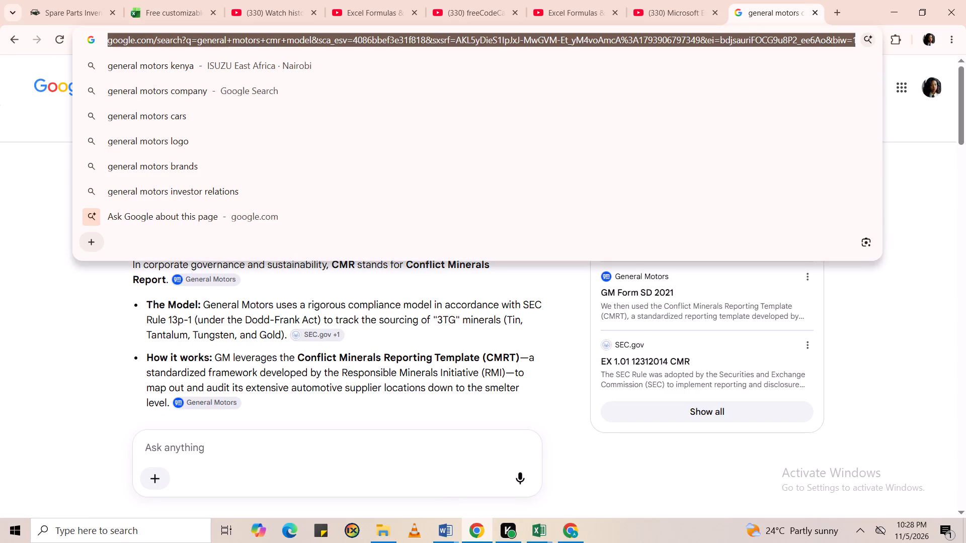
text(MTG FORD)
key(Return)
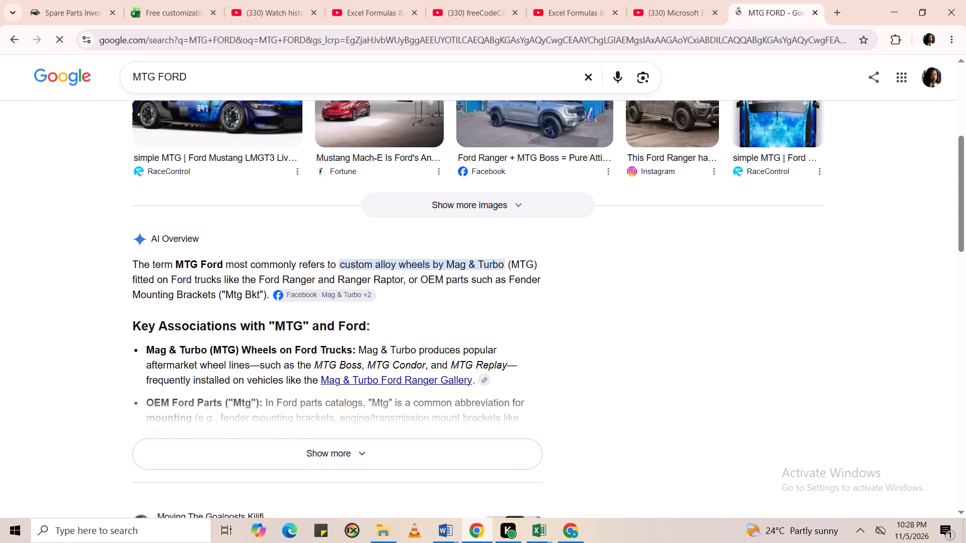
Copy "Mag & Turbo" from the AI overview into cell E2 of the Excel car inventory.
drag(143, 349, 205, 351)
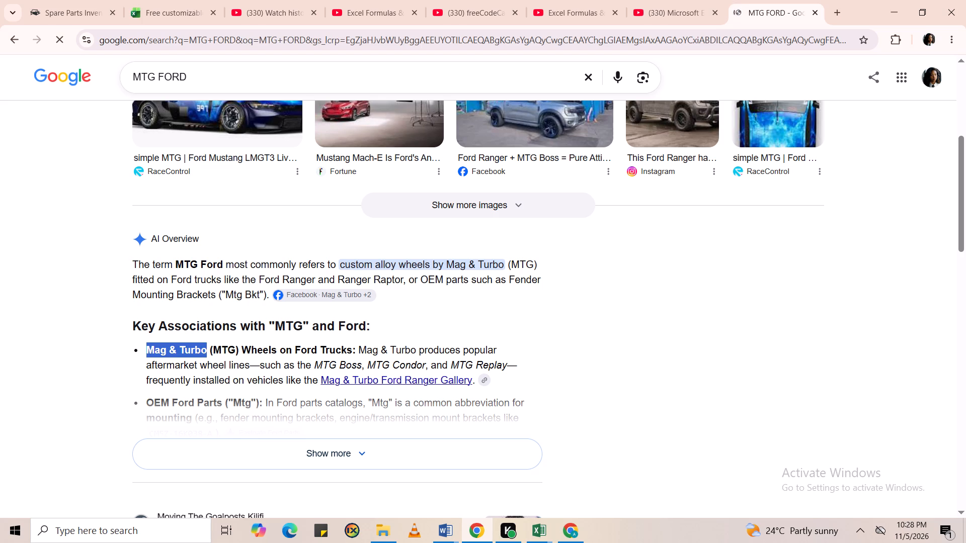
key(ctrl+c)
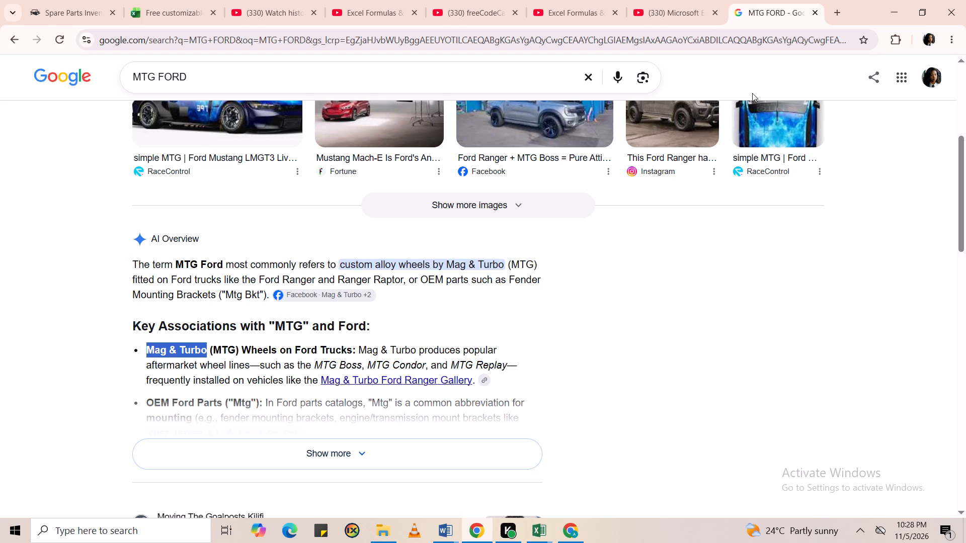
click(887, 3)
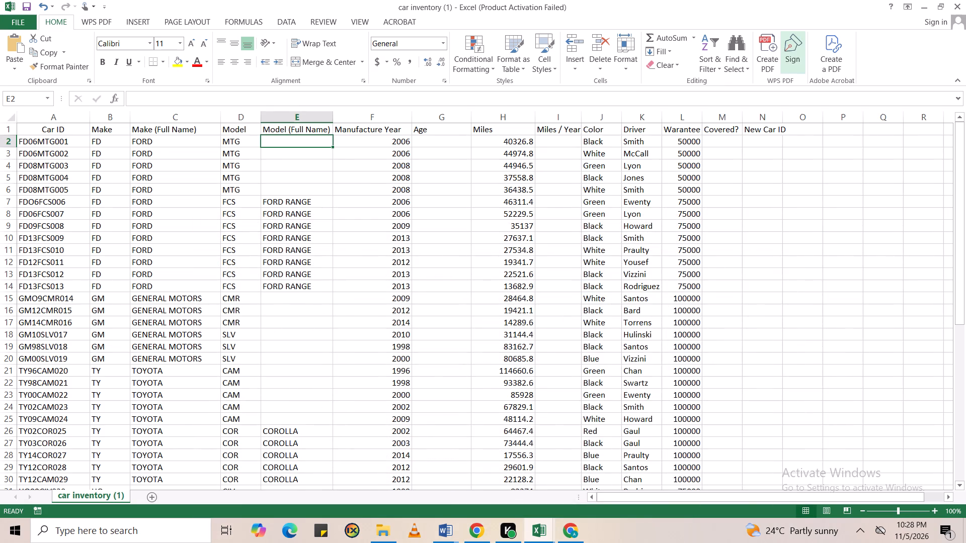
key(ctrl+v)
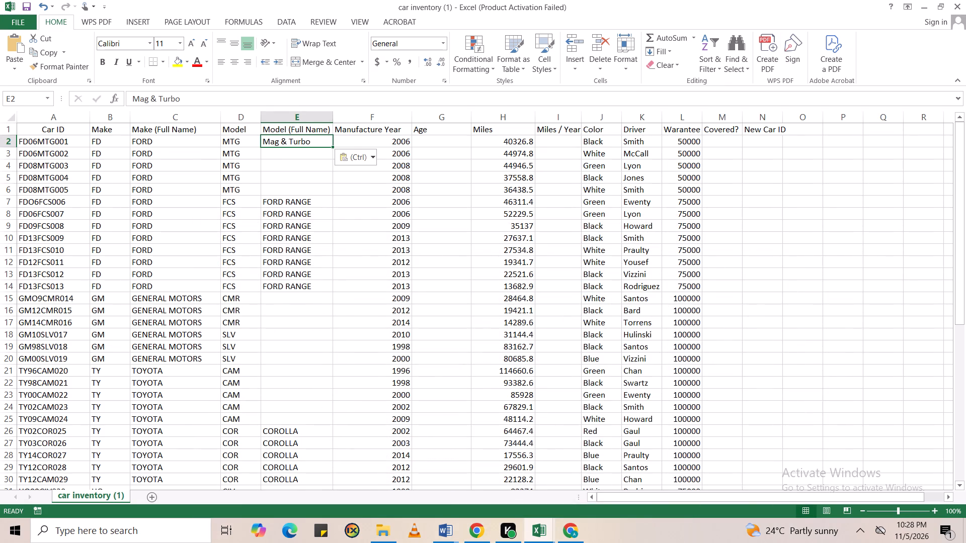
Fill in Mag & Turbo as the full model name for the remaining Ford MTG cars in cells E3 to E6.
key(Return)
key(ctrl+v)
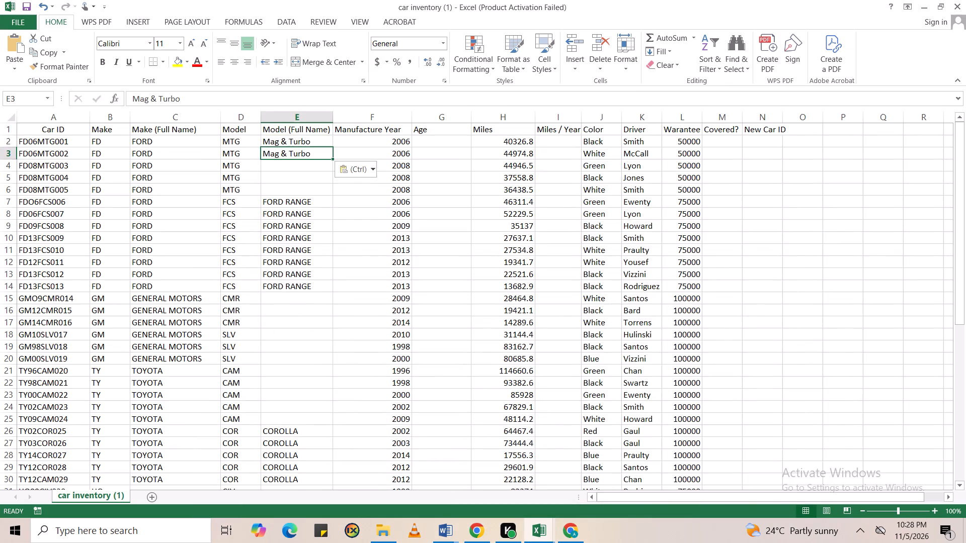
key(Return)
key(ctrl+v)
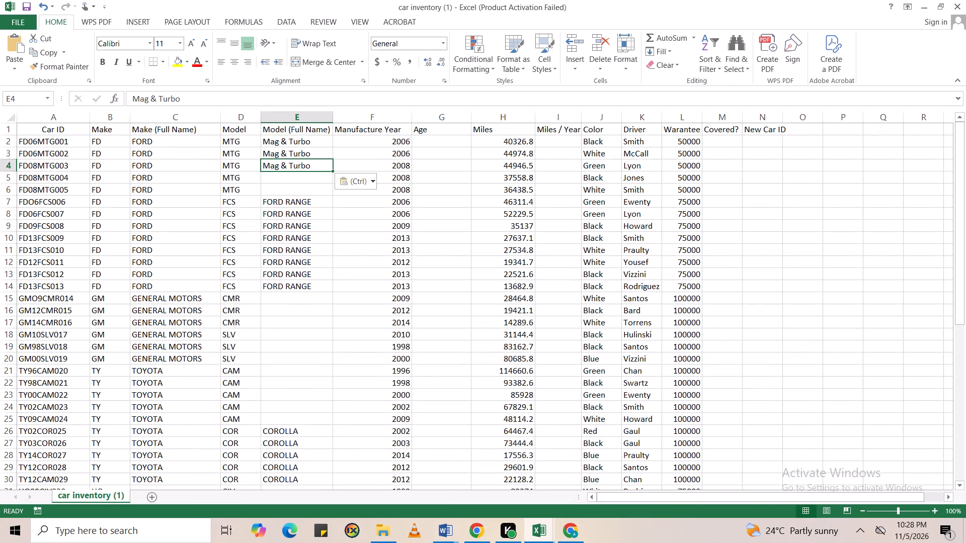
key(Return)
key(ctrl+v)
key(Return)
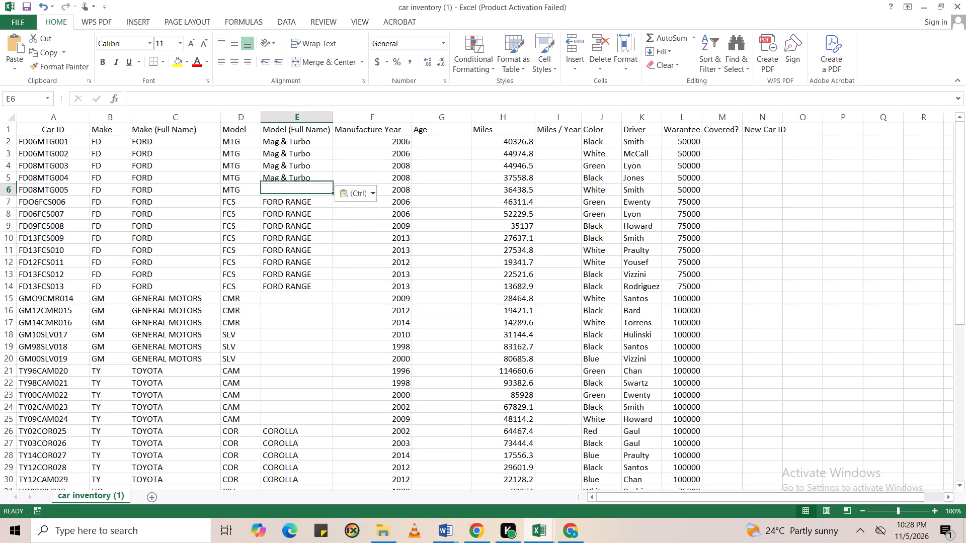
key(ctrl+v)
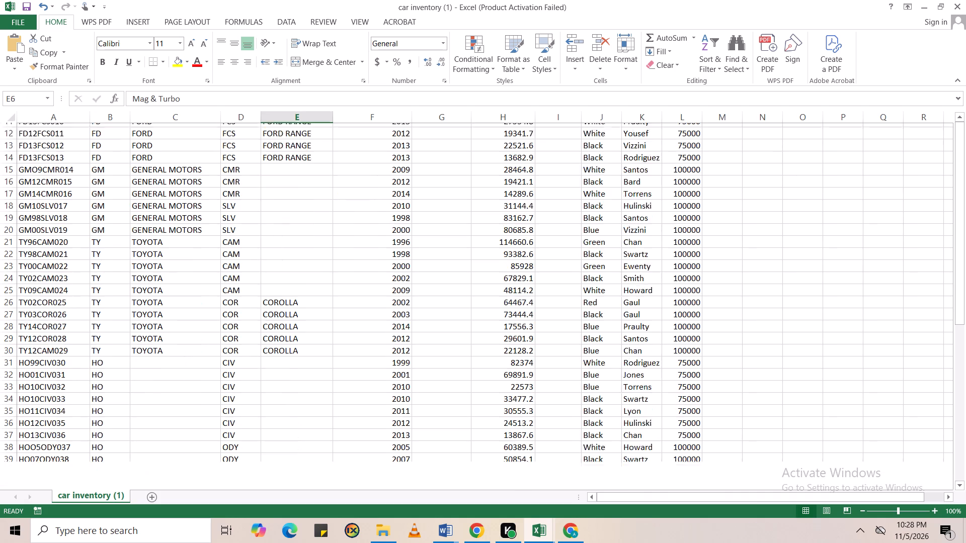
Bring up the previews of the open Word windows.
click(446, 542)
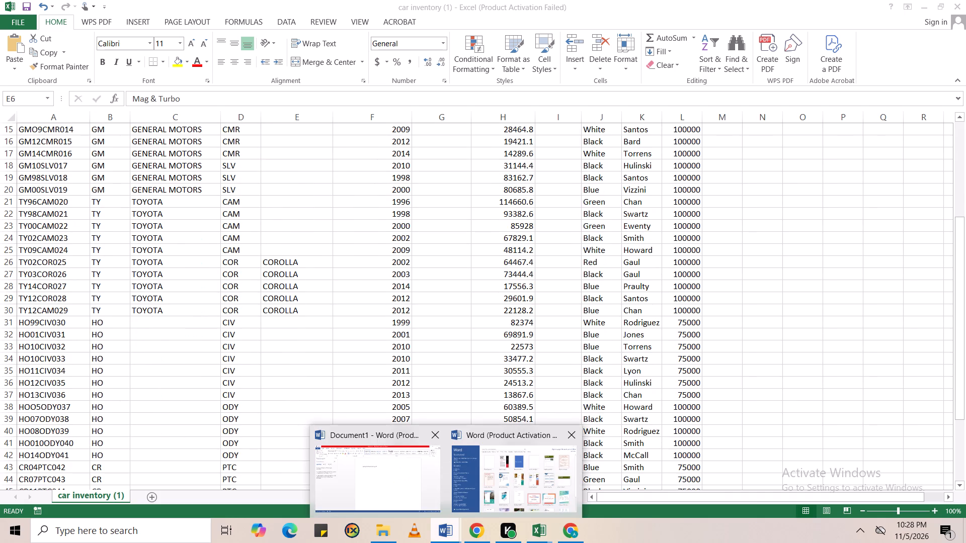
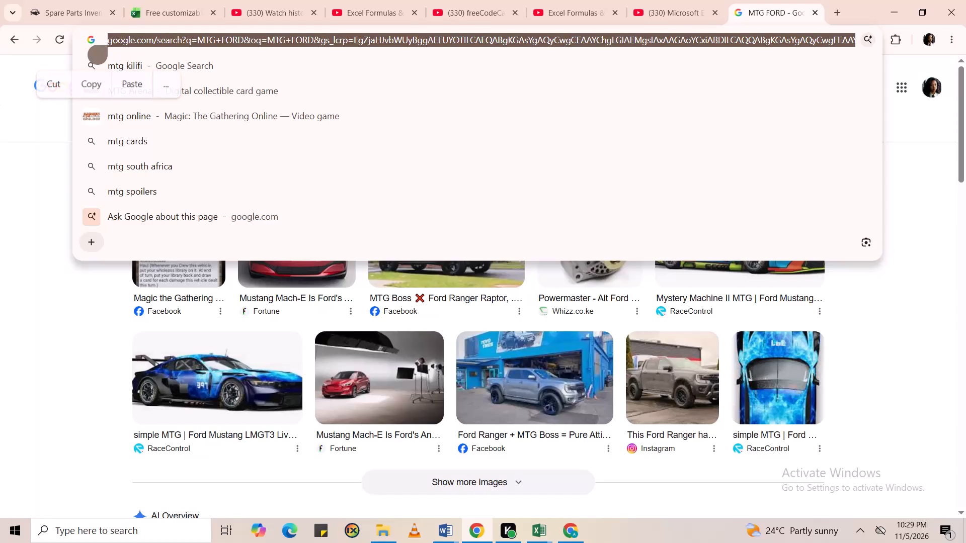
Search the web for "TOYOTA MODELS".
text(TOTOYA)
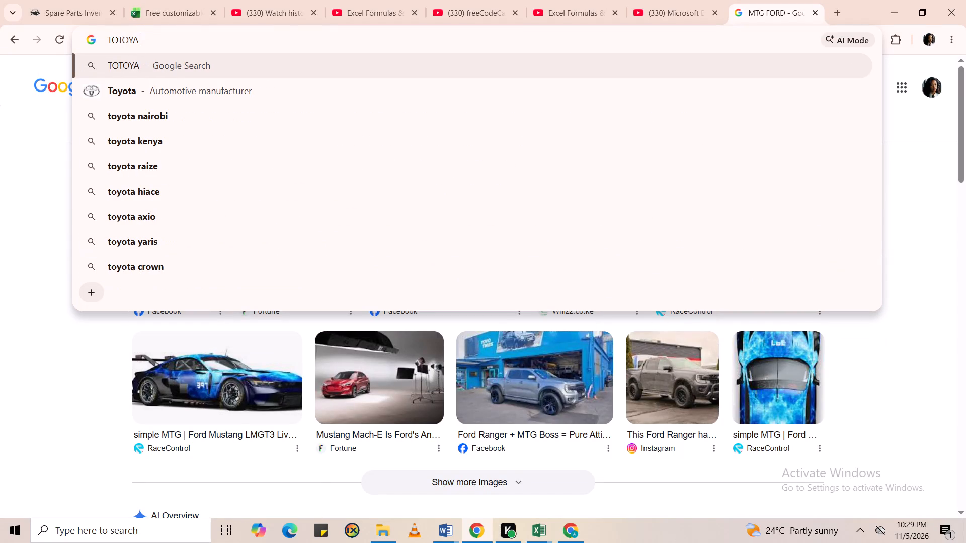
key(BackSpace)
key(BackSpace)
key(BackSpace)
key(BackSpace)
text(YPTS)
key(BackSpace)
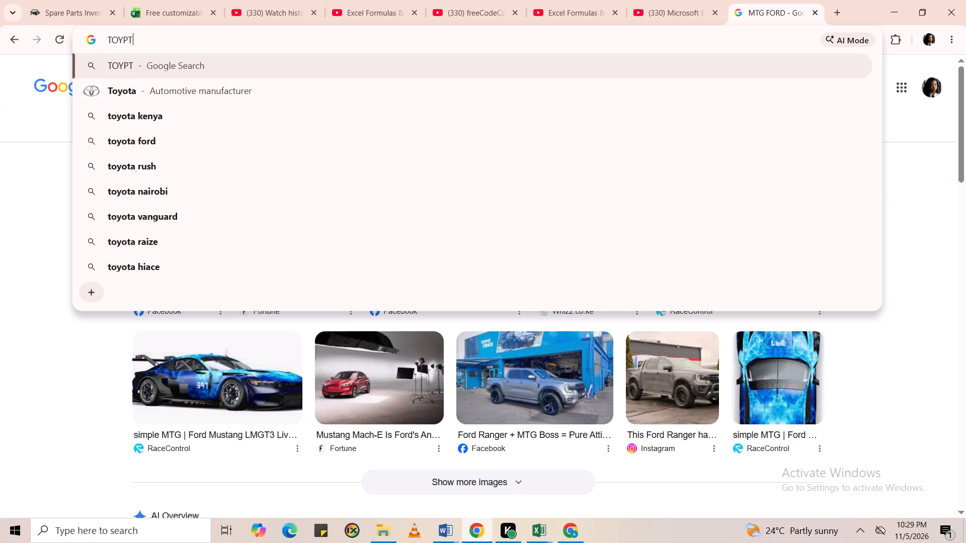
key(BackSpace)
key(BackSpace)
text(OTA MP)
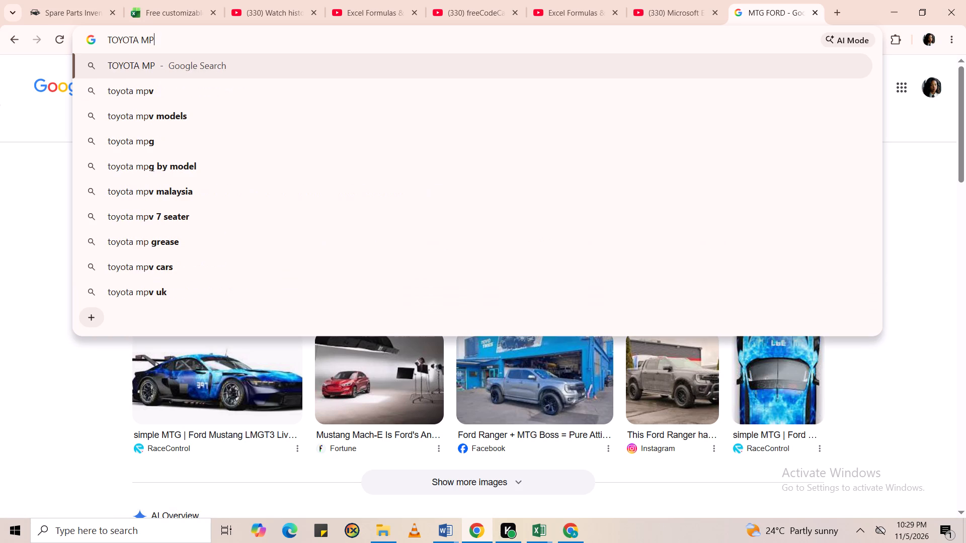
key(BackSpace)
text(ODEL)
key(s)
key(Return)
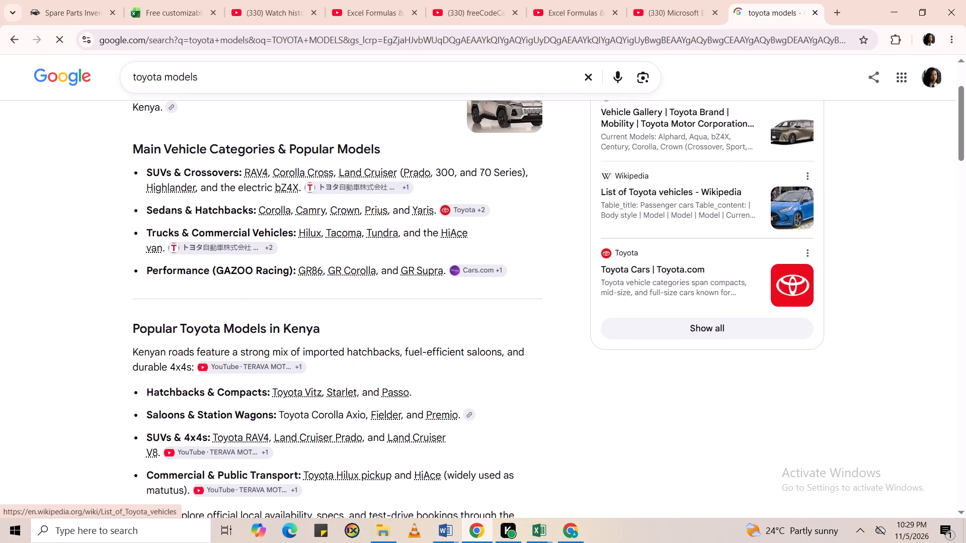
Open the Camry details from the AI overview's sedans and hatchbacks list and select the model name in the "Toyota Camry" heading.
click(307, 206)
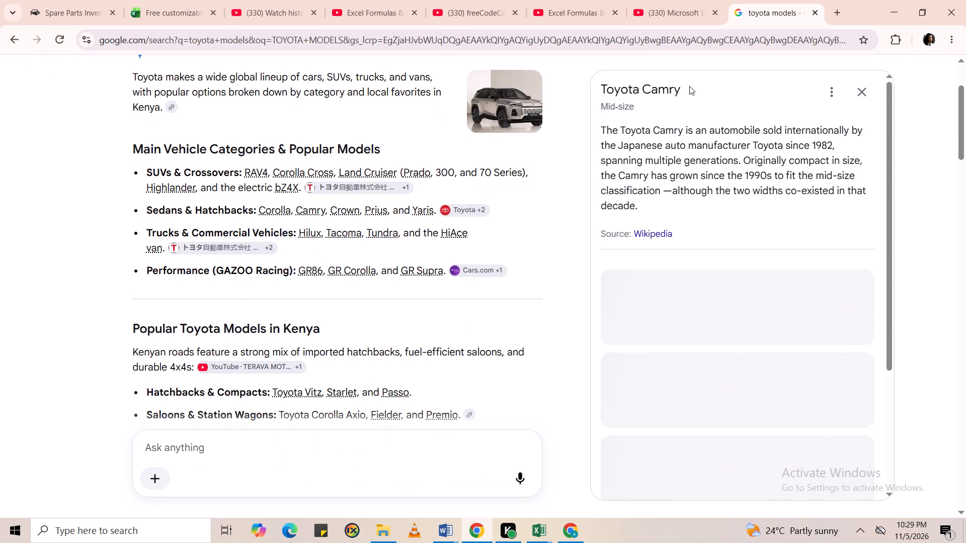
drag(683, 91, 652, 88)
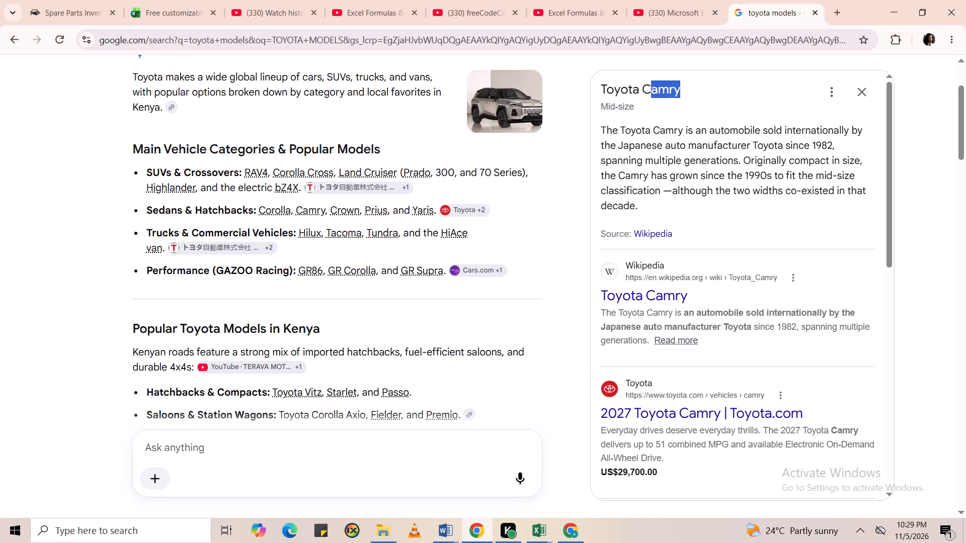
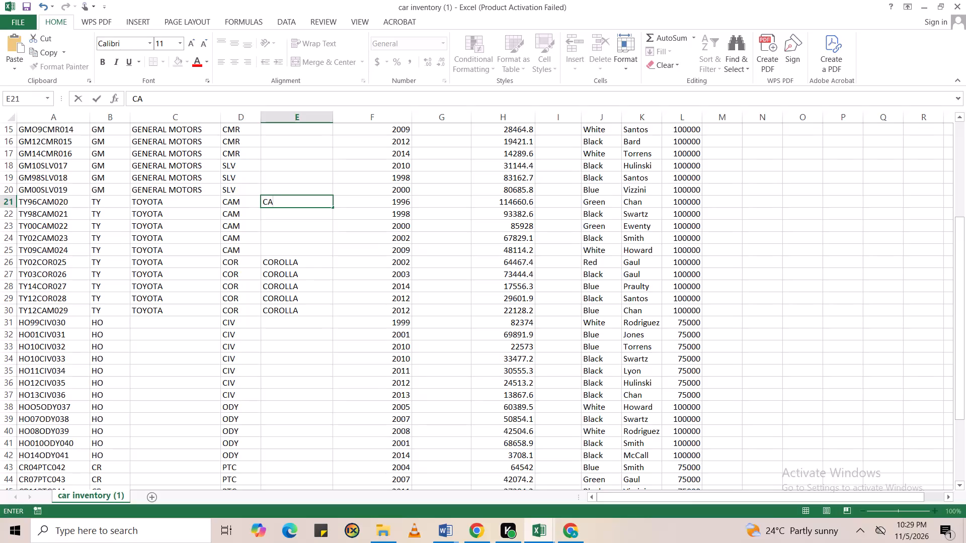
Enter CAMRY as the full model name for the five Toyota CAM rows, cells E21 to E25.
key(n)
key(BackSpace)
text(MRY)
key(Return)
text(CAMRY)
key(Return)
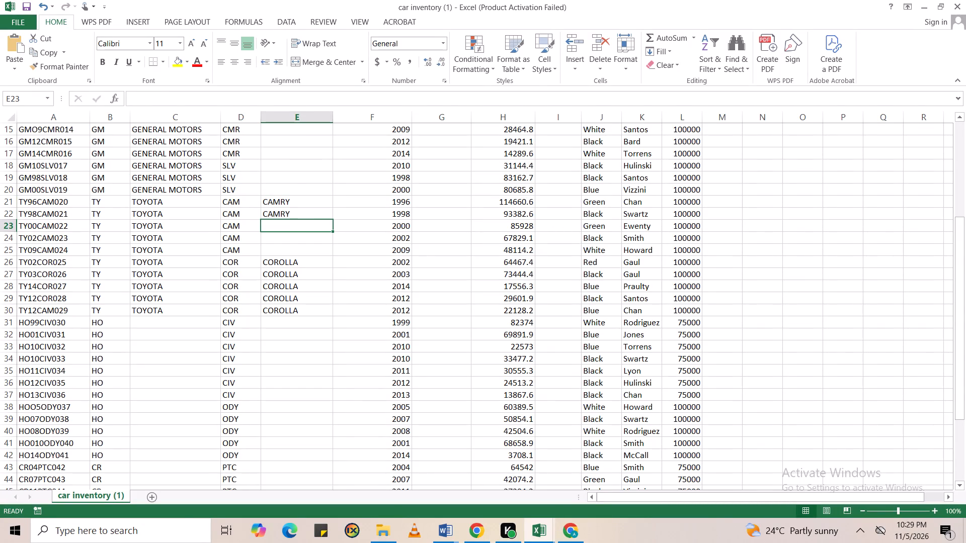
text(CAM)
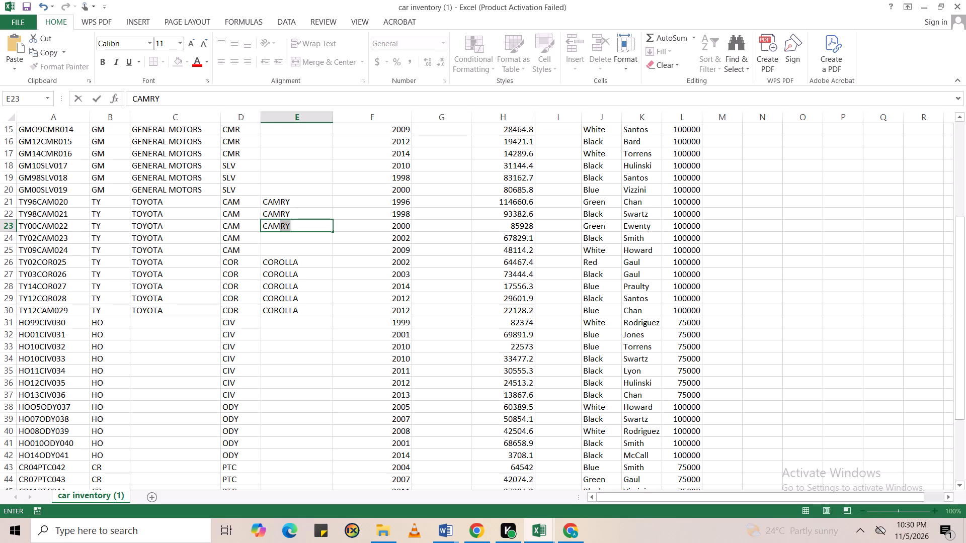
text(RY)
key(Return)
text(CAMRY)
key(Return)
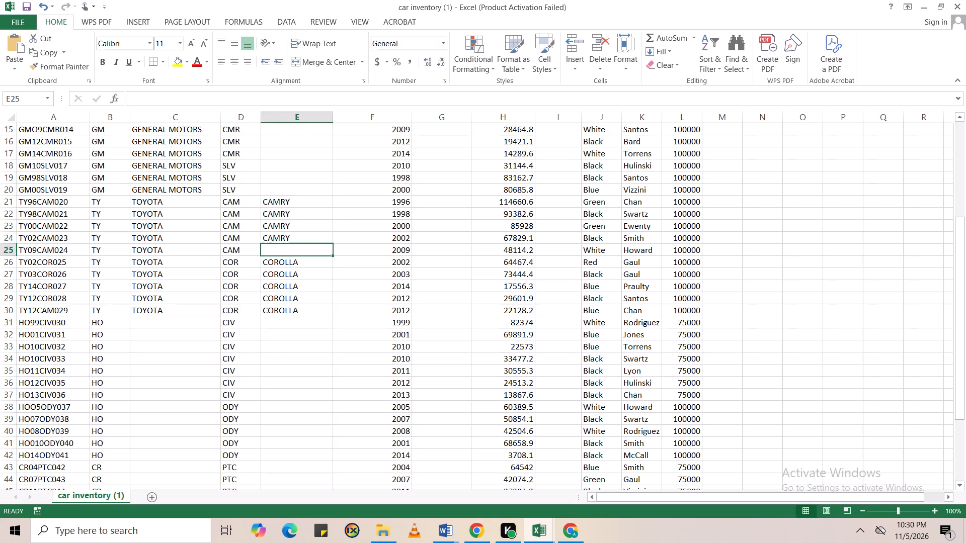
text(CAM)
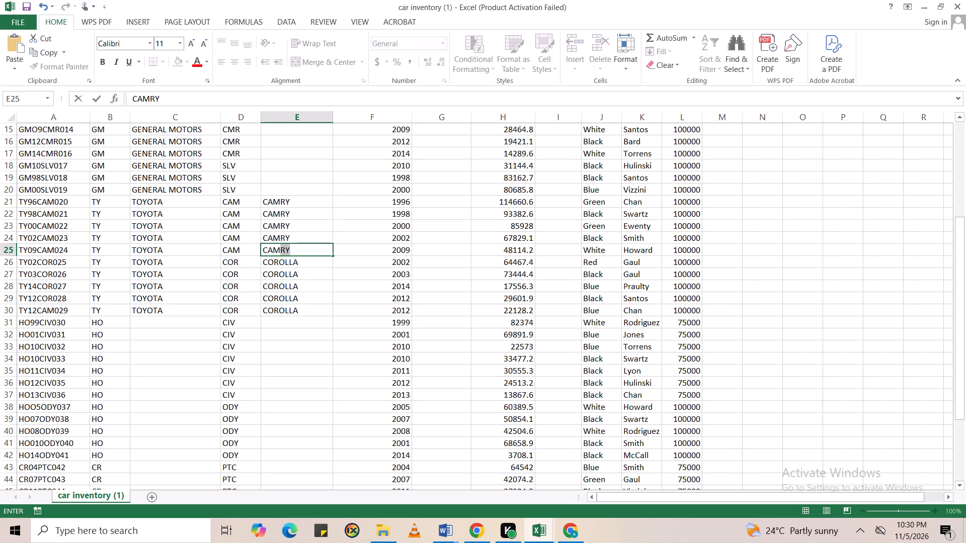
text(RY)
key(Return)
Move to the empty full model name cell E31 in the first HO CIV row, and switch to Chrome's Toyota models search page.
key(Return)
key(Return)
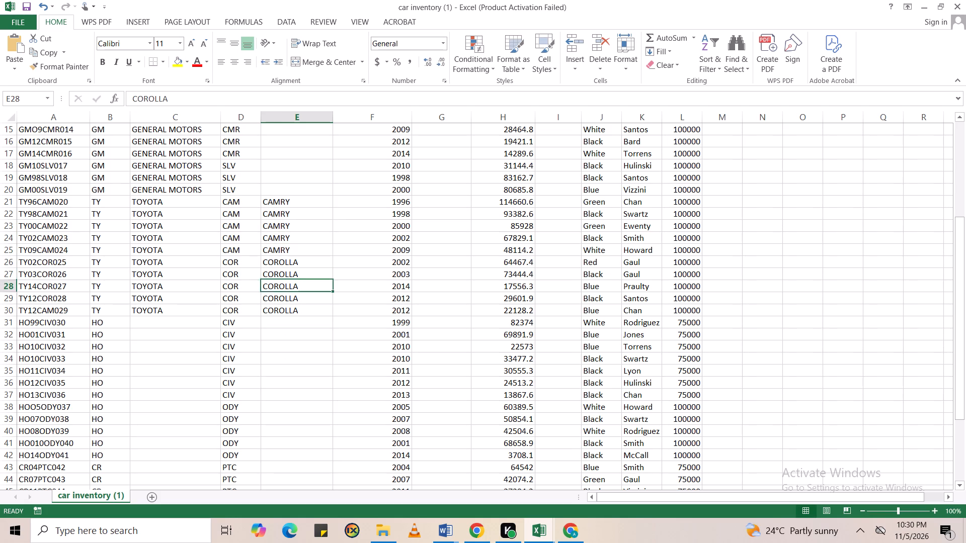
key(Return)
key(Return)
key(Return)
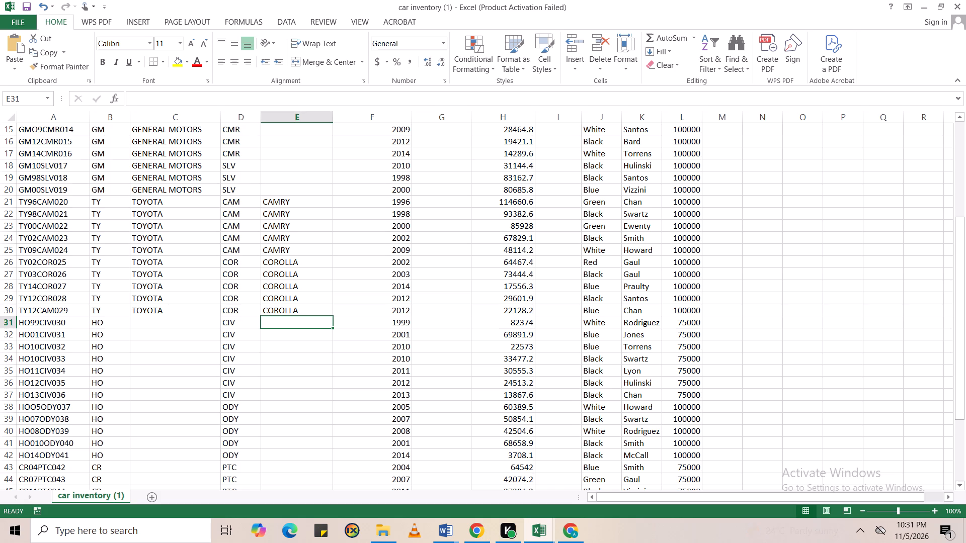
click(482, 534)
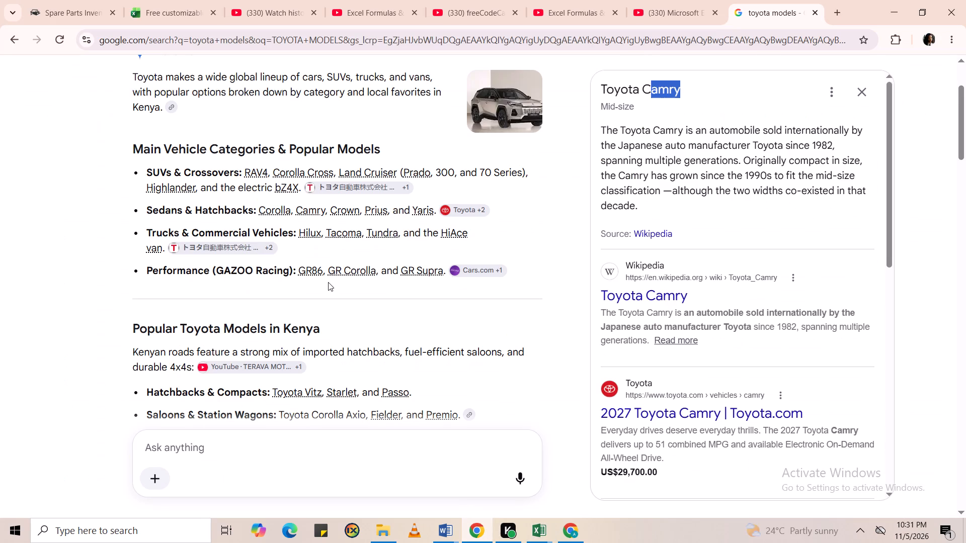
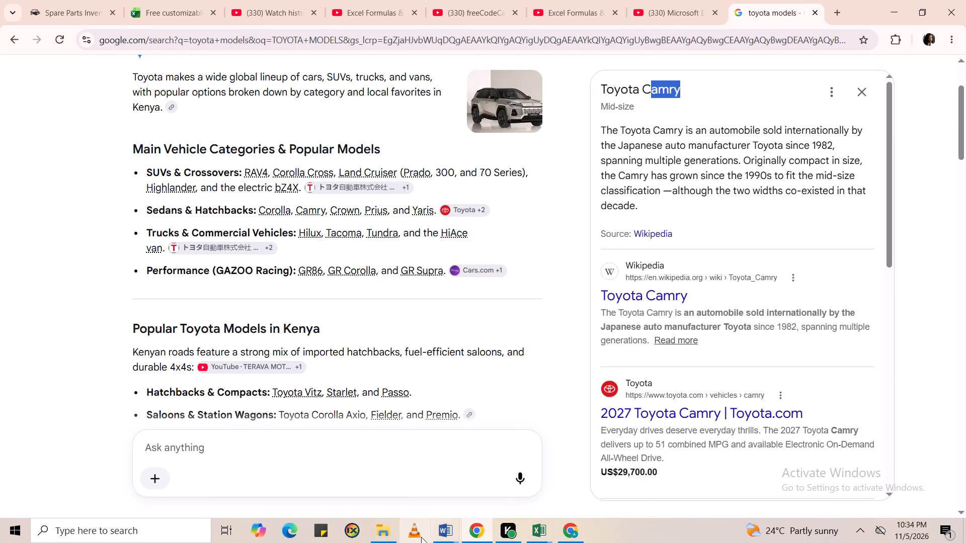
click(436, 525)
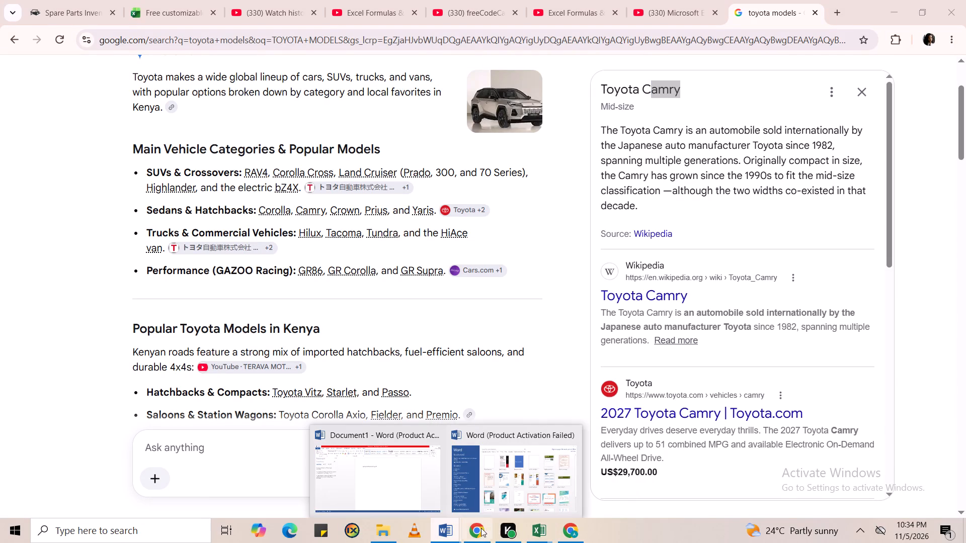
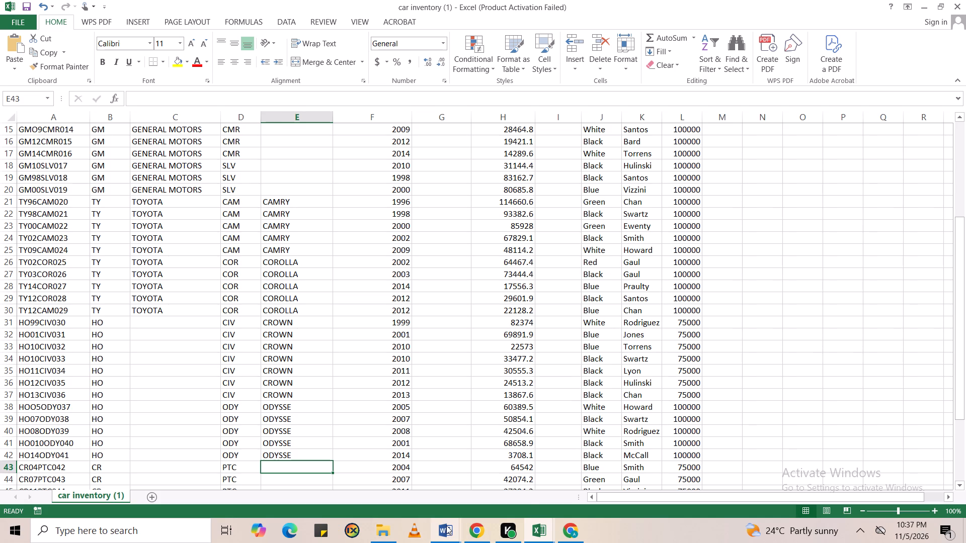
Switch to Chrome and search in a new tab for "cr full name".
click(464, 534)
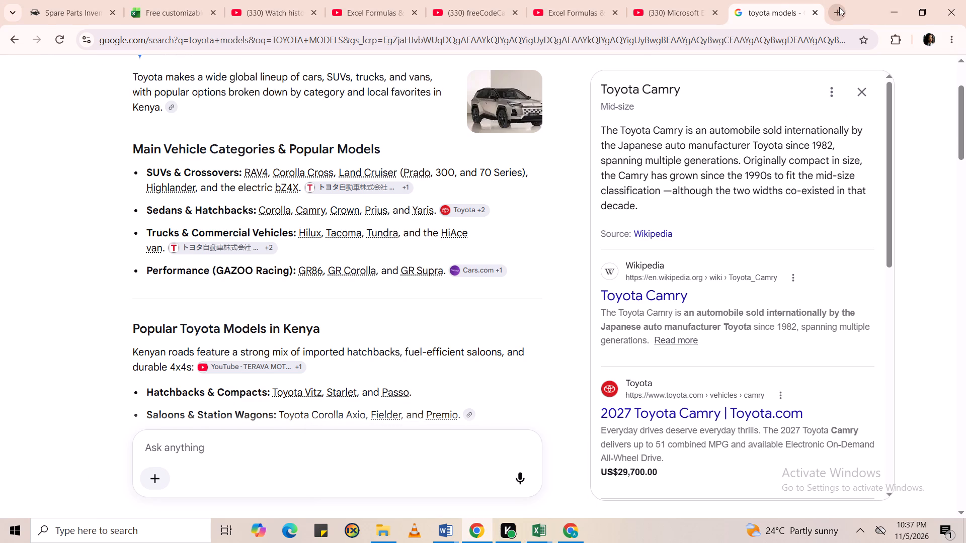
click(839, 7)
text(CR)
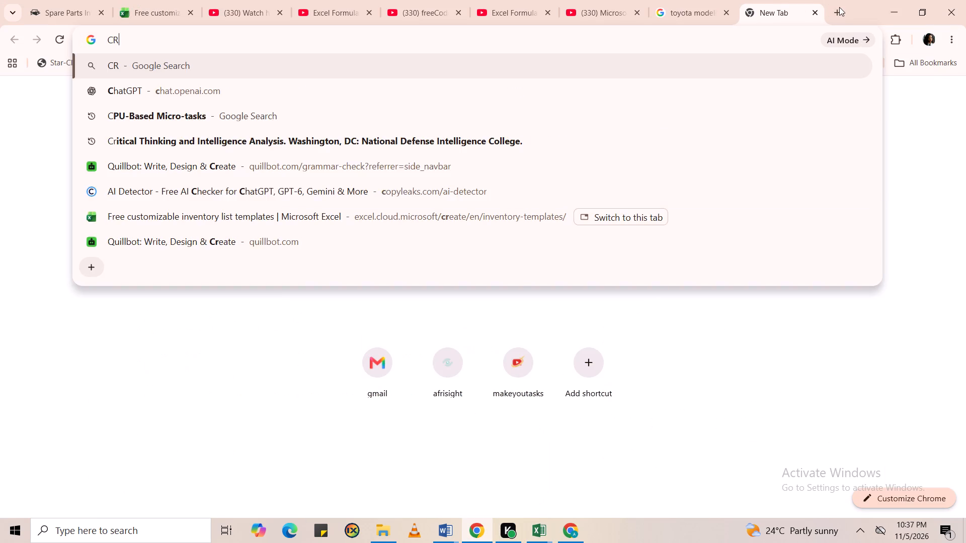
key(space)
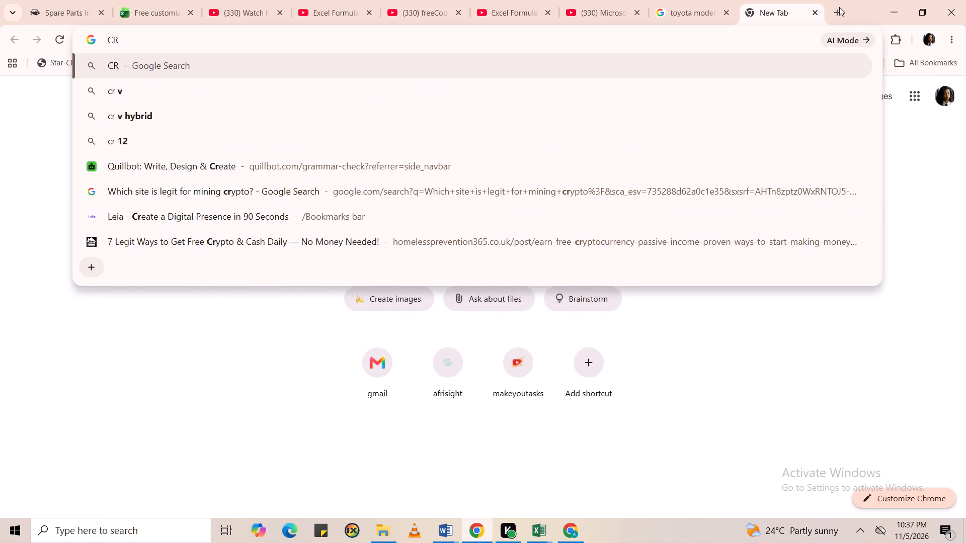
text(FI)
key(BackSpace)
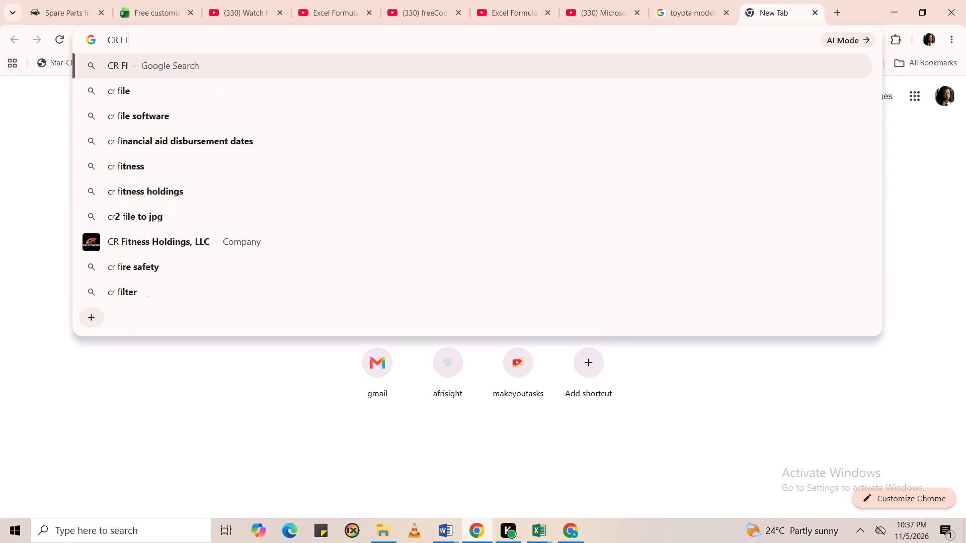
key(BackSpace)
text(ULL)
key(space)
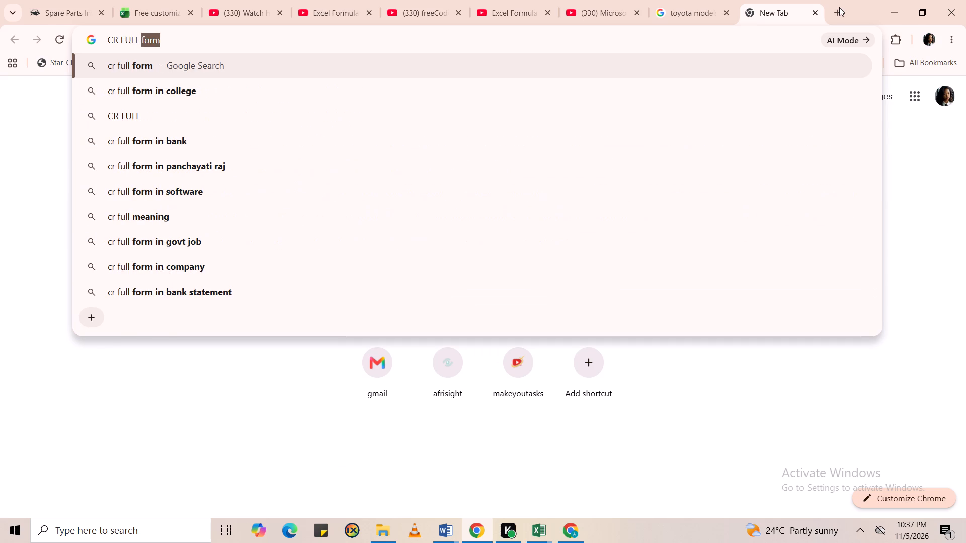
key(m)
key(BackSpace)
text(NA)
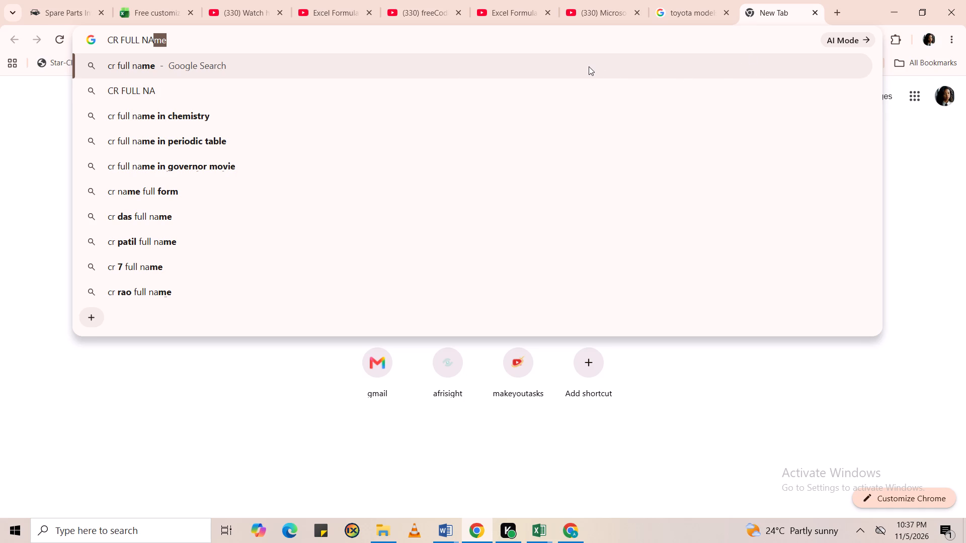
click(190, 66)
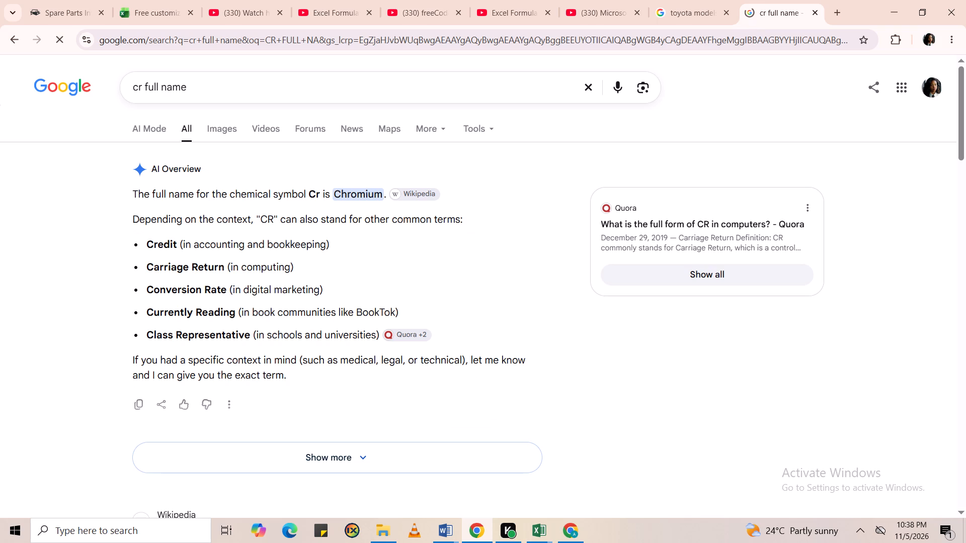
Refine the web search to "cr full CAR name".
click(143, 86)
key(space)
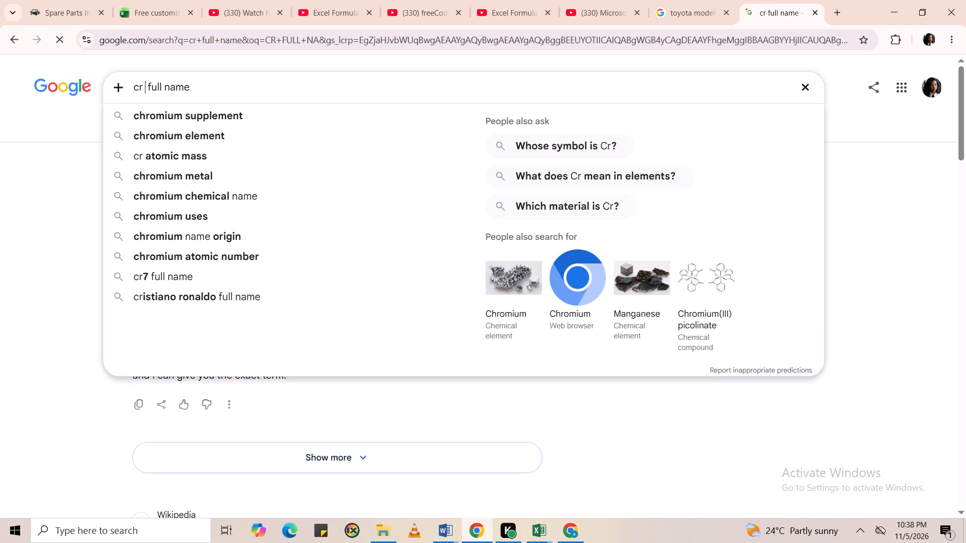
click(168, 89)
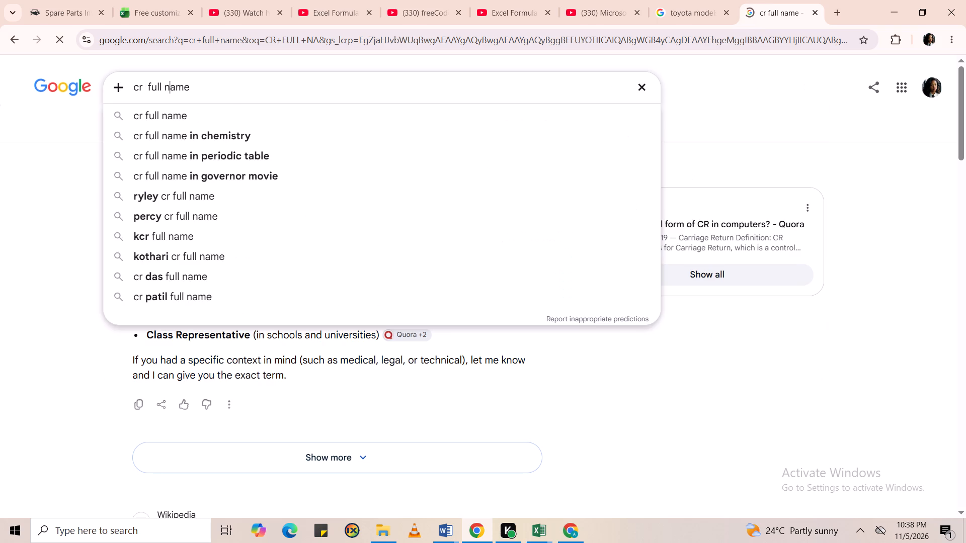
key(Left)
text(CAR)
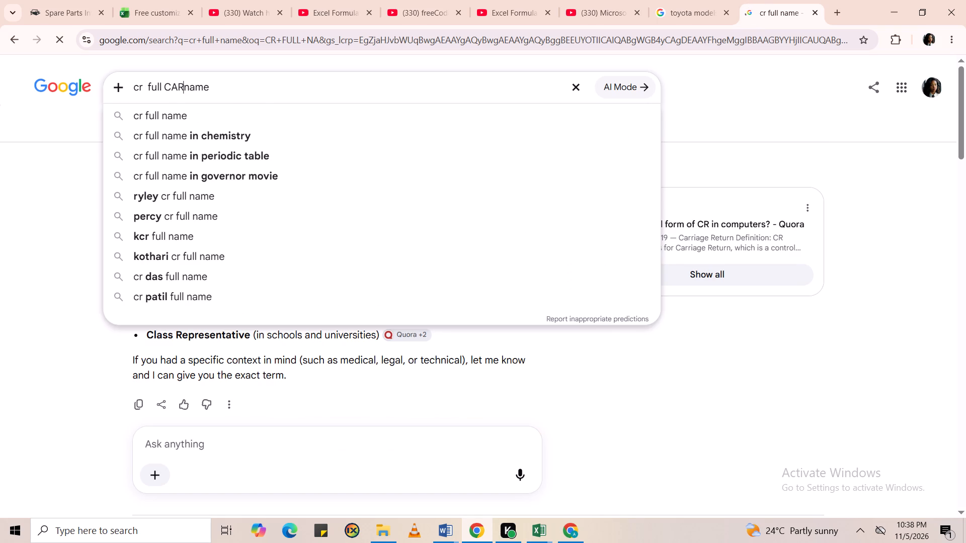
key(space)
key(Return)
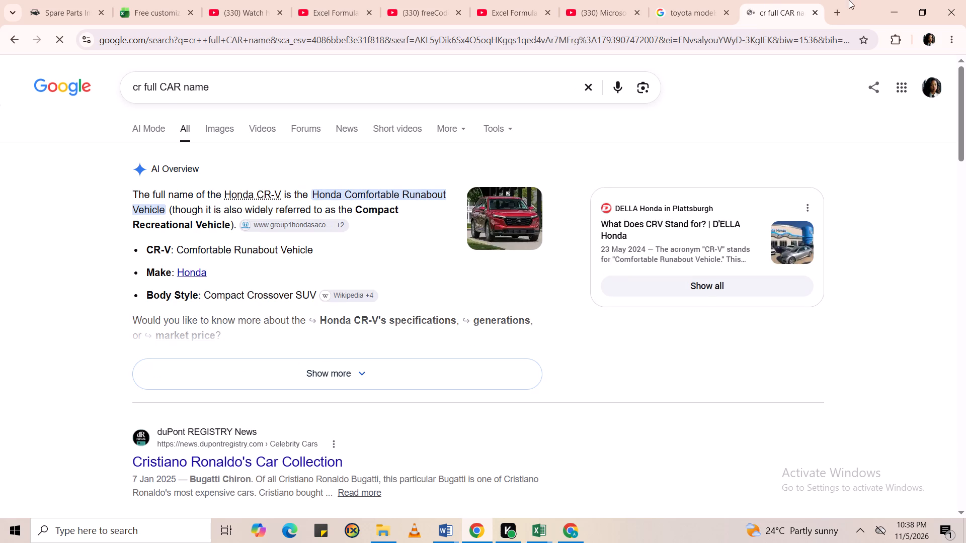
Return to the Excel car inventory and enter HONDA in column C for the HO rows with model CIV, C31 to C37.
click(896, 7)
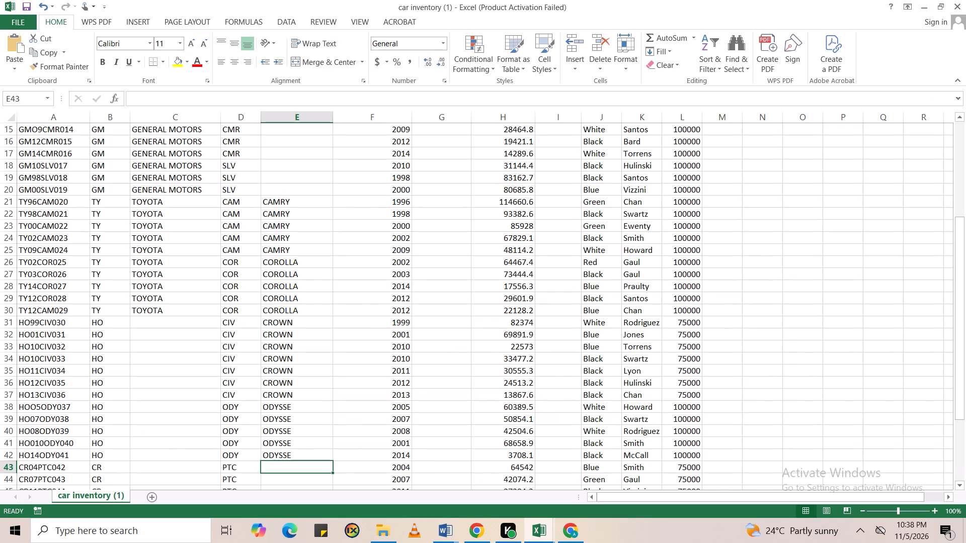
click(151, 324)
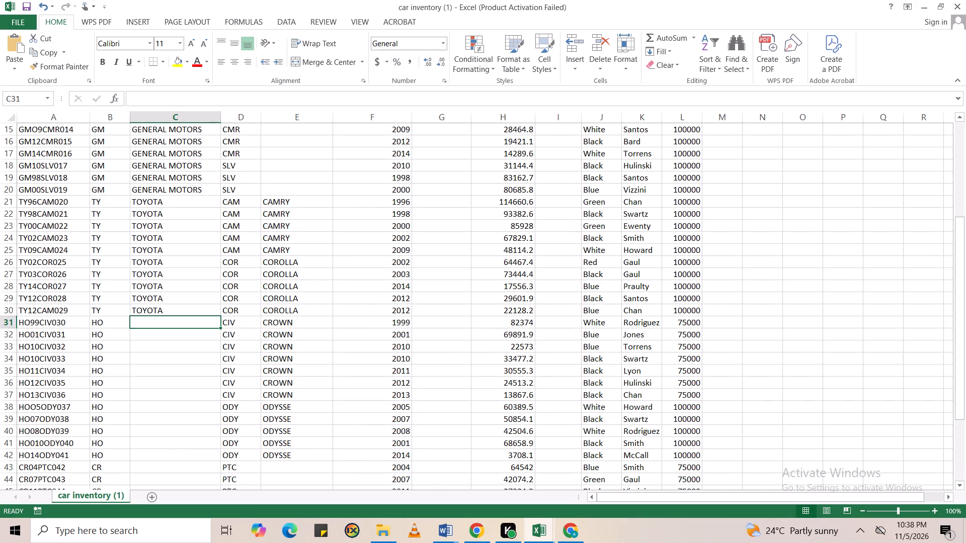
text(HONDA)
key(Return)
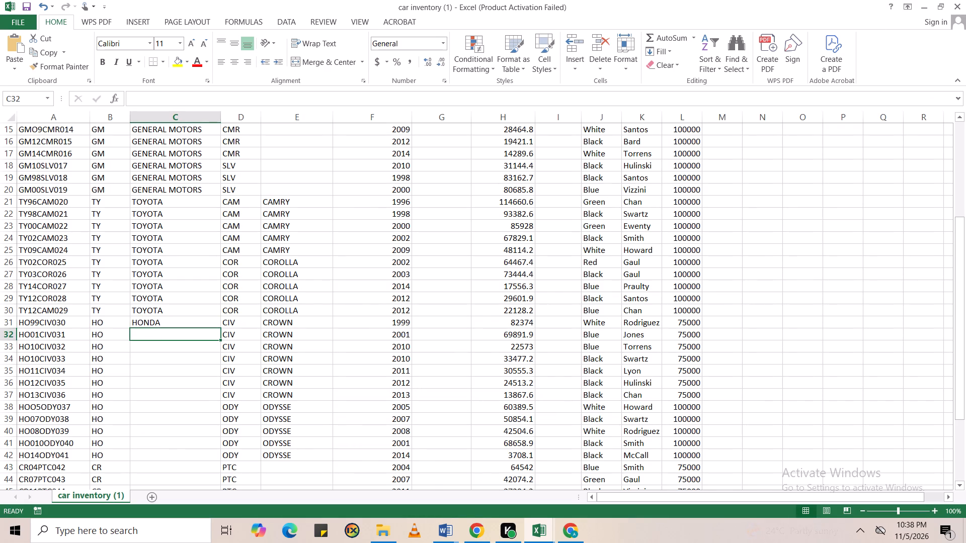
text(HONDA)
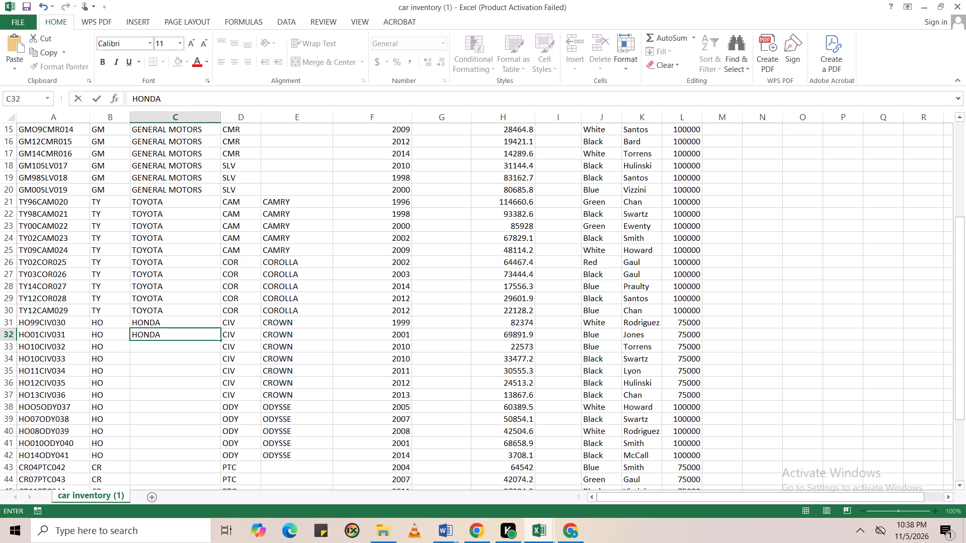
key(Return)
text(HON)
key(Return)
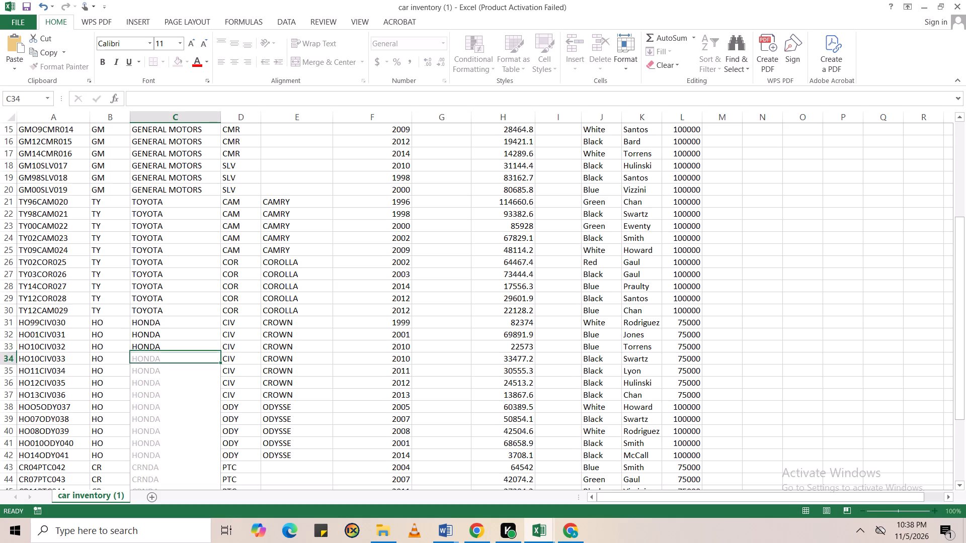
text(HOND)
key(Return)
text(HOND)
key(Return)
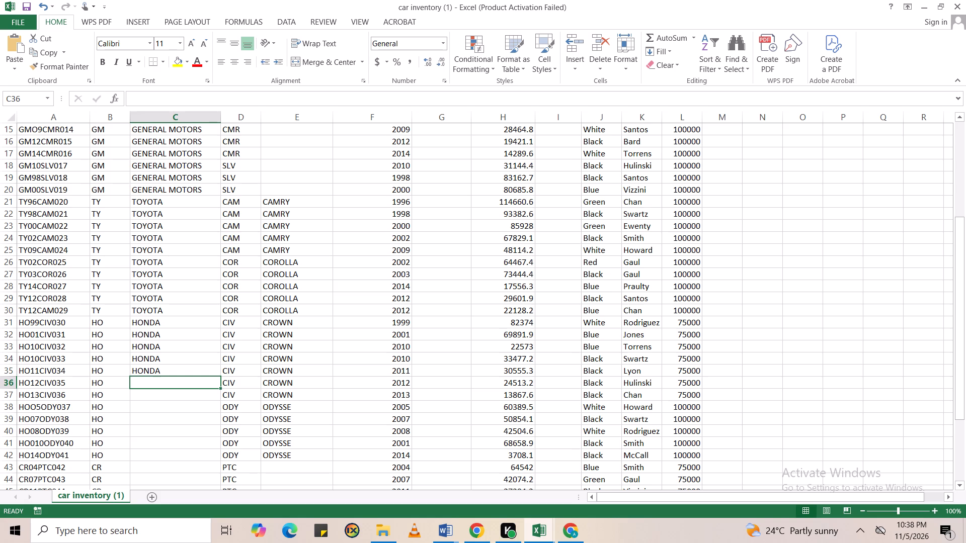
text(HOND)
key(Return)
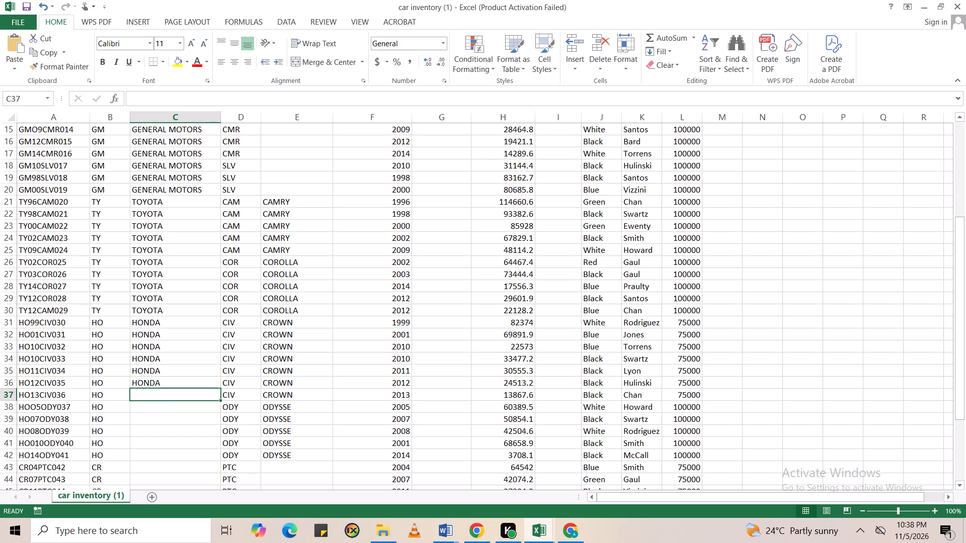
text(HOND)
key(Return)
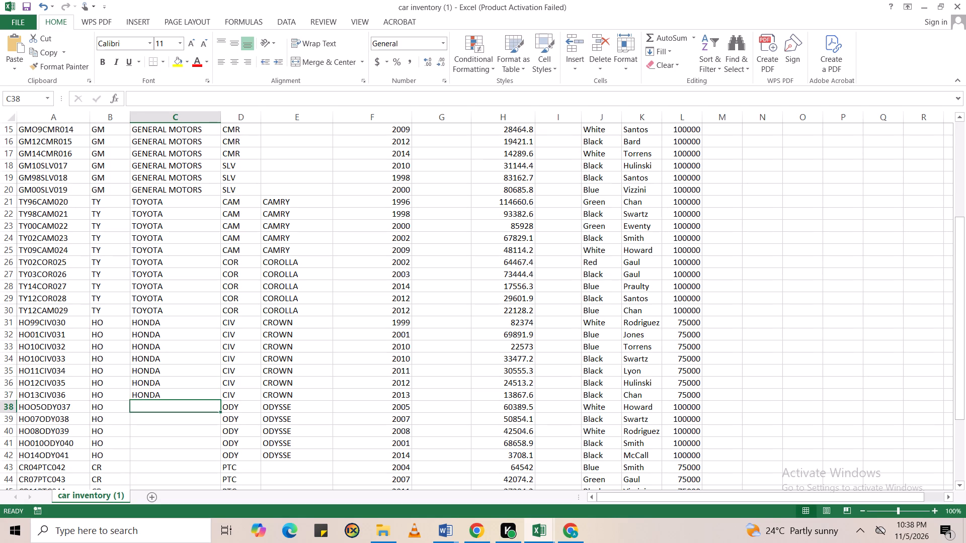
Enter HONDA in column C for the HO rows with model ODY, C38 to C42.
text(HO)
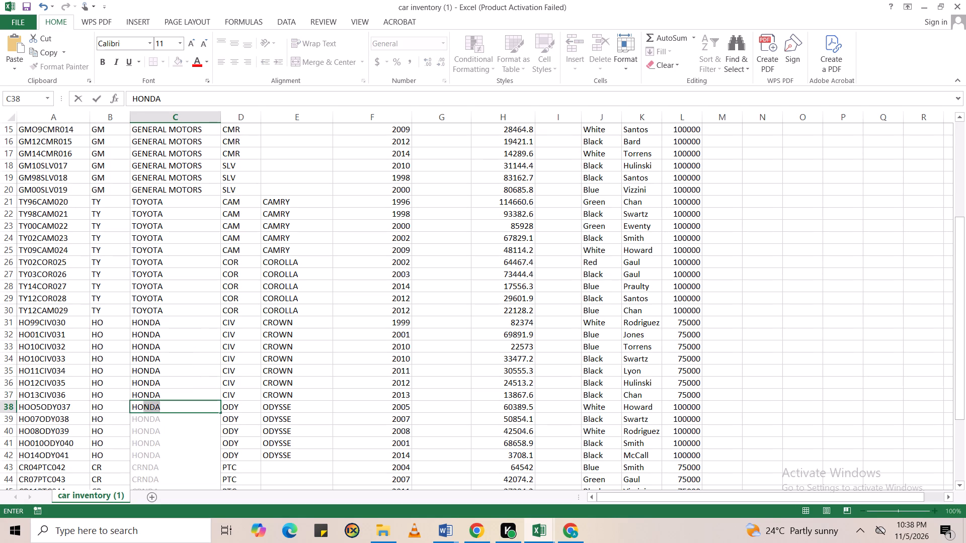
key(n)
key(Return)
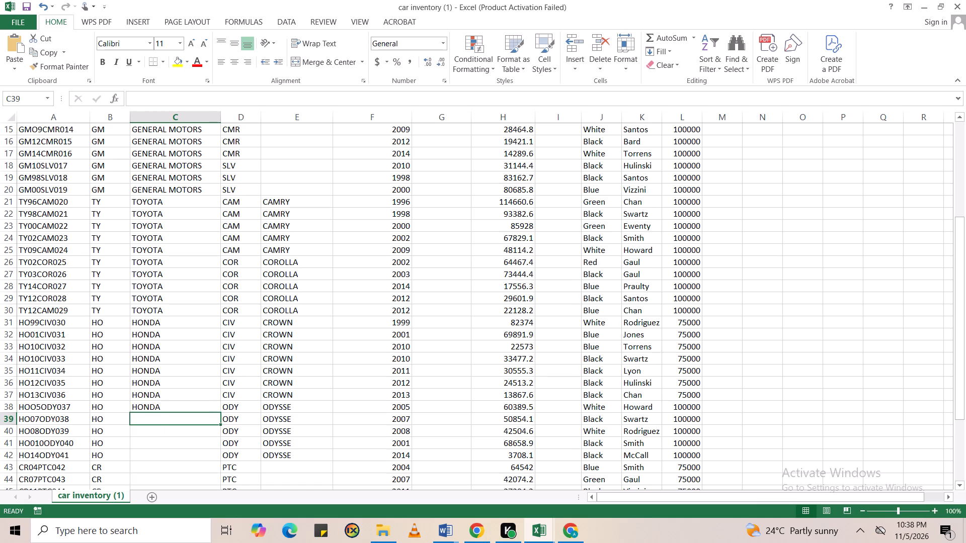
key(h)
key(BackSpace)
text(OND)
key(Return)
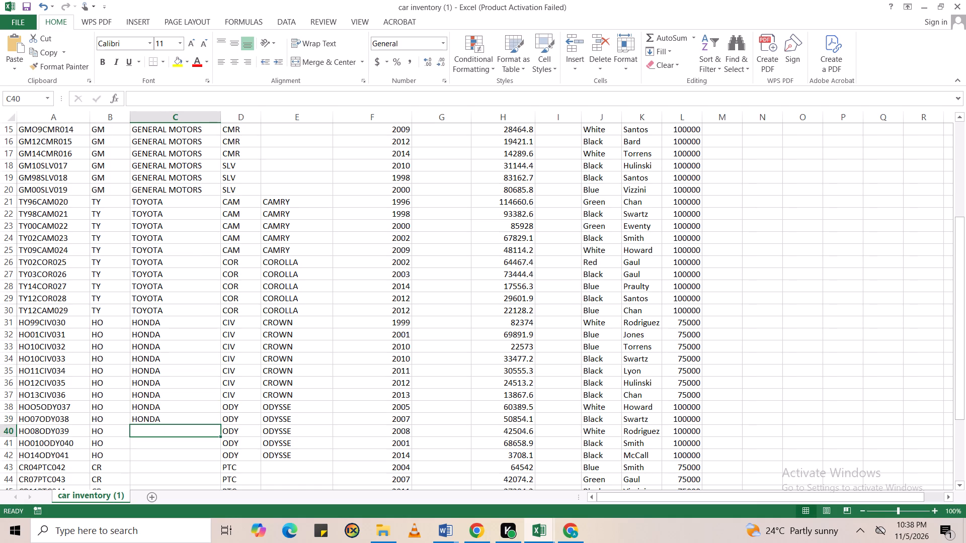
text(HO)
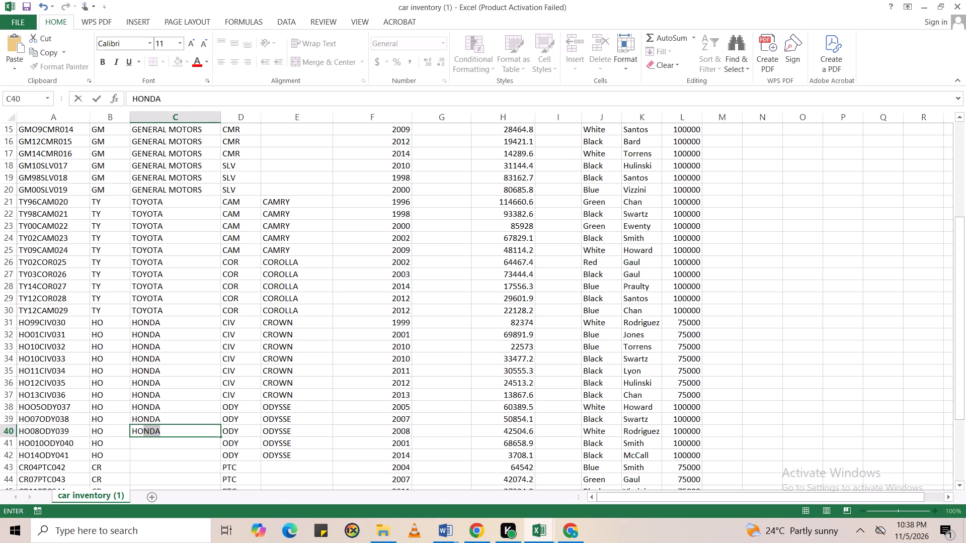
key(n)
key(d)
key(a)
key(Return)
text(HO)
key(n)
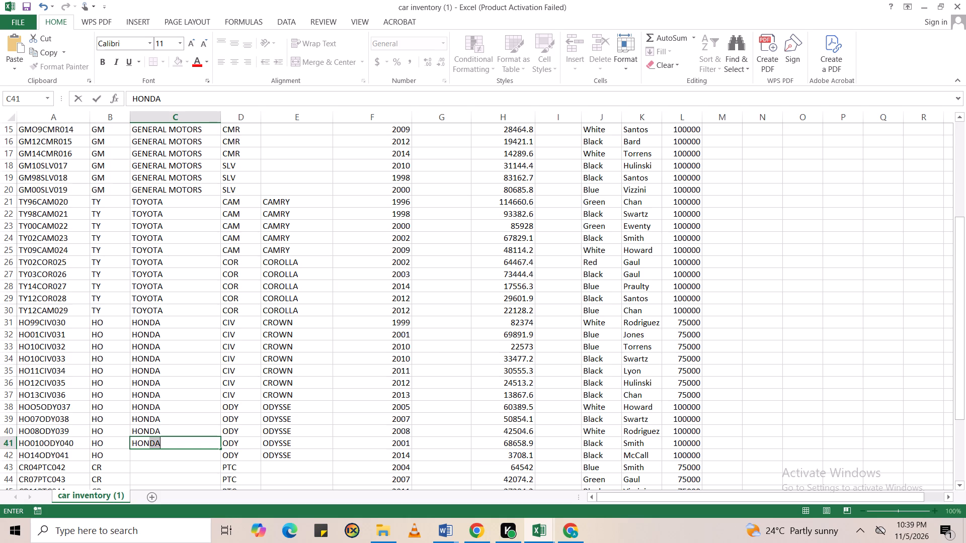
key(Return)
text(HONDA)
key(Return)
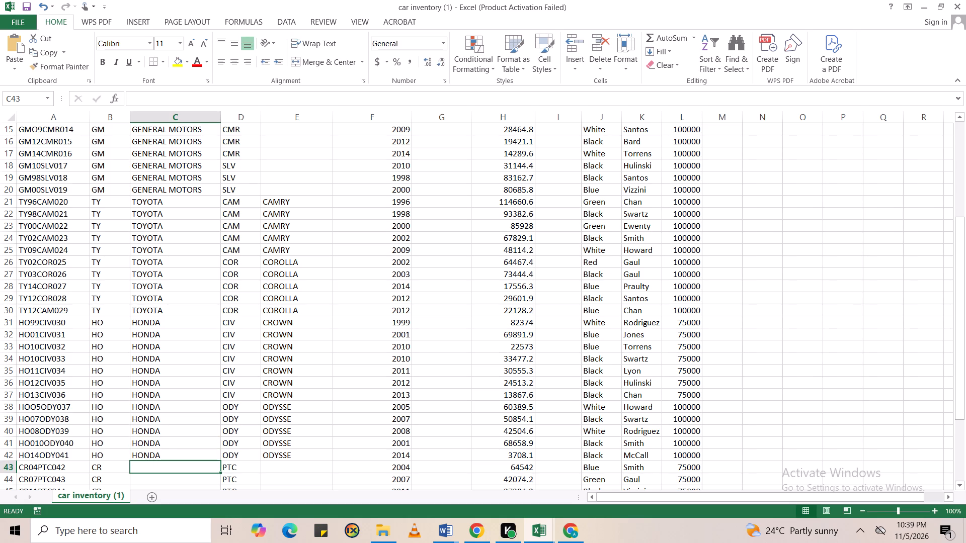
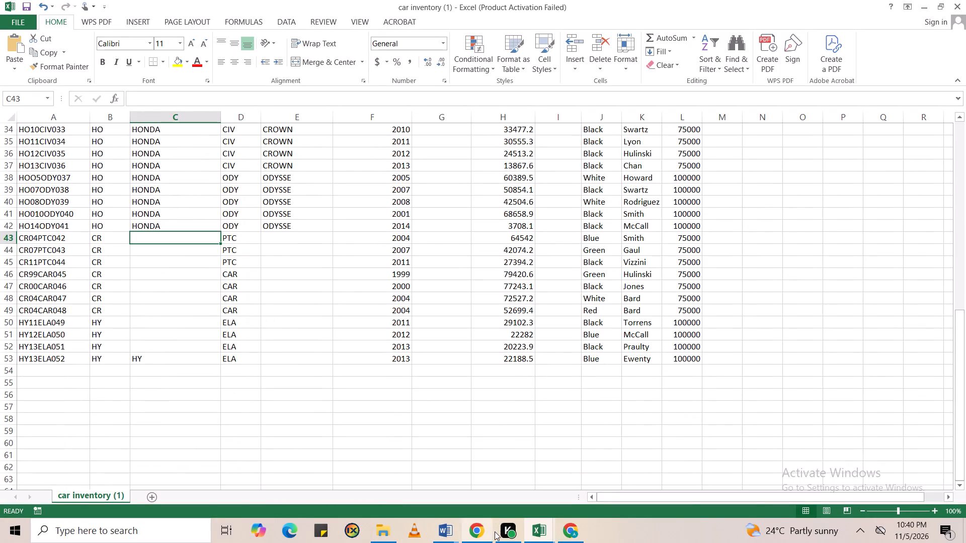
Switch to Chrome and refine the web search to "cr full CAR name AND NOT HONDA".
click(568, 531)
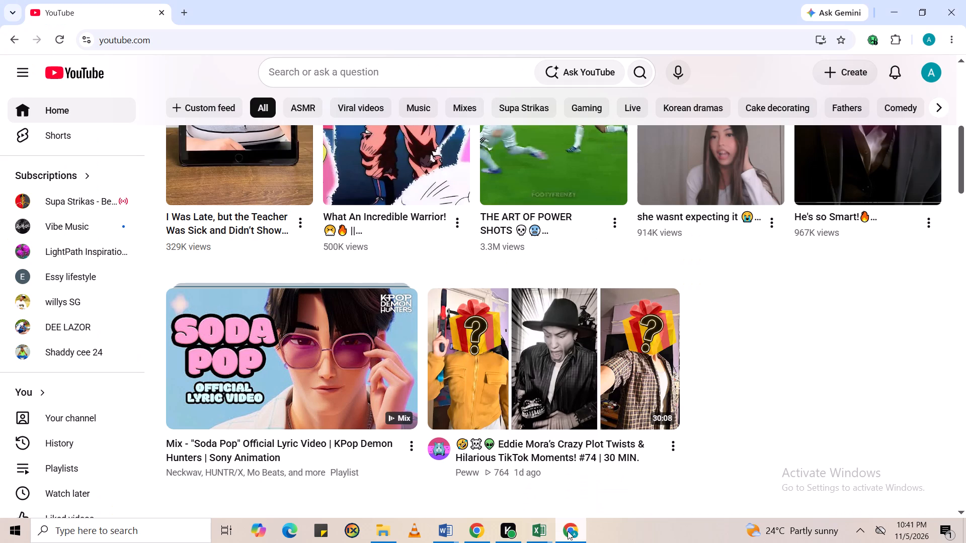
click(472, 531)
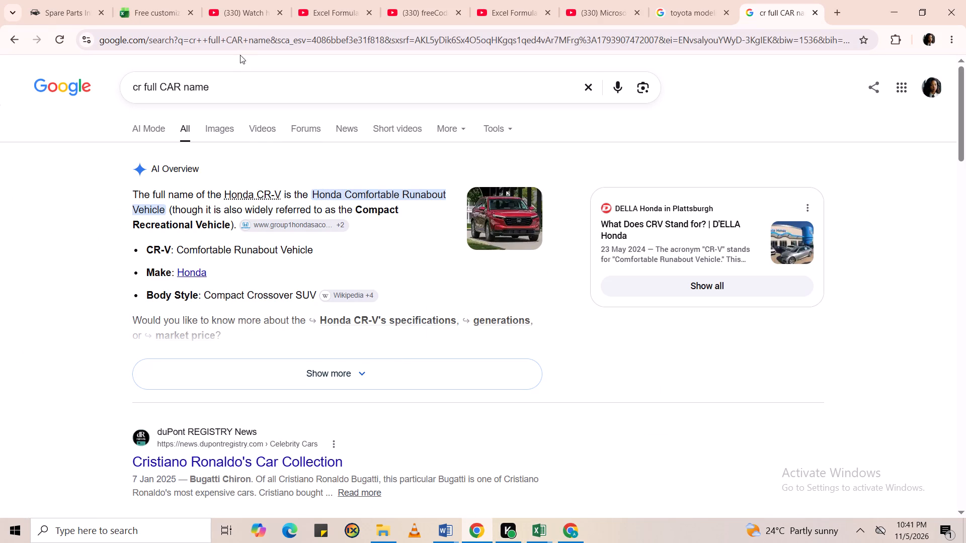
click(237, 82)
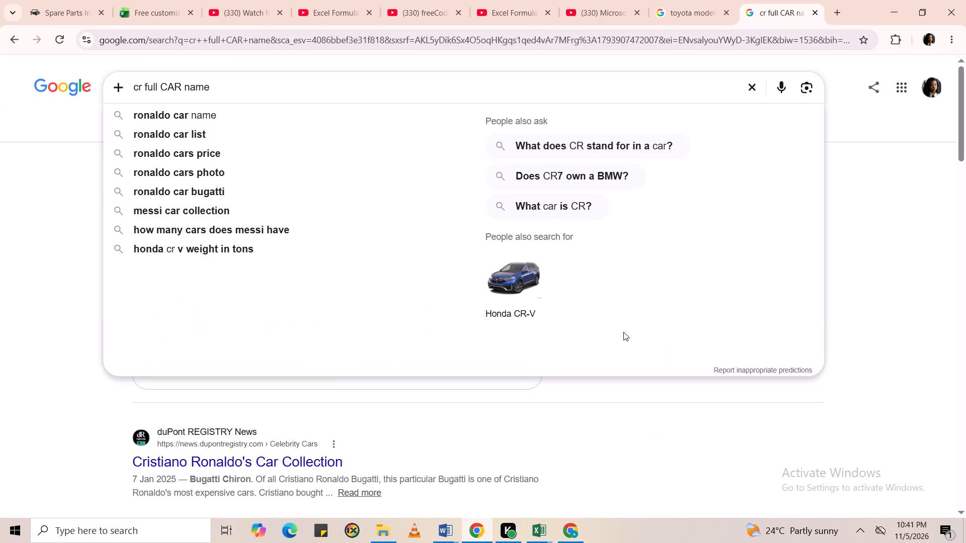
click(942, 297)
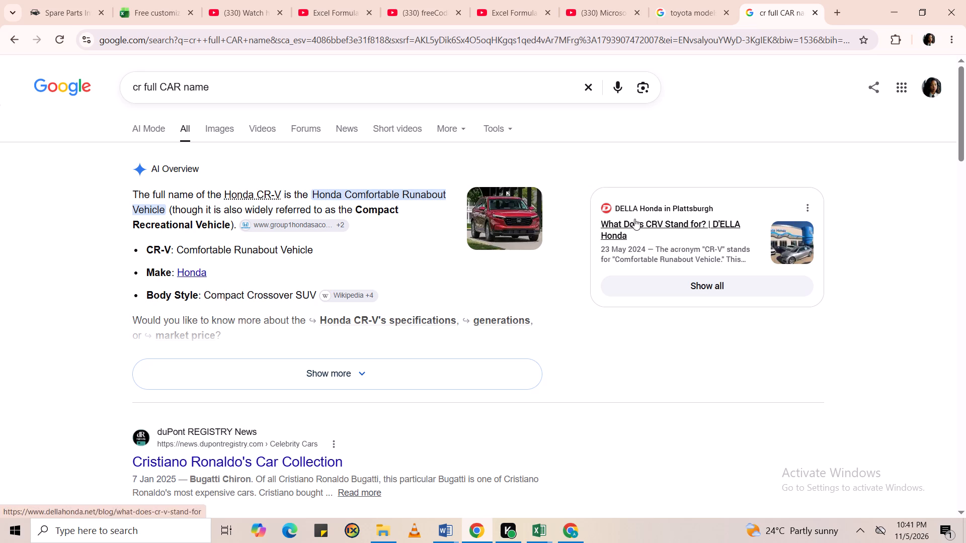
click(288, 92)
key(space)
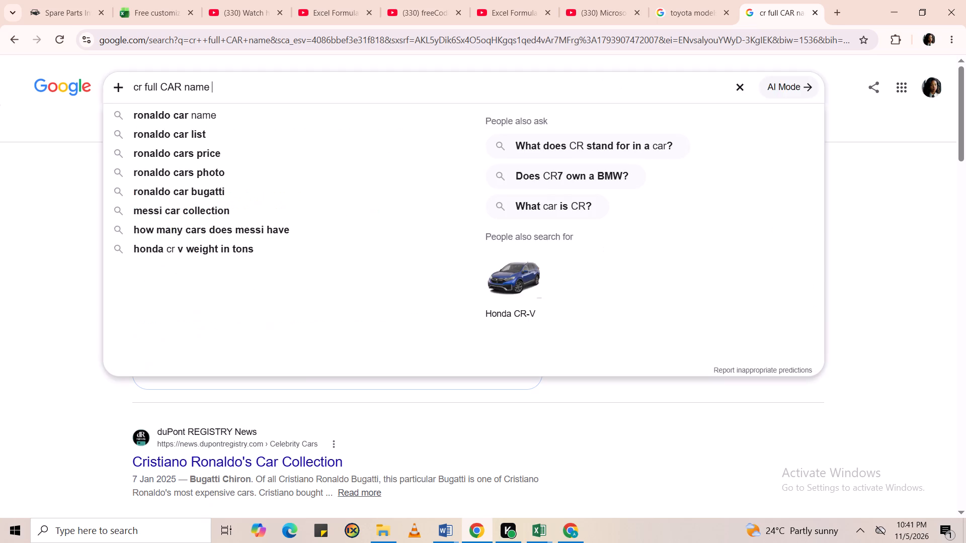
text(AND NOT HONDA)
key(Return)
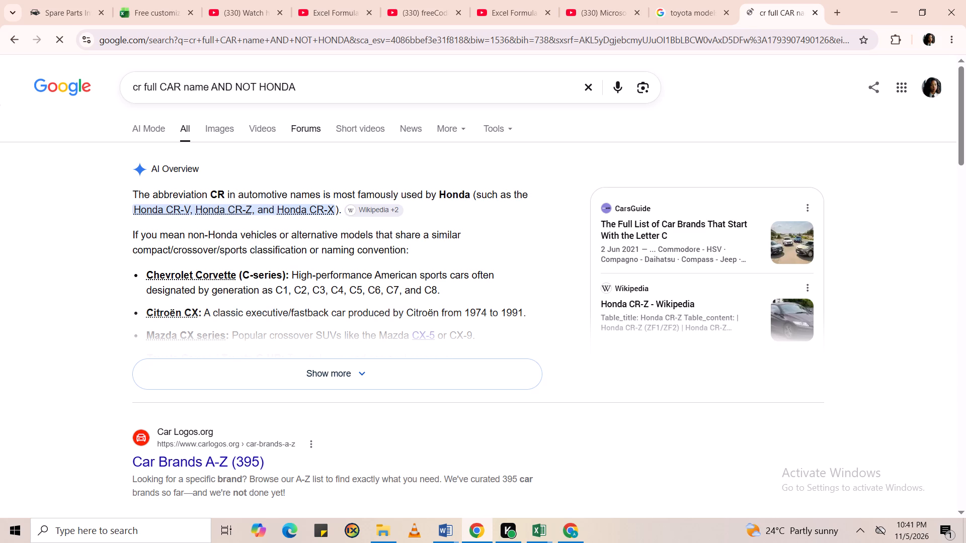
Add the word CHEVROLET to the end of the search query and cut it to the clipboard.
click(295, 84)
key(space)
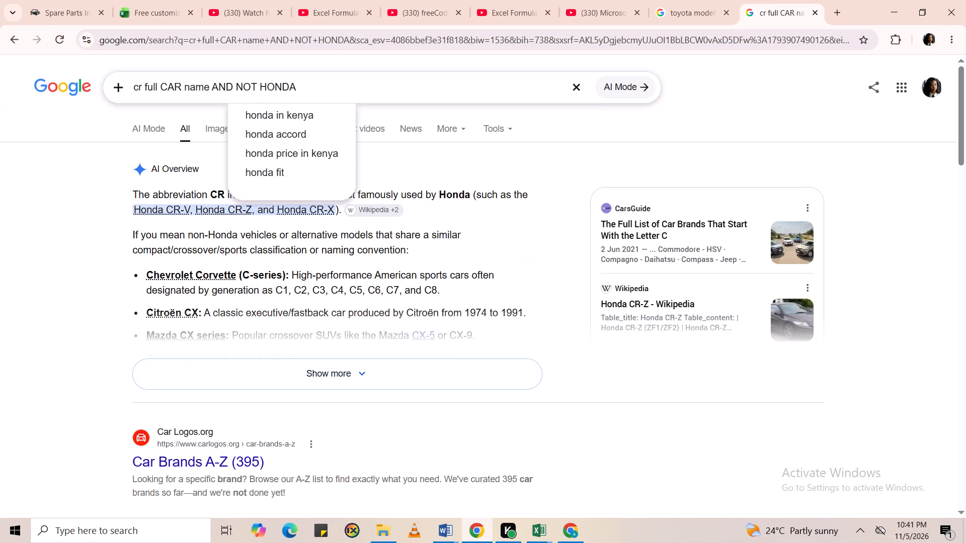
key(c)
text(HE)
key(v)
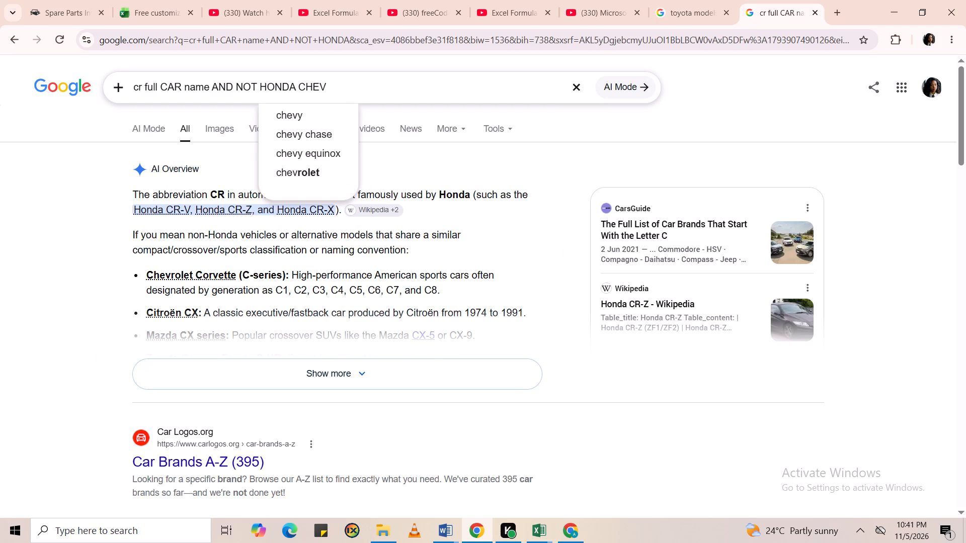
key(r)
text(OL)
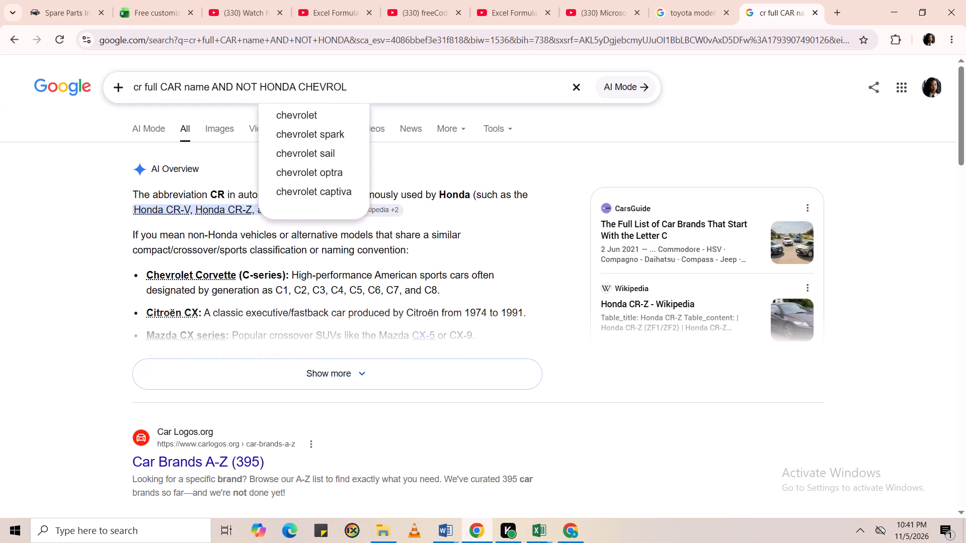
text(ET)
double_click(332, 87)
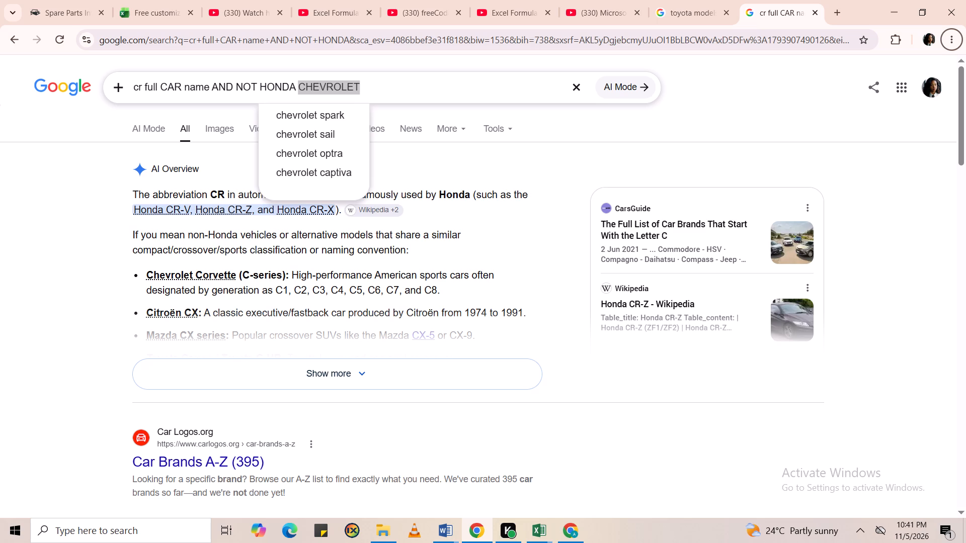
key(ctrl+x)
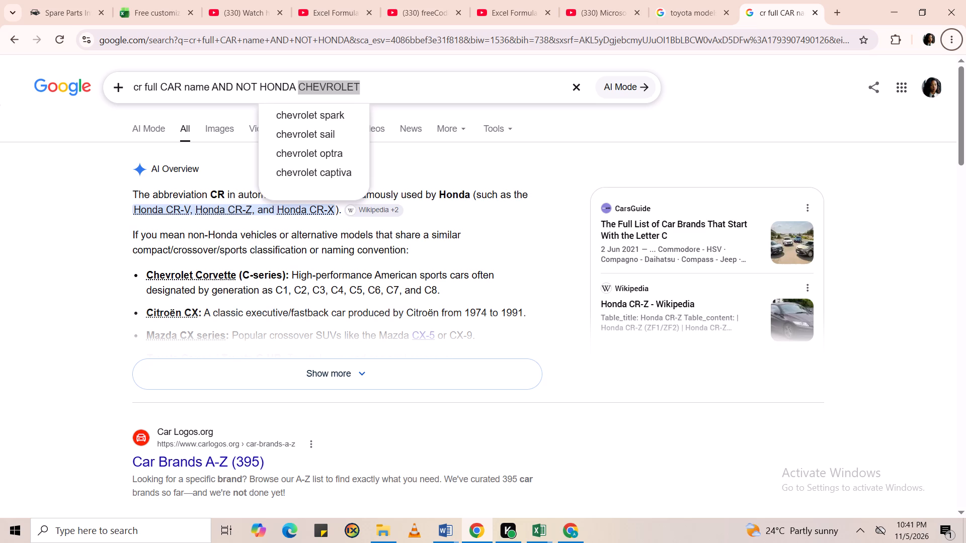
double_click(332, 87)
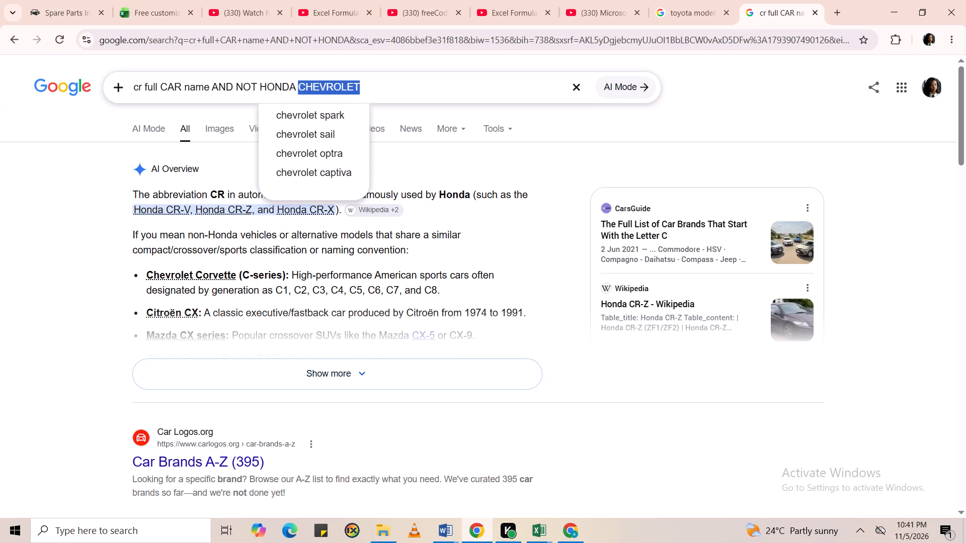
key(ctrl+x)
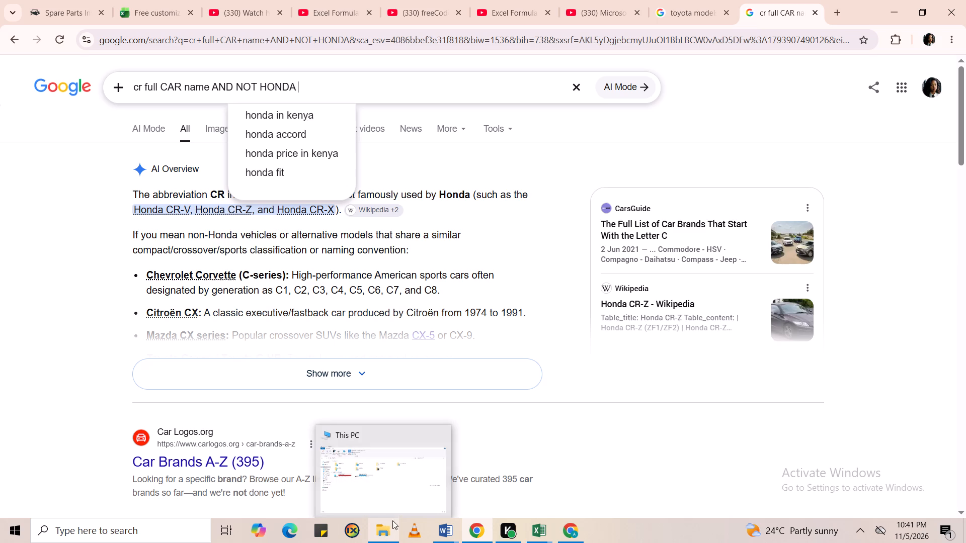
Return to the Excel car inventory and paste CHEVROLET into C43, the first CR row.
click(538, 532)
click(561, 486)
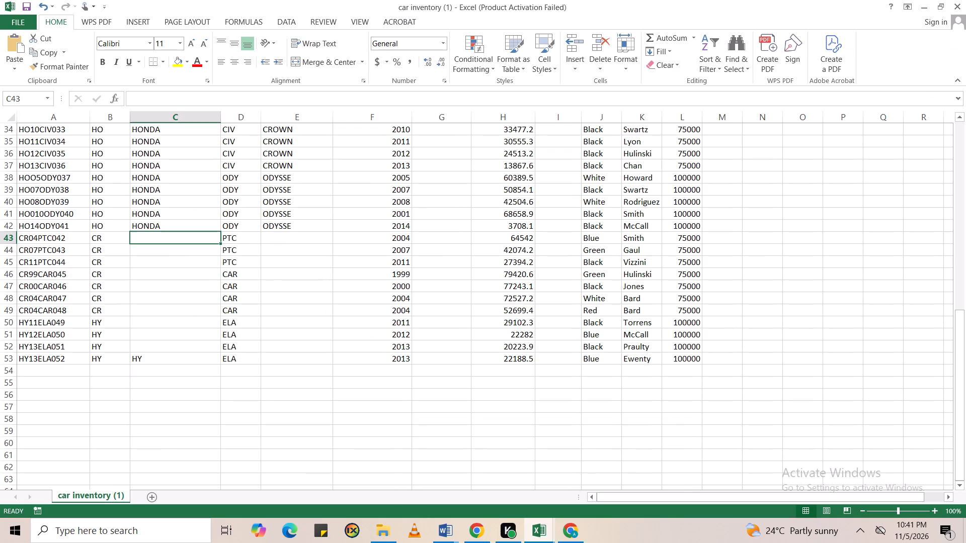
click(146, 236)
key(ctrl+v)
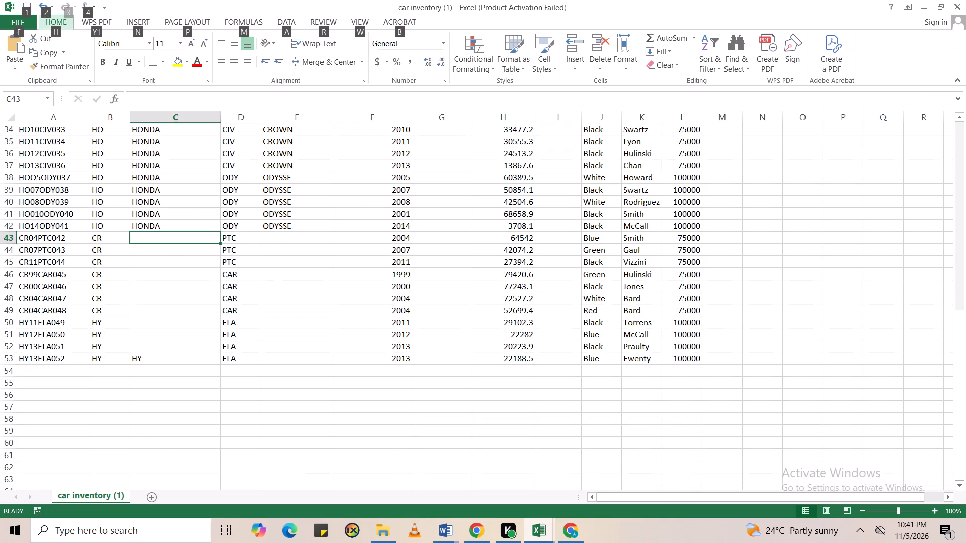
click(146, 236)
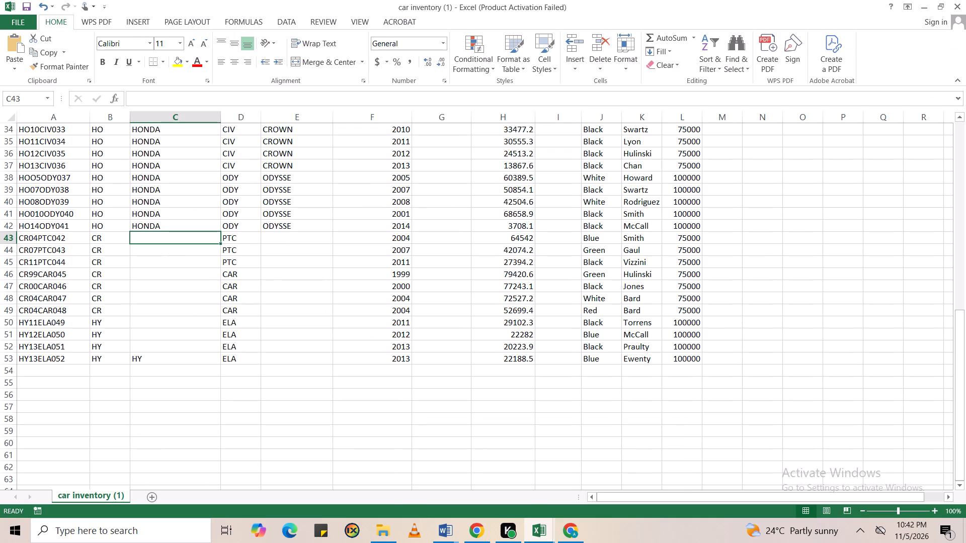
click(150, 240)
key(ctrl+v)
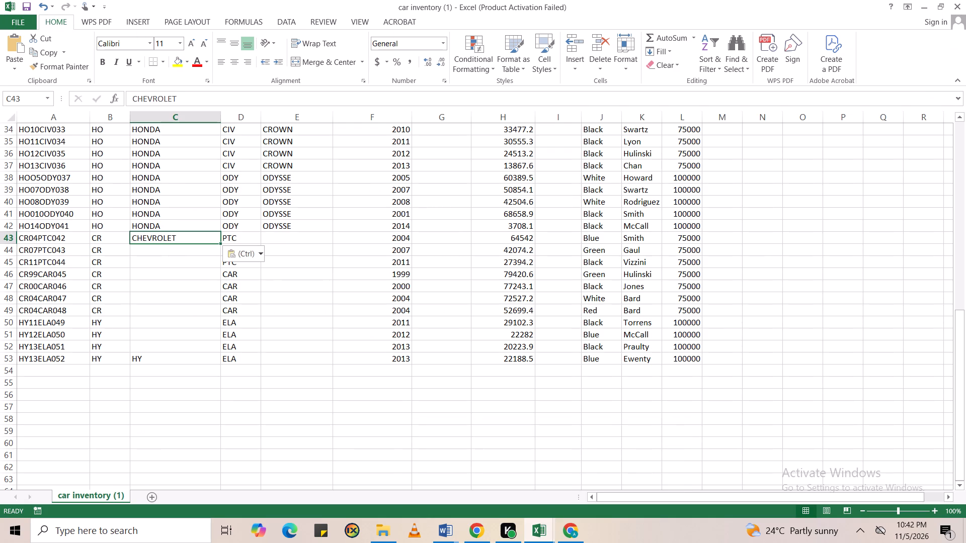
key(Return)
Enter CHEVROLET in column C for the remaining CR rows, C44 to C49.
key(c)
key(Return)
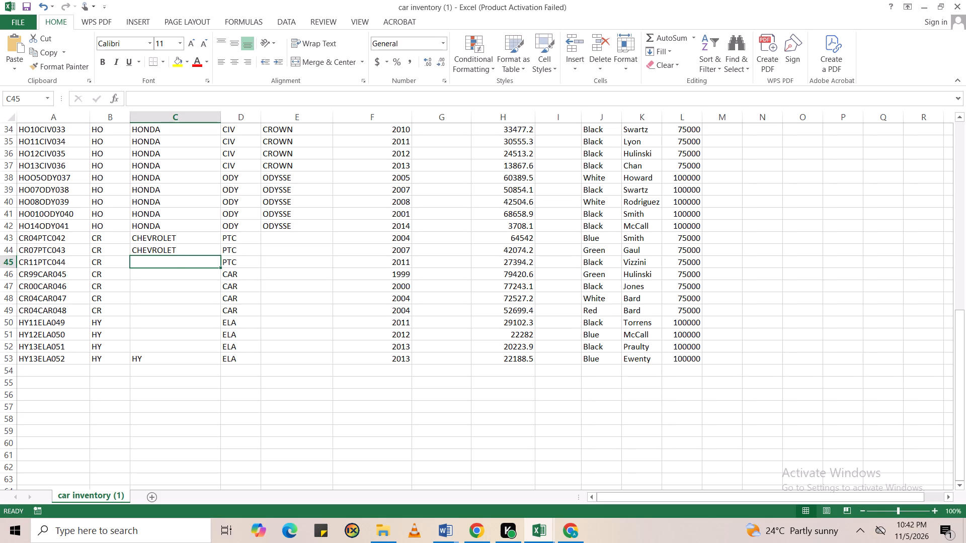
key(c)
key(Return)
key(c)
key(Return)
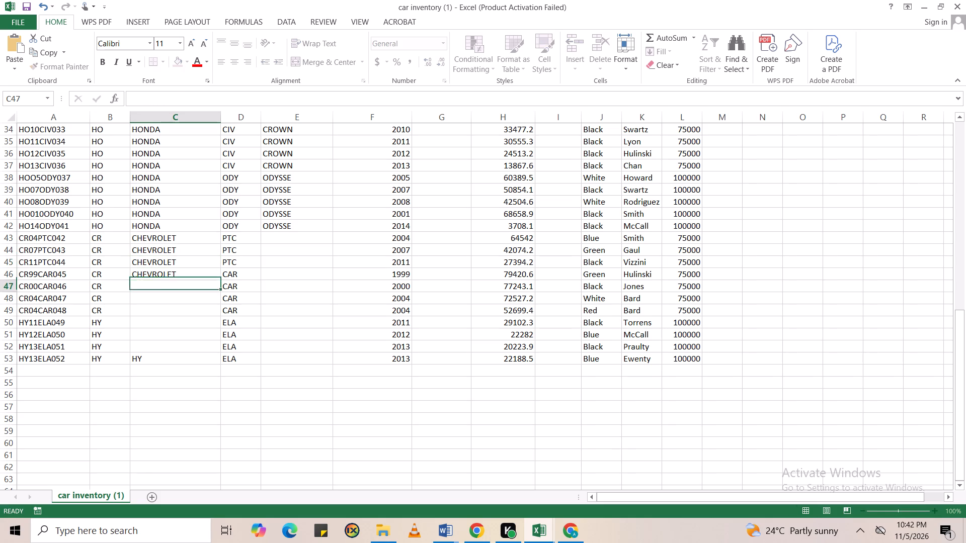
key(c)
key(Return)
key(c)
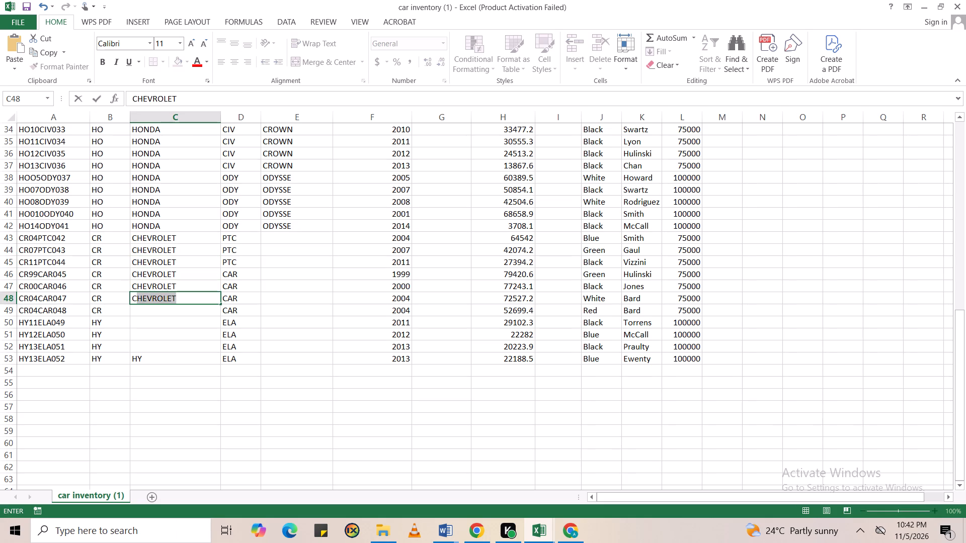
key(Return)
key(v)
key(BackSpace)
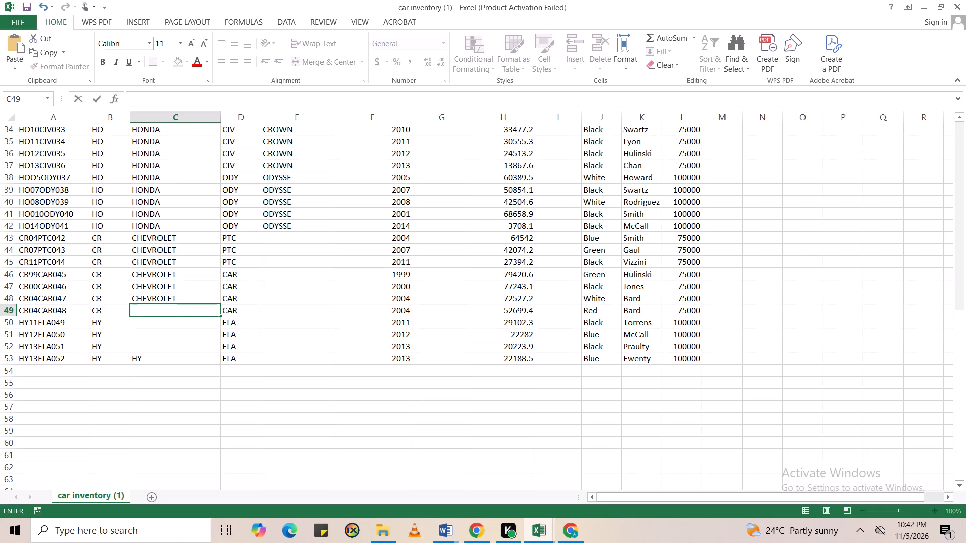
key(c)
key(Return)
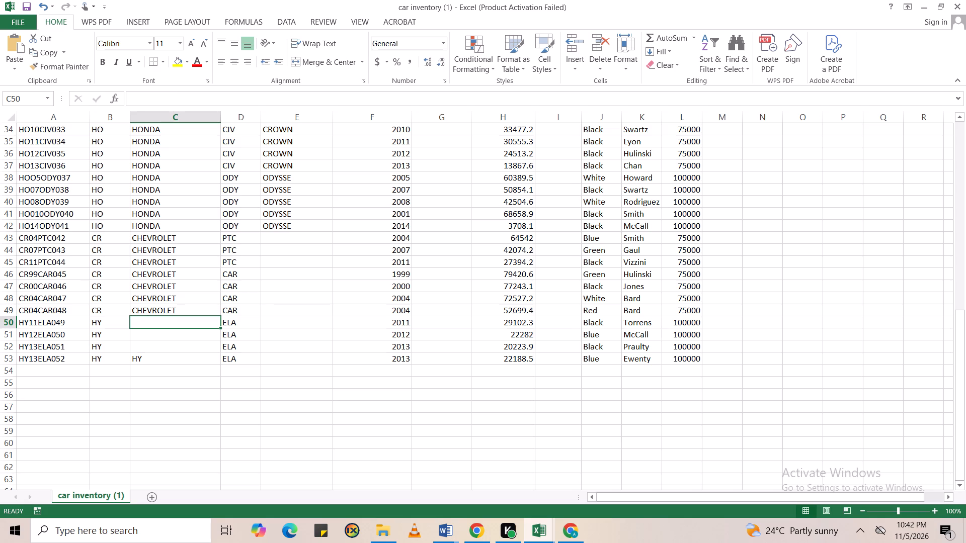
Save the car inventory workbook, keeping the Text (Tab delimited) format.
key(ctrl+s)
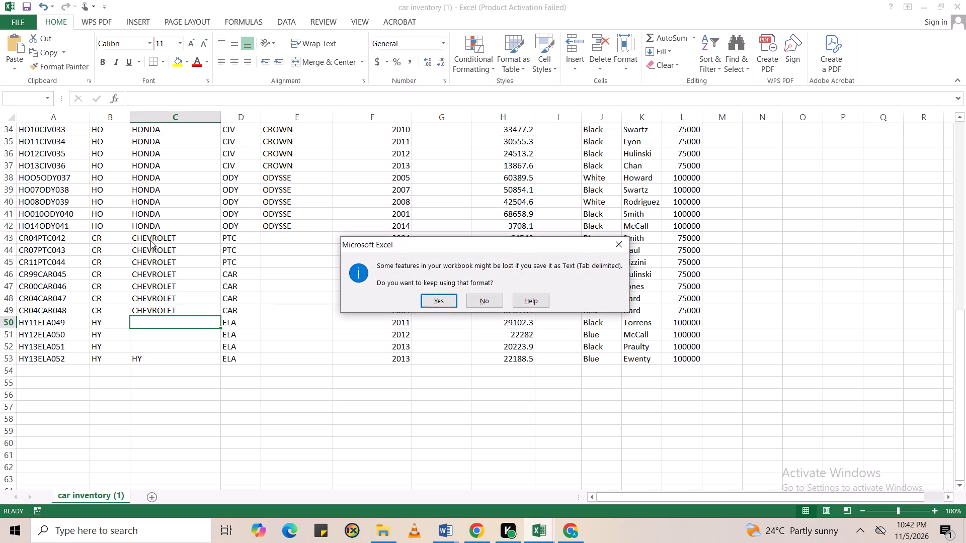
click(440, 294)
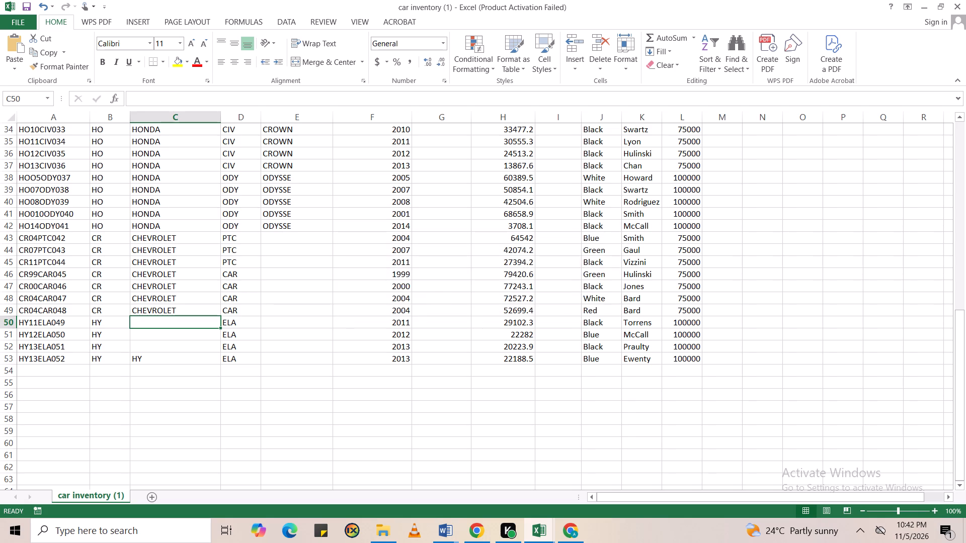
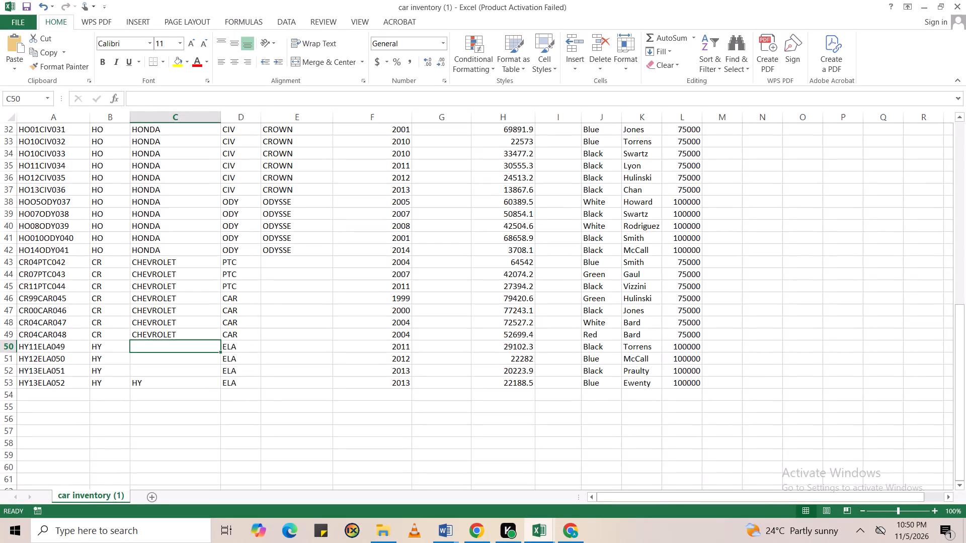
Enter HYUDAI as the full make name in column C for the HY rows, C50 to C53.
text(HYU)
text(DAI)
click(154, 364)
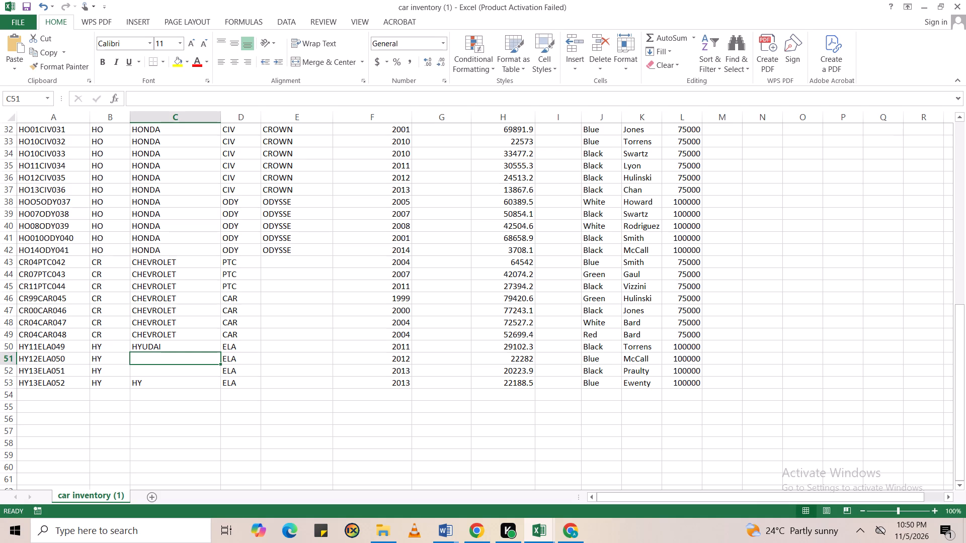
text(HYUF)
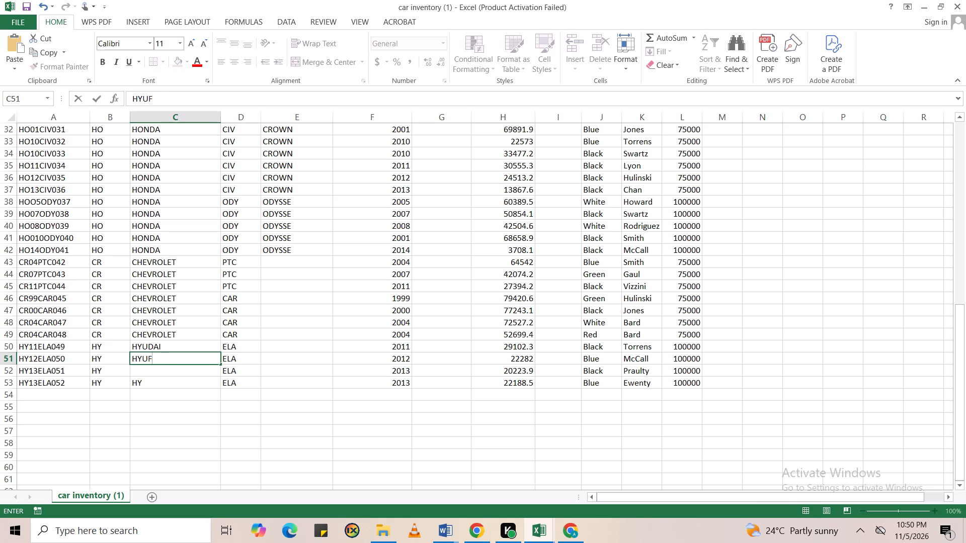
key(BackSpace)
text(DA)
key(i)
key(Return)
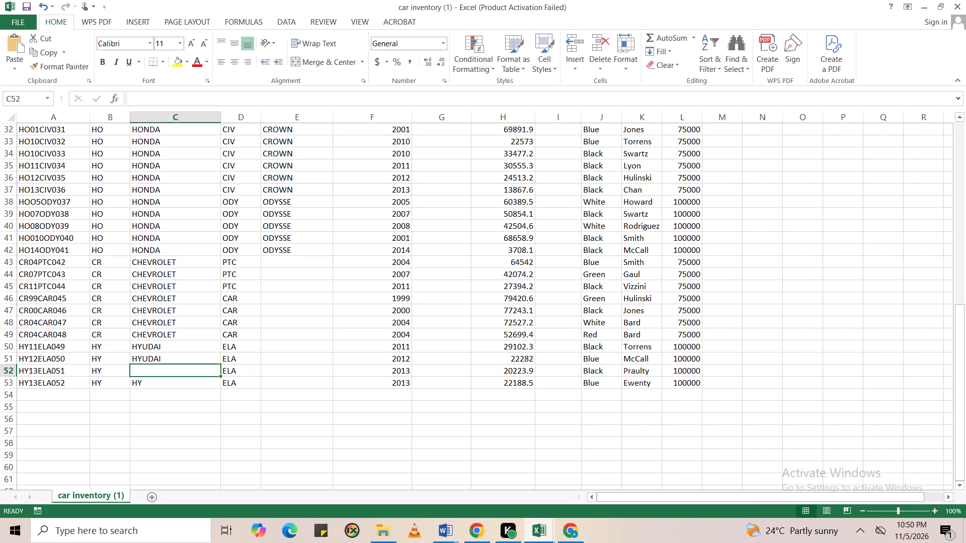
text(HYU)
text(DA)
key(i)
key(Return)
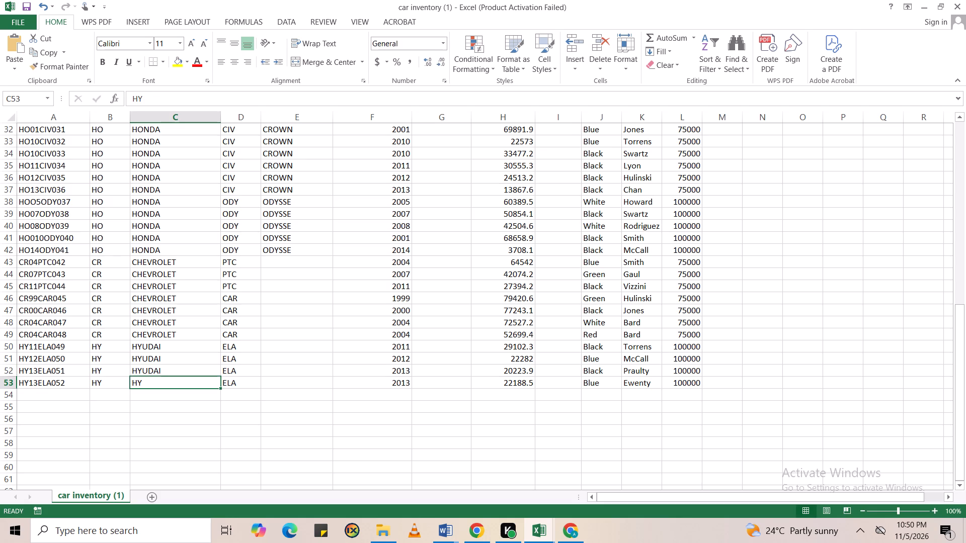
text(HY)
key(Return)
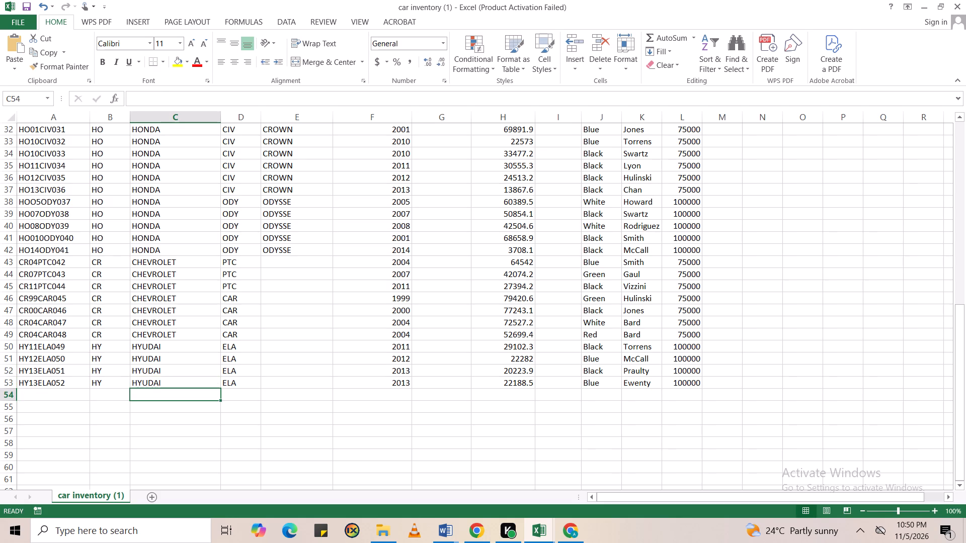
Switch to Chrome and search Google for PTC MODEL, using the model code from D43.
click(275, 259)
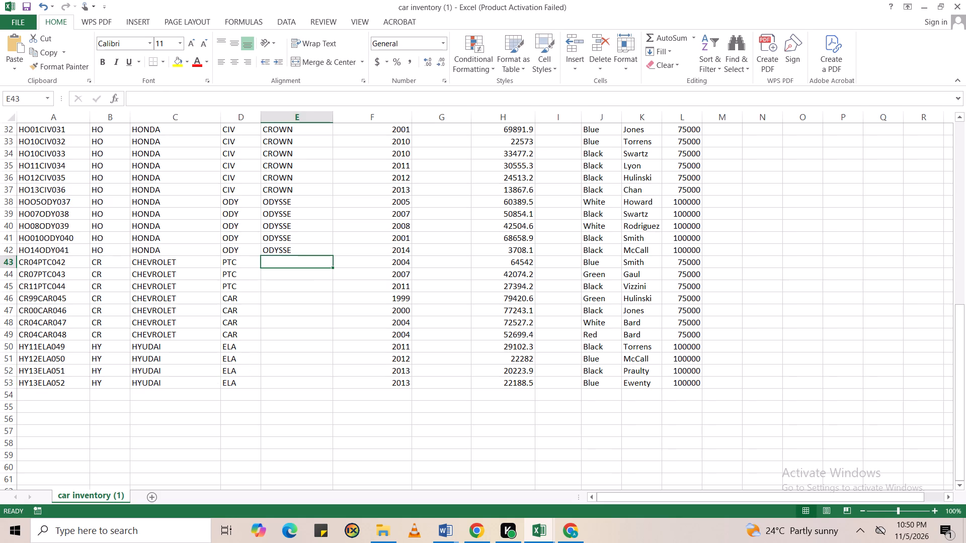
double_click(227, 261)
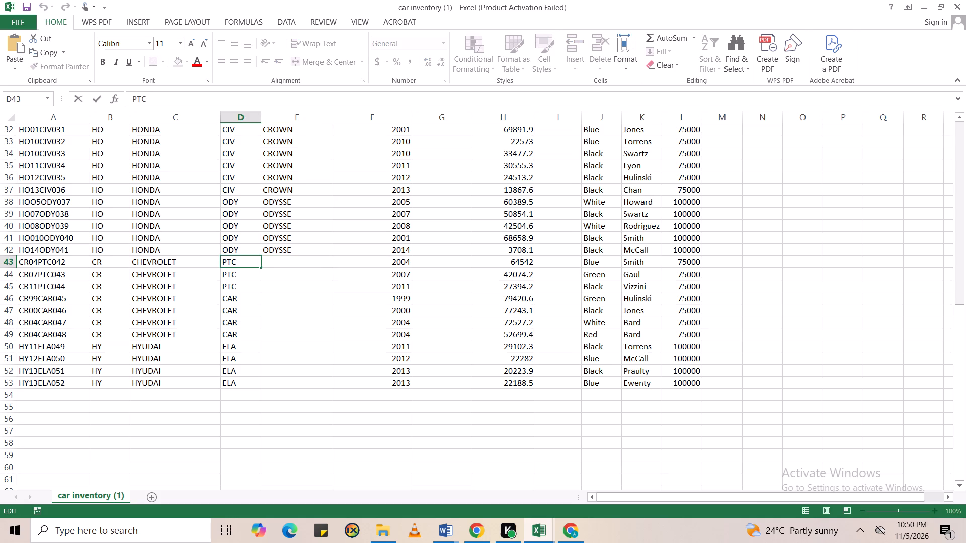
key(ctrl+c)
click(479, 531)
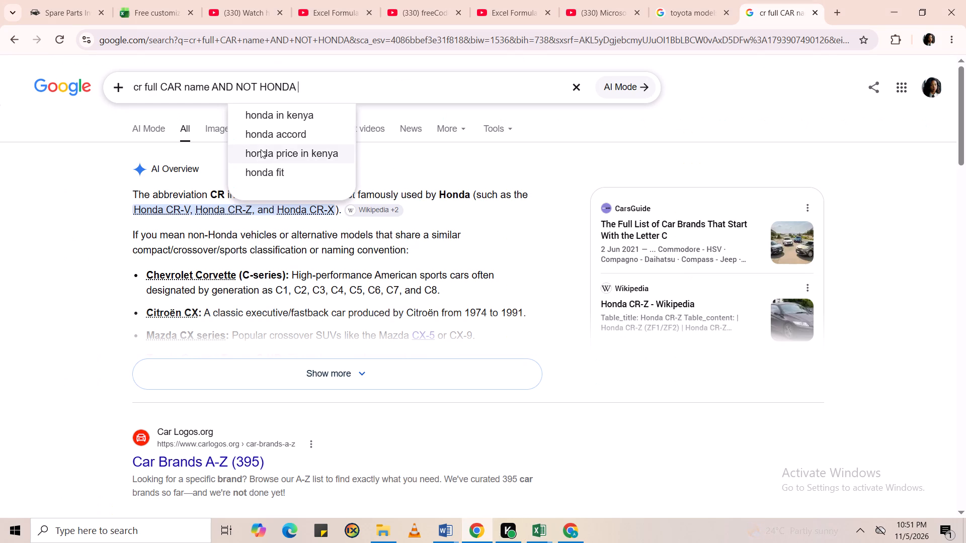
click(275, 38)
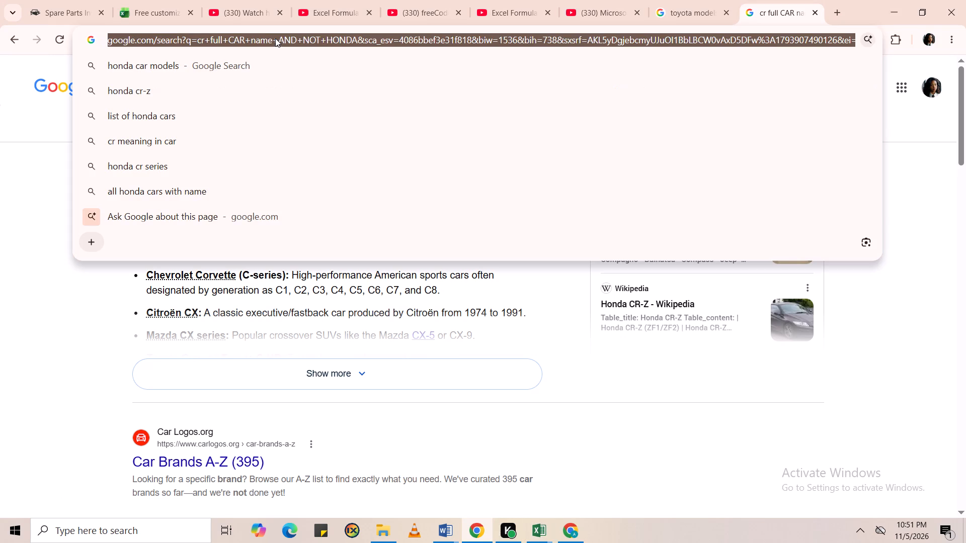
key(ctrl+v)
key(ctrl+v)
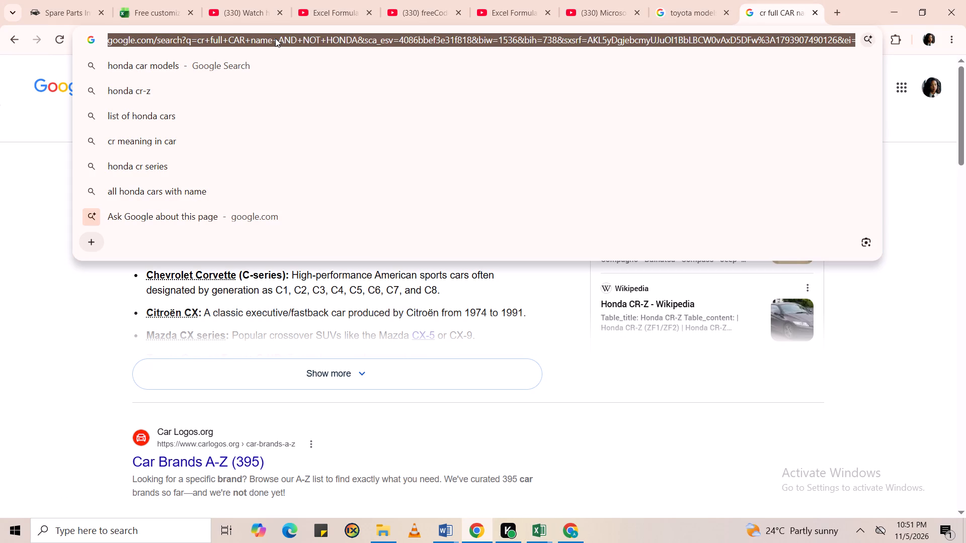
text(PTC)
key(space)
text(MO)
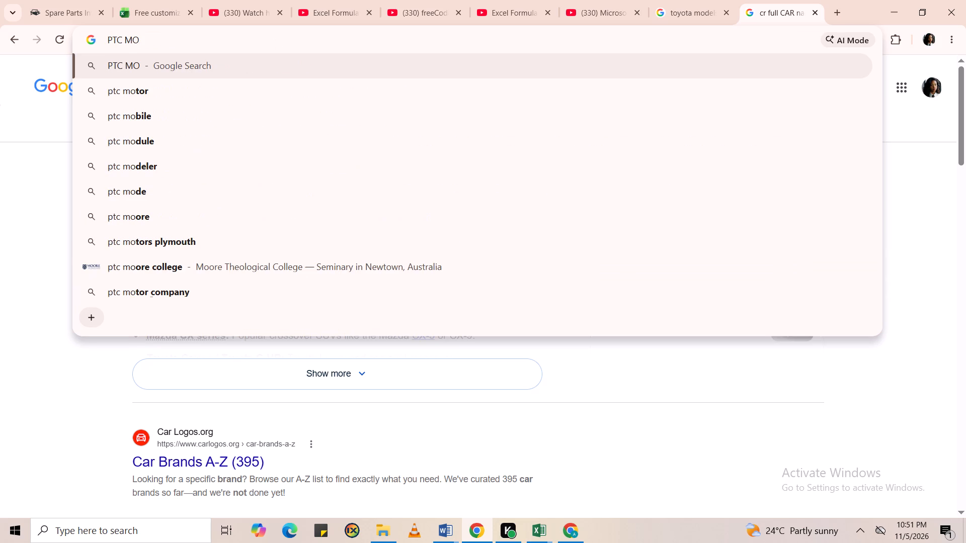
text(DEL)
key(Return)
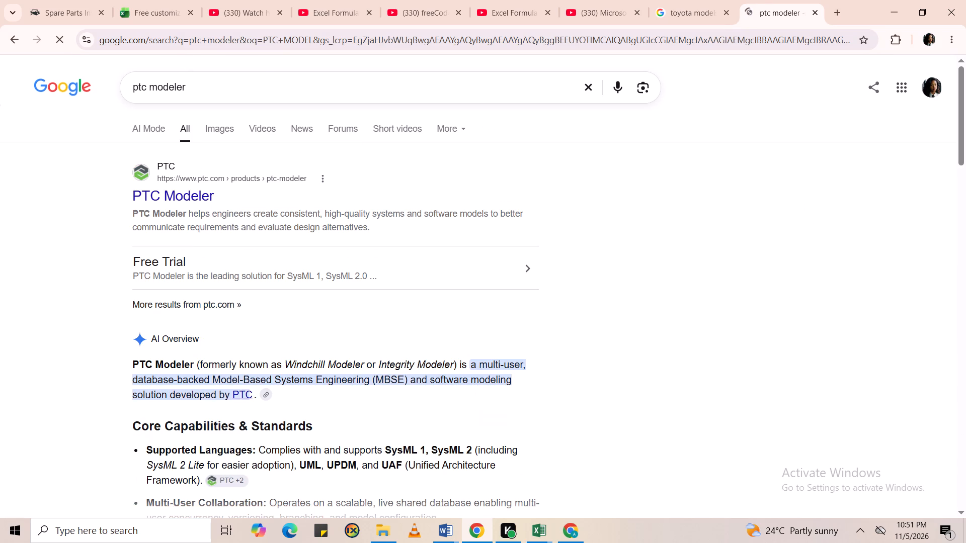
Refine the Google search to "ptc model CAR" and read the results.
click(193, 91)
key(BackSpace)
key(BackSpace)
key(space)
text(CAR)
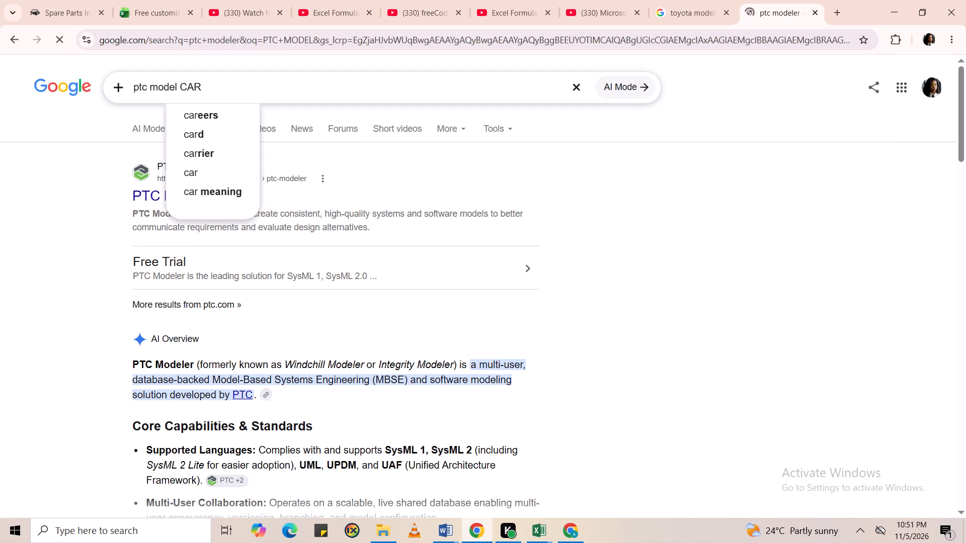
key(Return)
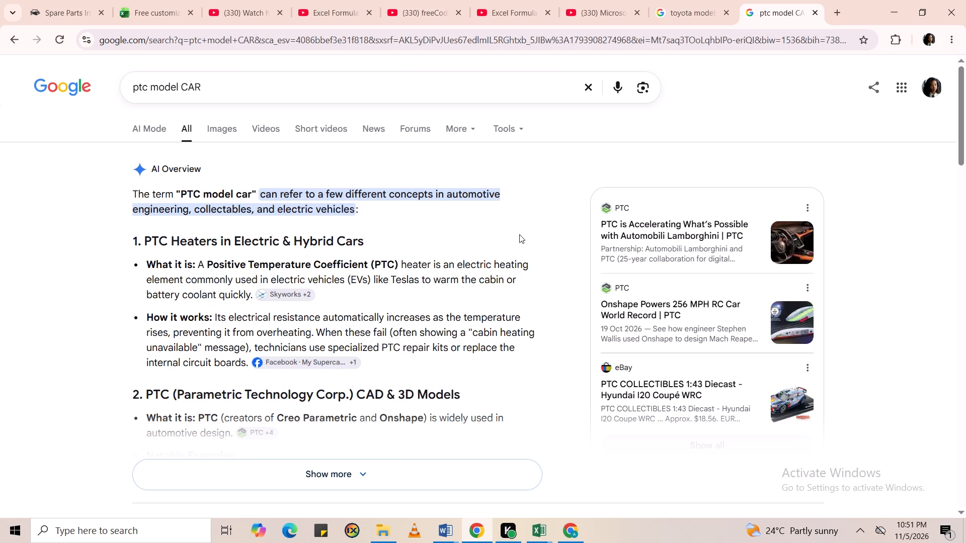
Return to the Excel car inventory and enter HYBRID as the full model name for the PTC rows, E43 to E45.
click(886, 5)
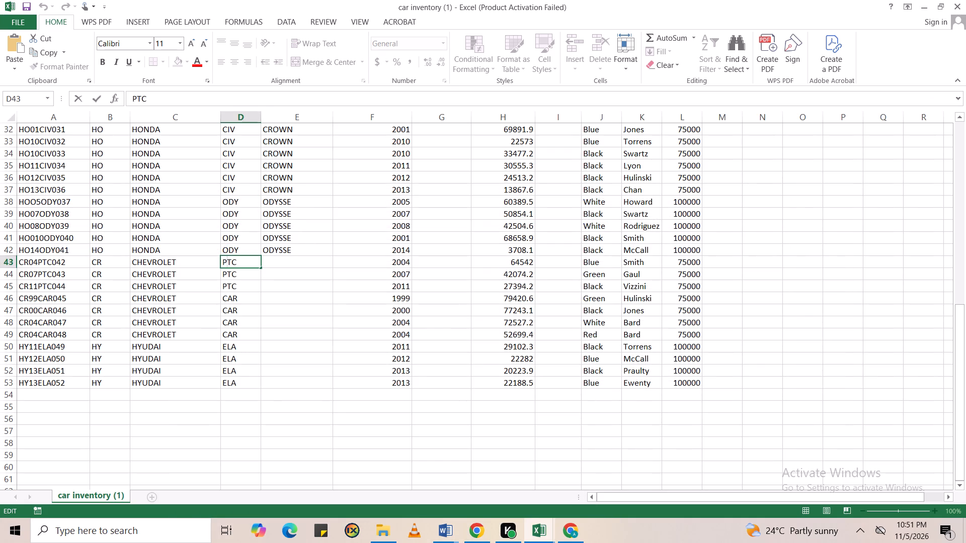
click(281, 262)
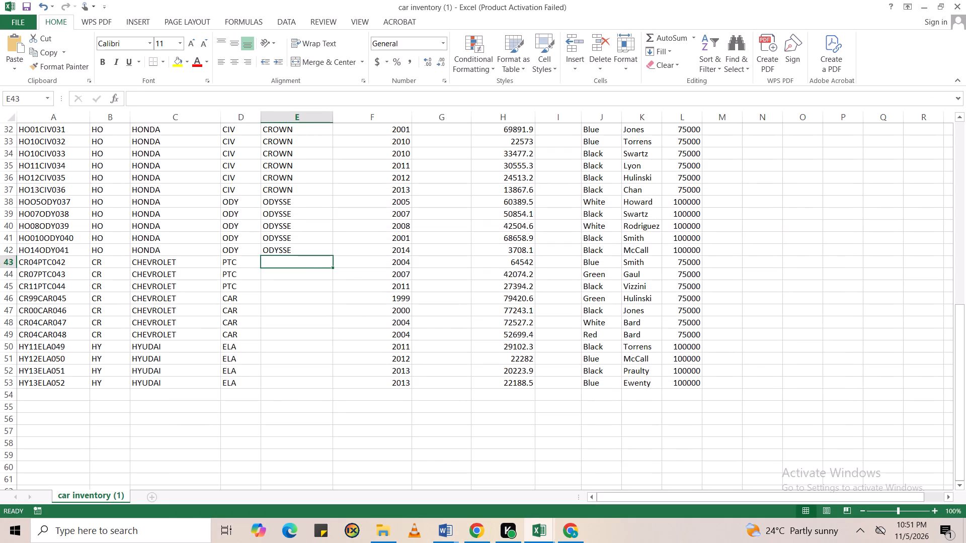
text(HY)
key(b)
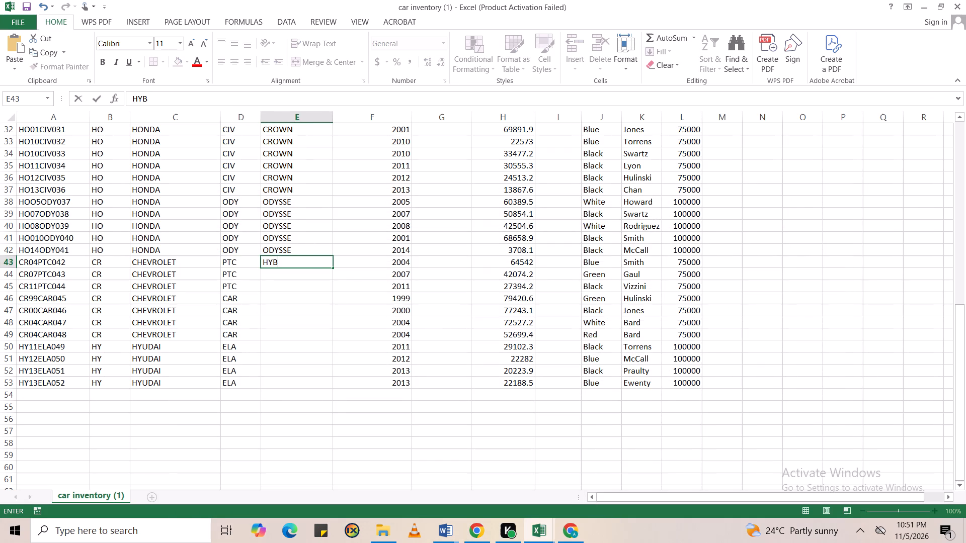
text(RID)
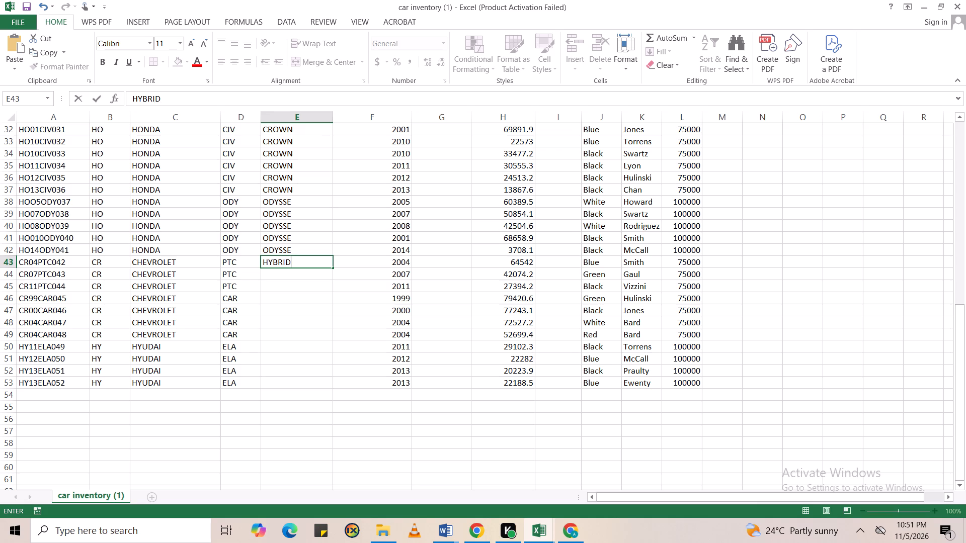
key(Return)
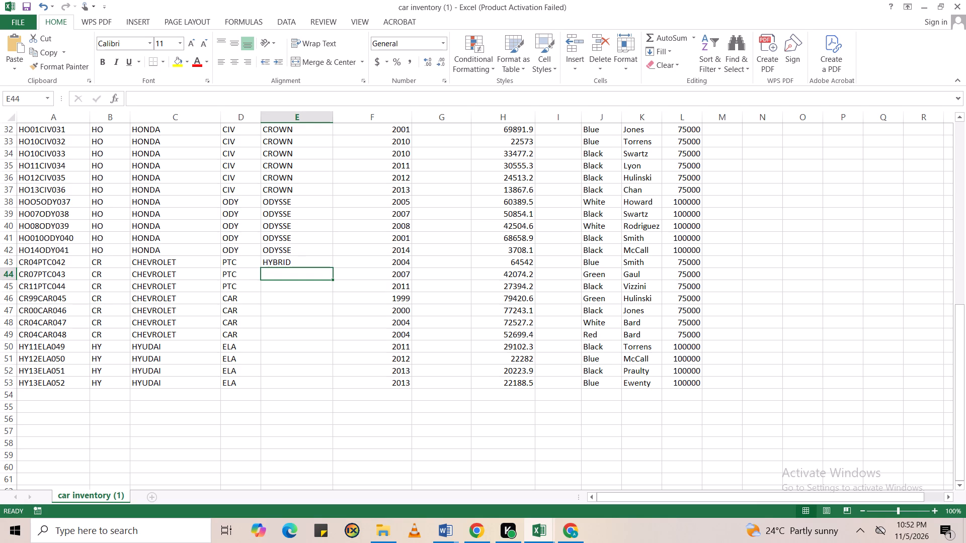
text(HY)
text(BRID)
key(Return)
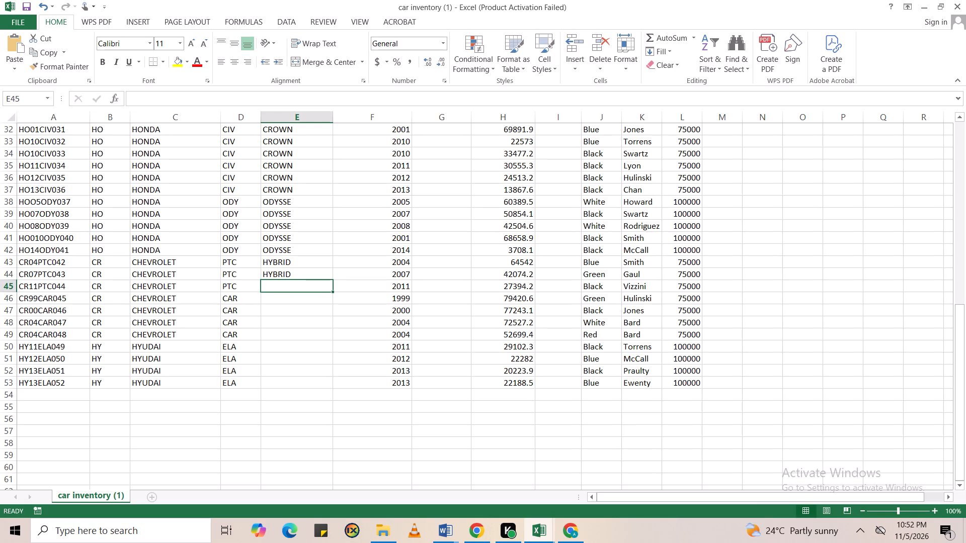
text(HYBRID)
key(Return)
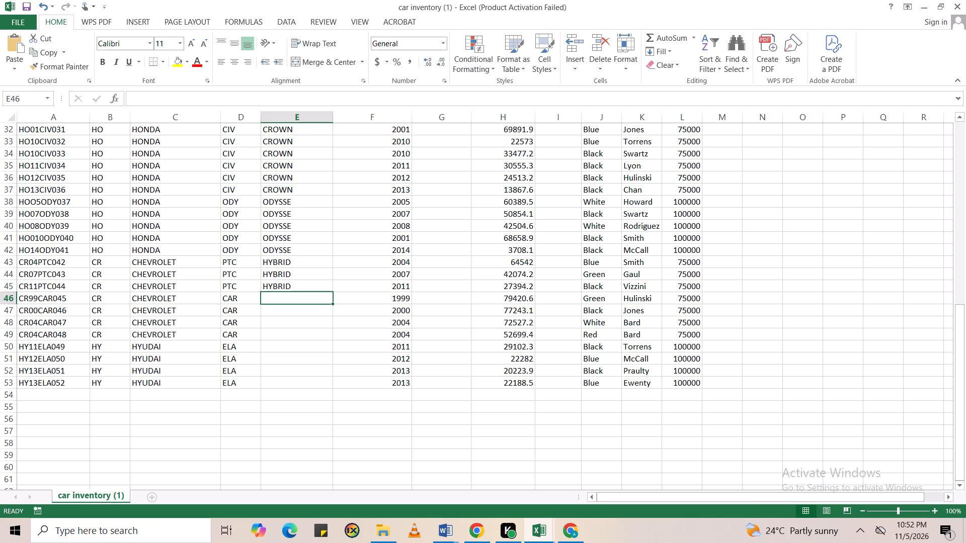
Enter CAMERO as the full model name in column E for the CAR rows, E46 to E49.
text(CAMER)
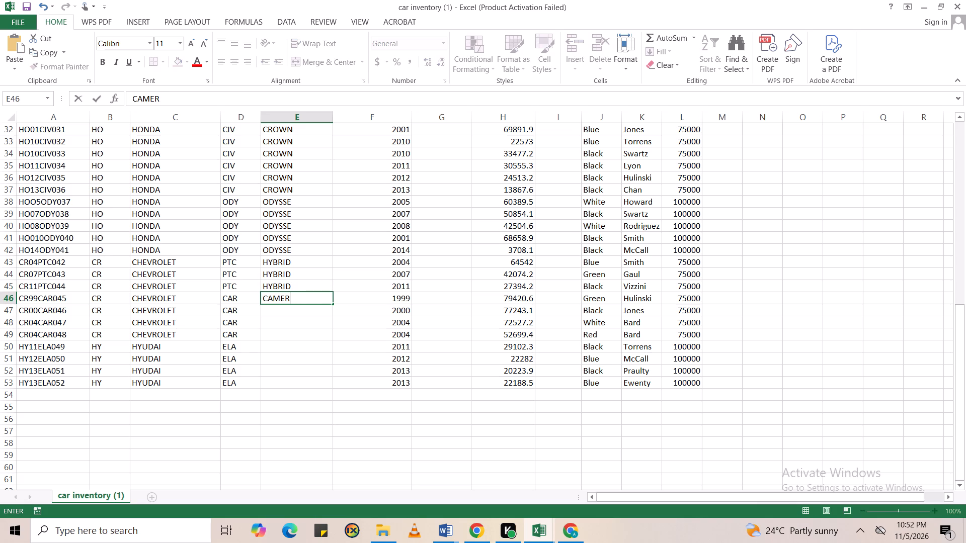
key(o)
key(Return)
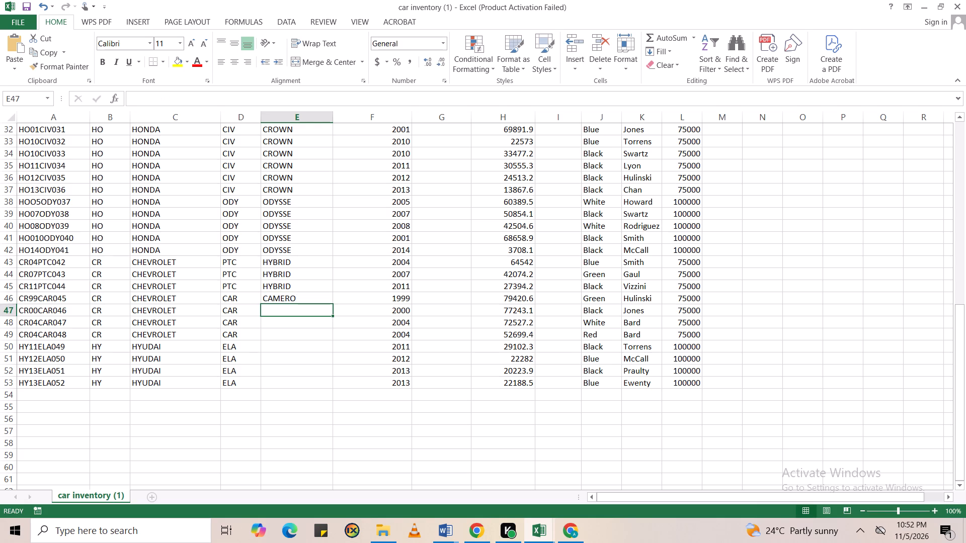
text(CAM)
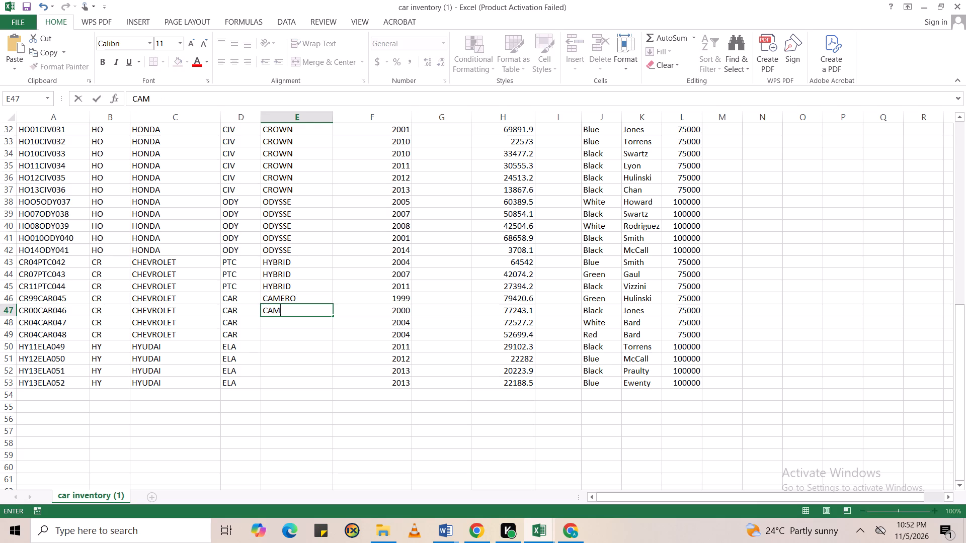
text(ER)
key(Return)
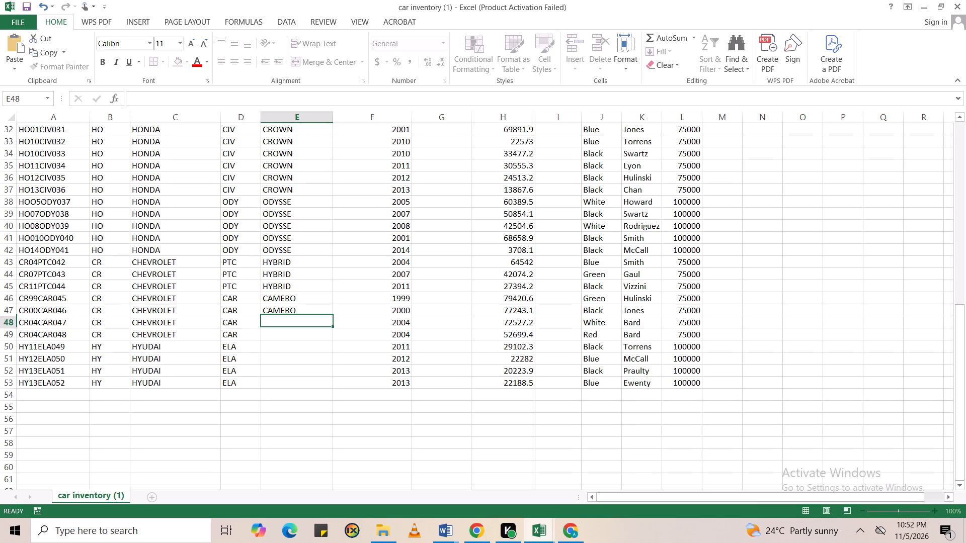
text(CAMER)
key(o)
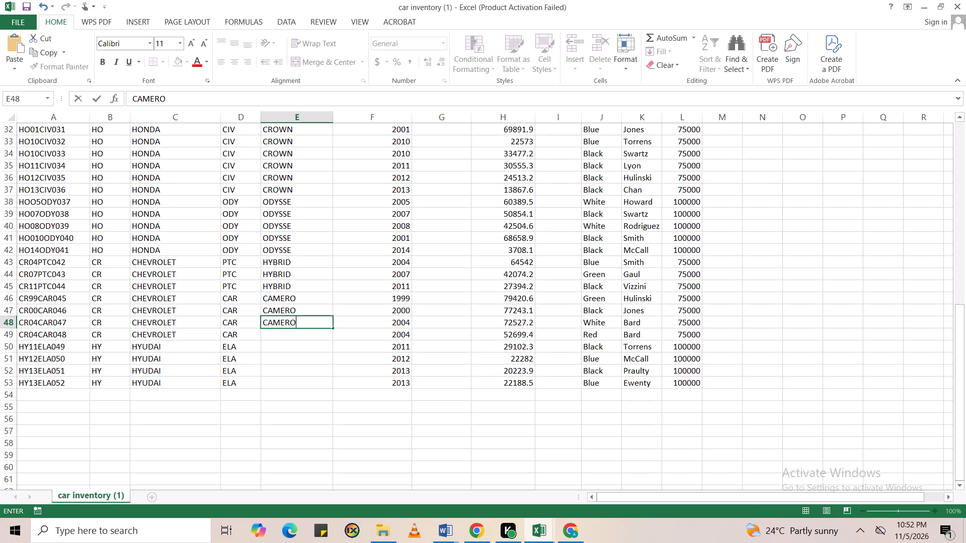
key(Return)
text(CA,)
text(=MERO)
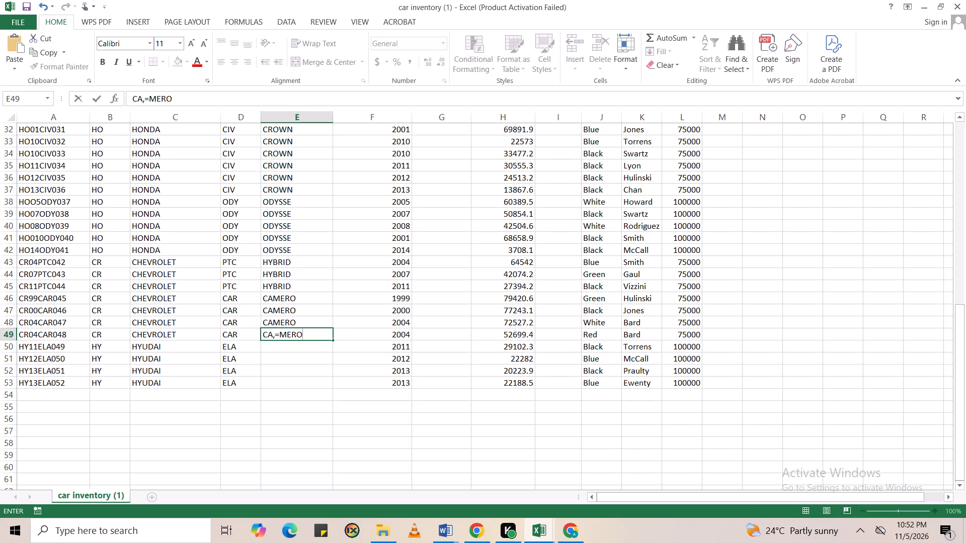
key(BackSpace)
key(BackSpace)
key(BackSpace)
key(BackSpace)
key(BackSpace)
key(BackSpace)
text(MERO)
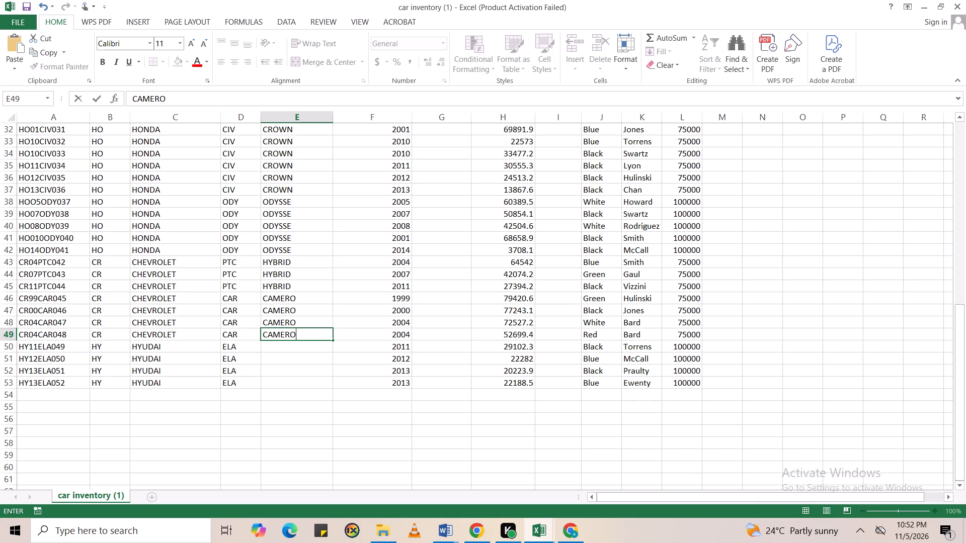
key(Return)
Begin the full model name in E50, the first ELA row, with ELA.
text(ELA)
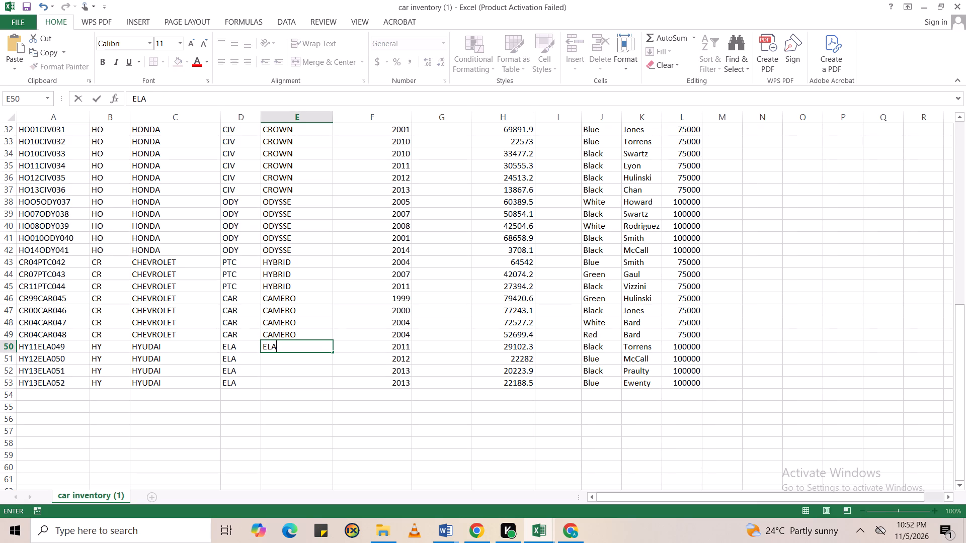
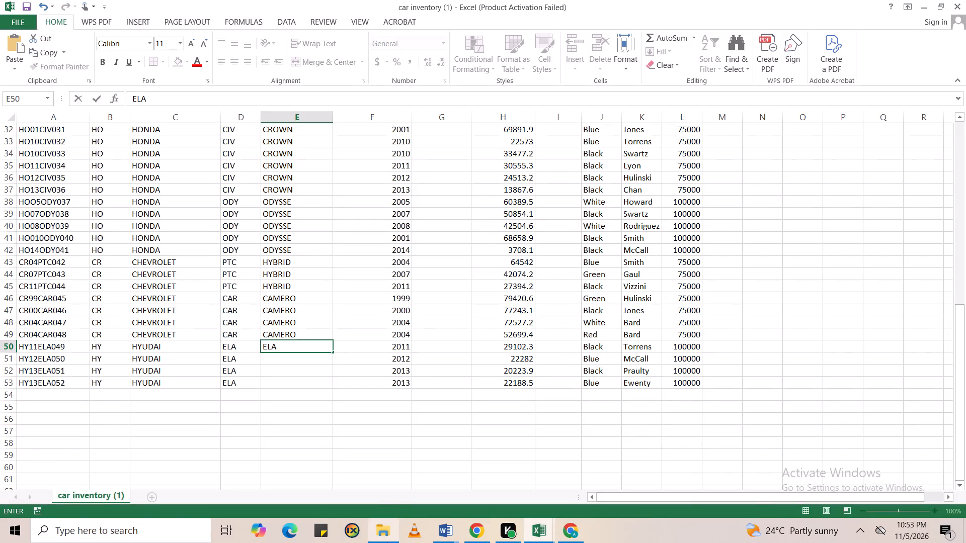
click(476, 535)
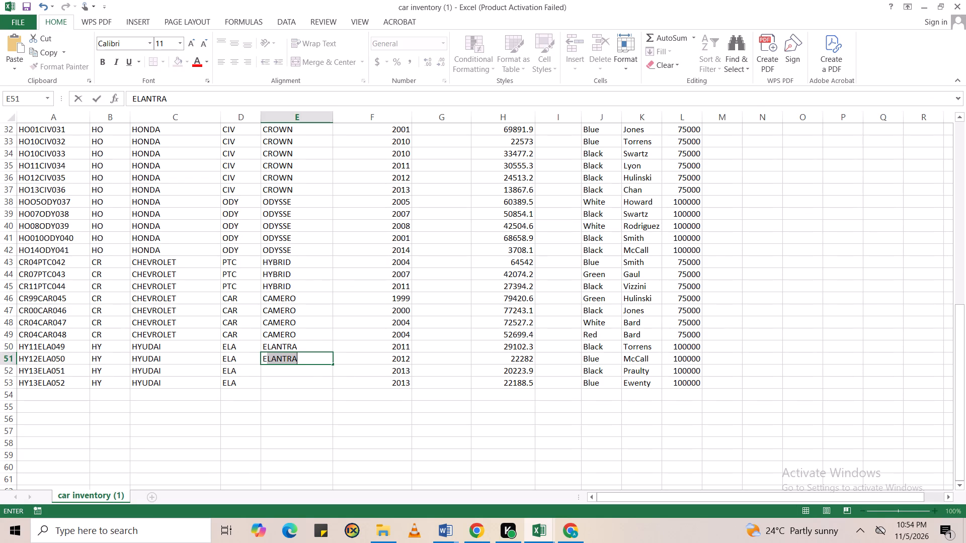
key(Return)
key(e)
key(Return)
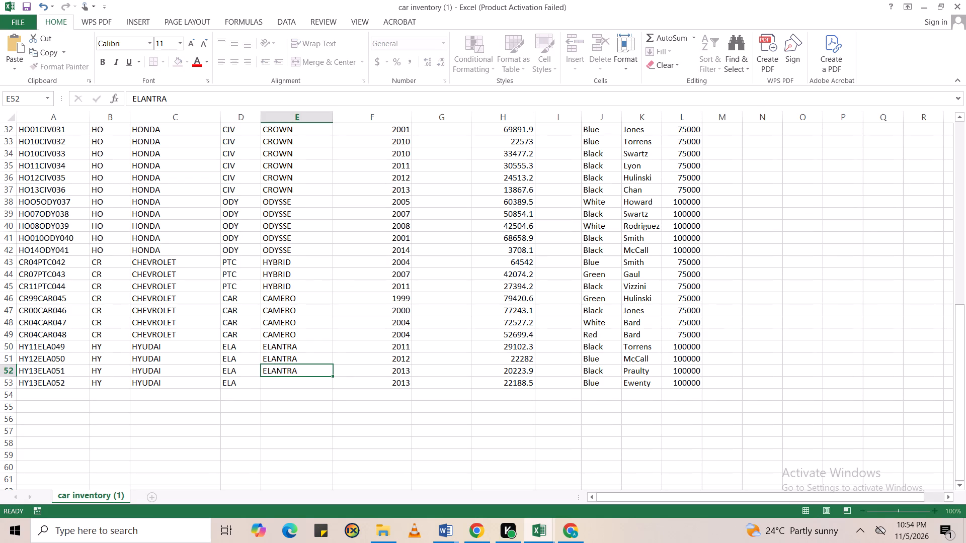
key(e)
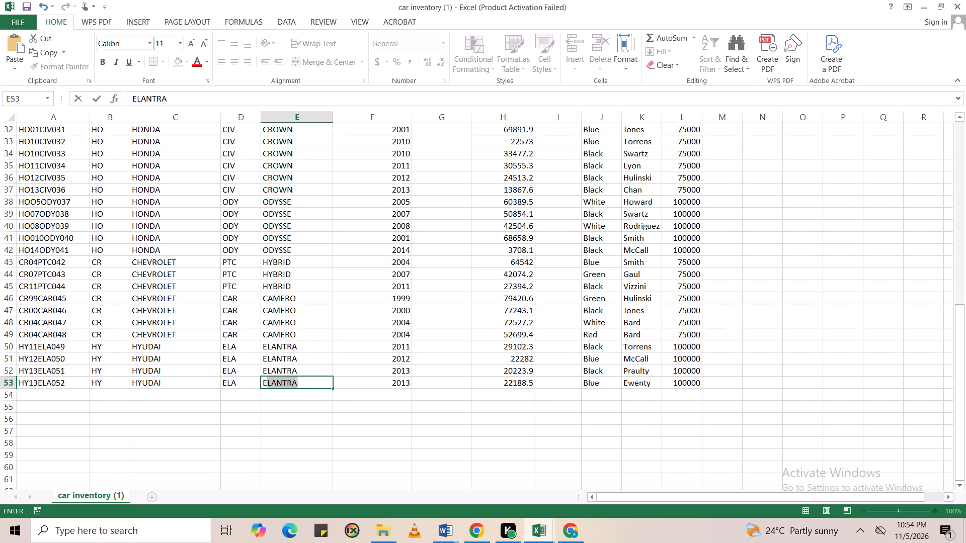
key(l)
key(Return)
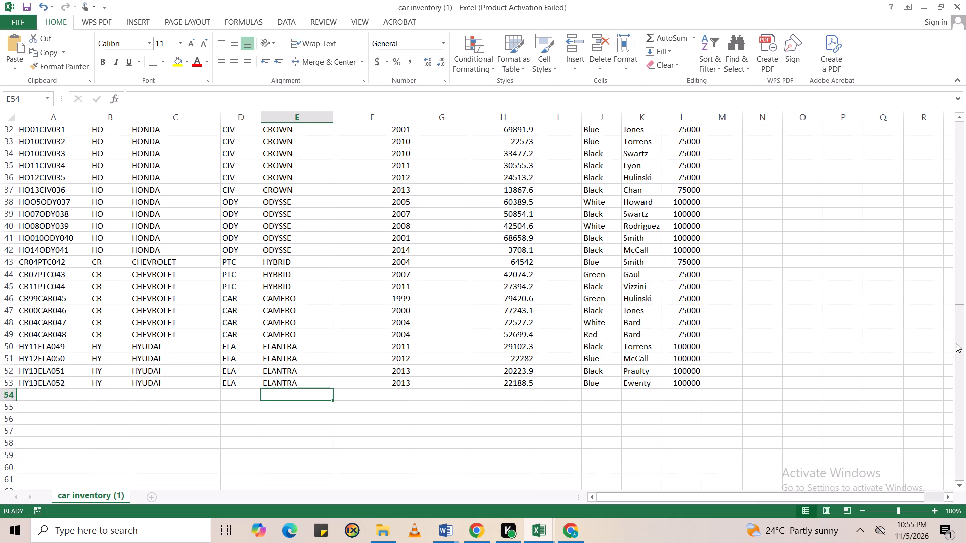
Enter full model names for the first two General Motors SLV rows: SLOVIA in E18 and SLOVINIA in E19.
drag(954, 342, 890, 192)
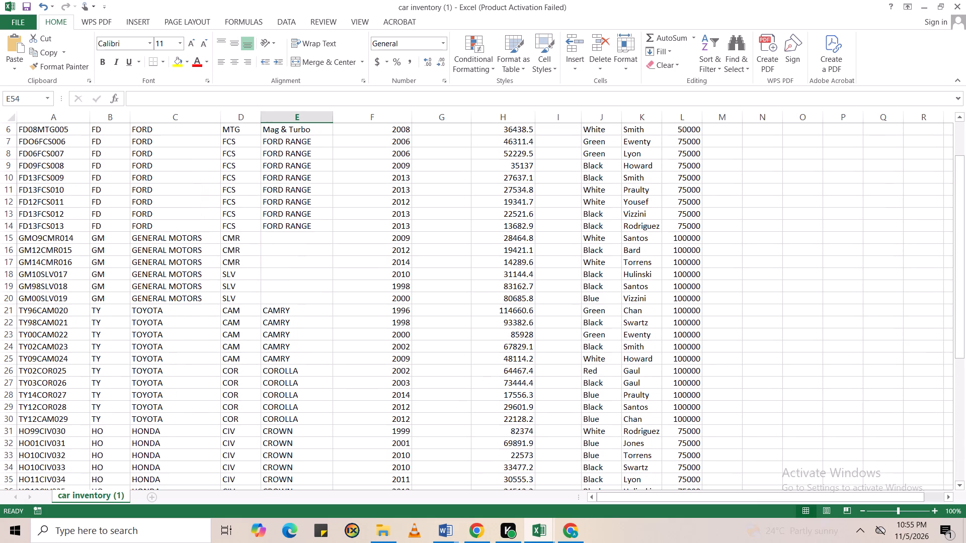
click(266, 233)
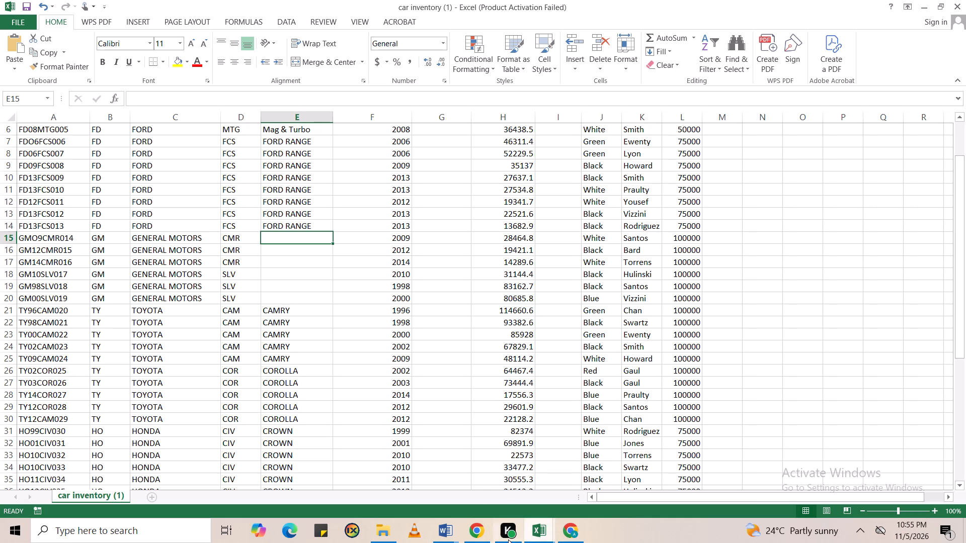
click(285, 276)
text(SLOVIA)
key(Return)
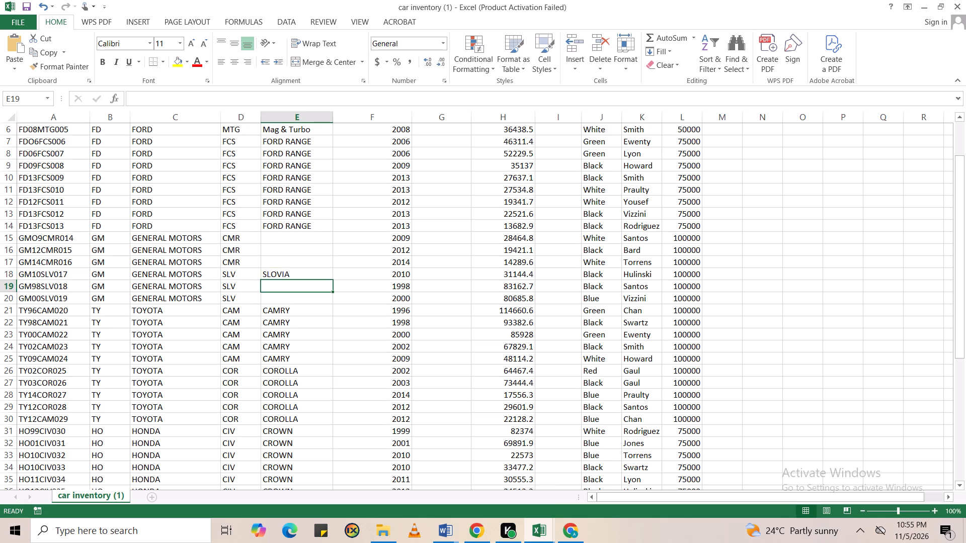
text(SLOVI)
text(NIA)
key(Return)
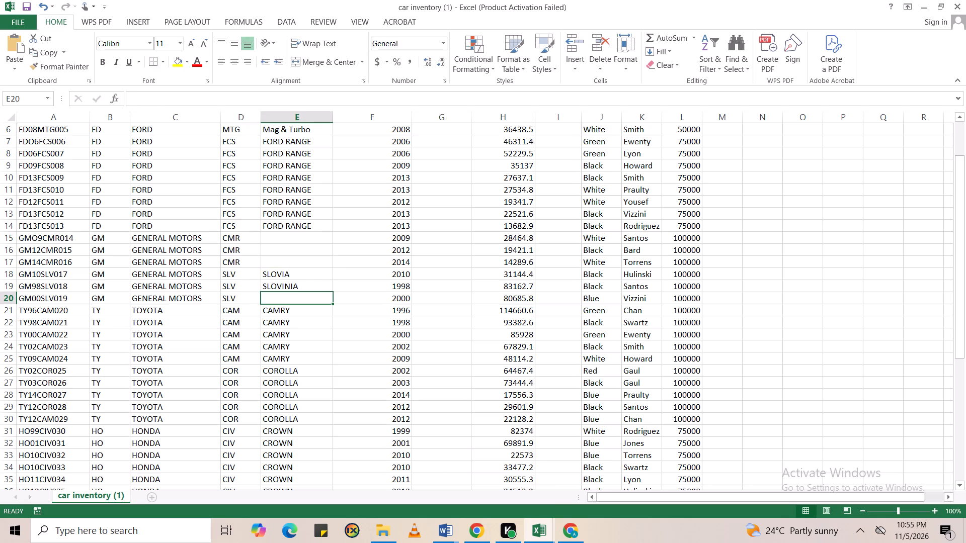
Correct the full model name in E18 to SLOVINIA and enter SLOVINIA in E20, the last SLV row.
double_click(293, 279)
click(293, 271)
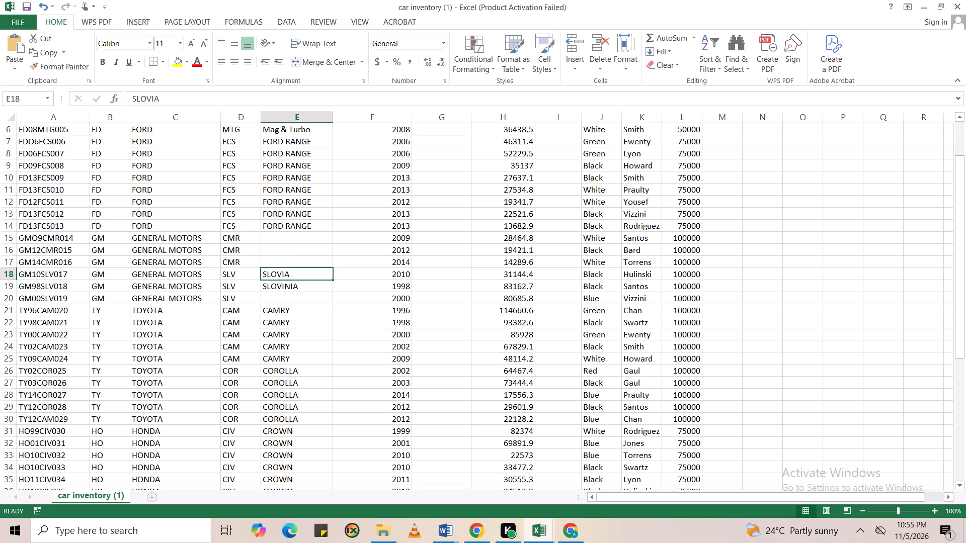
double_click(283, 274)
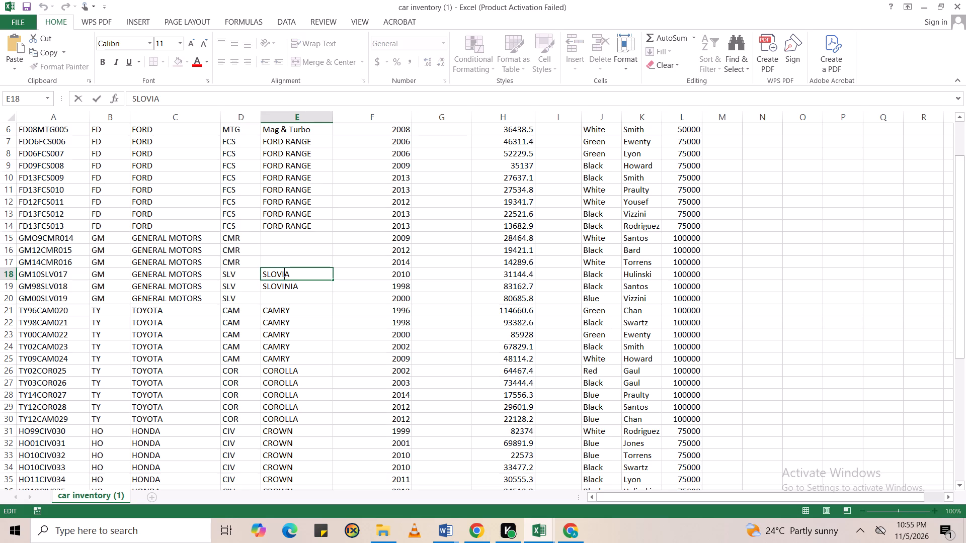
text(NI)
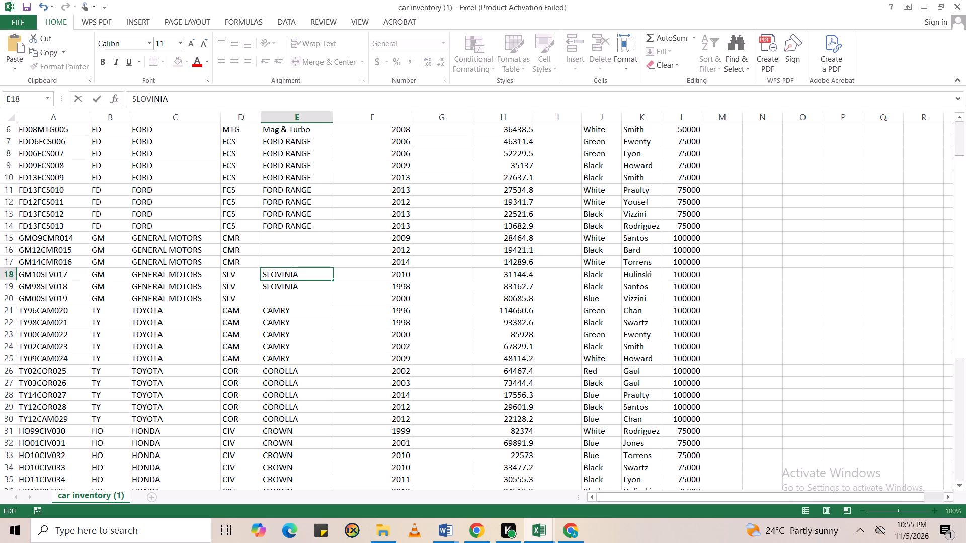
click(281, 296)
key(s)
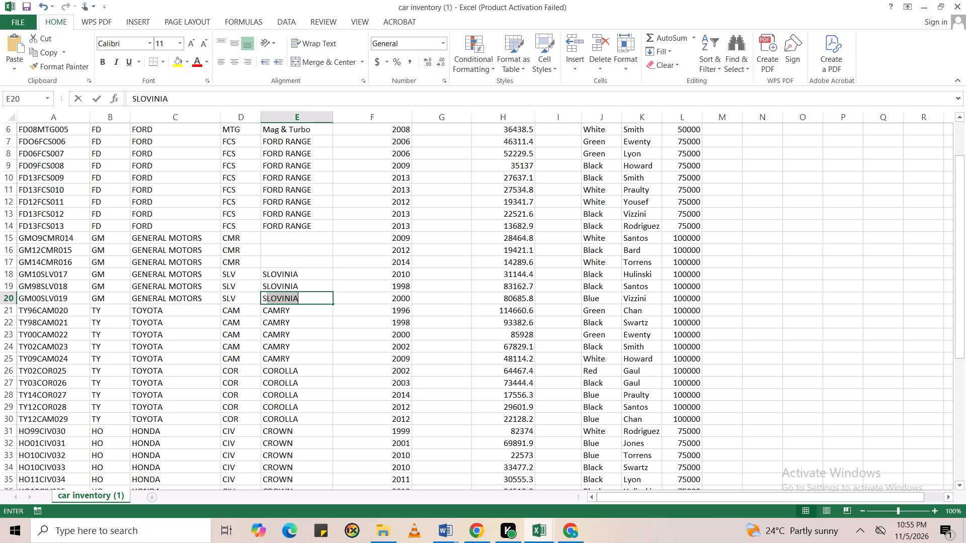
key(Return)
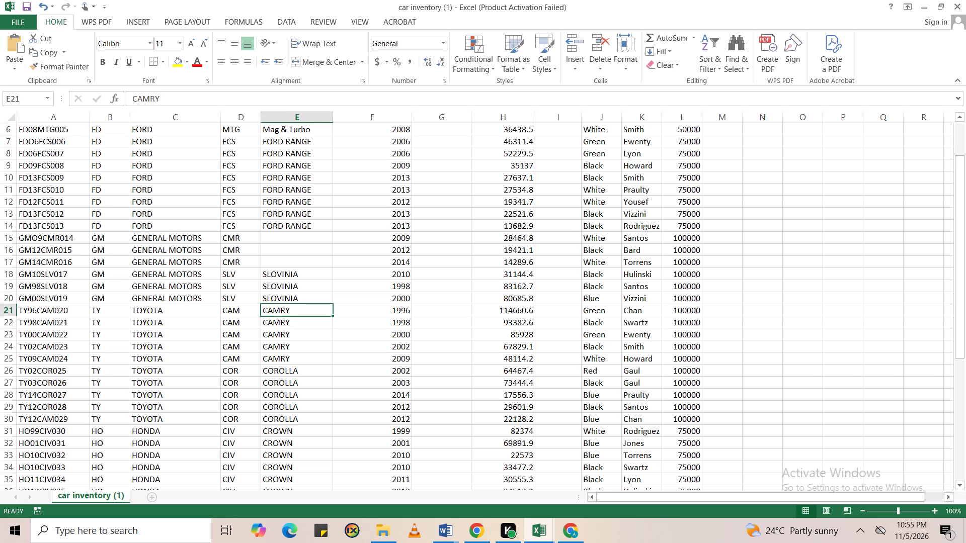
Select E15, the empty full model name cell of the first General Motors CMR row.
click(278, 235)
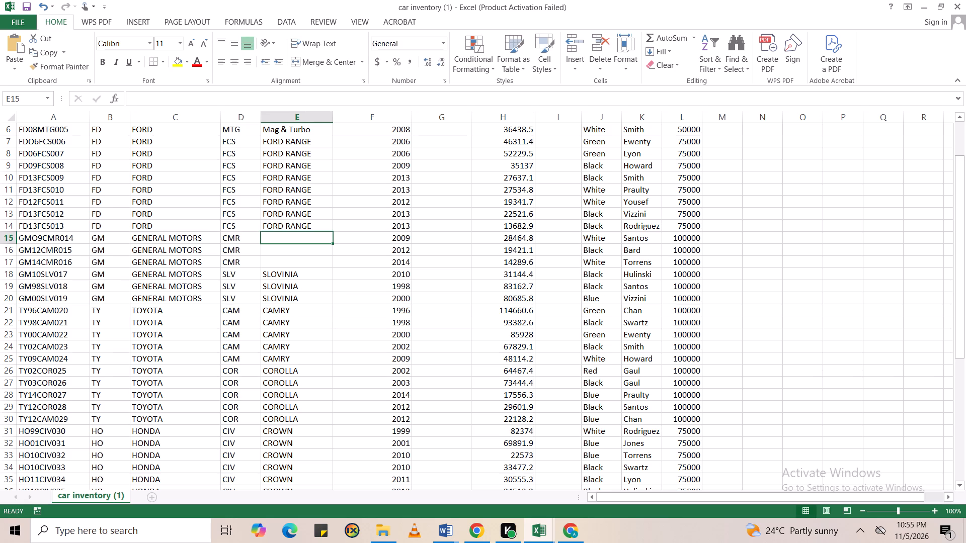
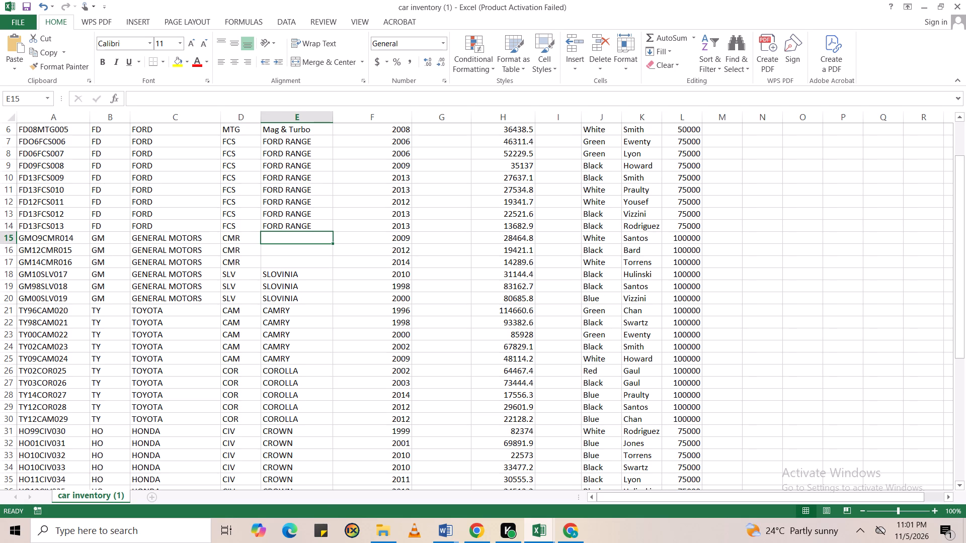
Enter CAMMERO as the full model name for the three General Motors CMR rows, E15 to E17.
key(c)
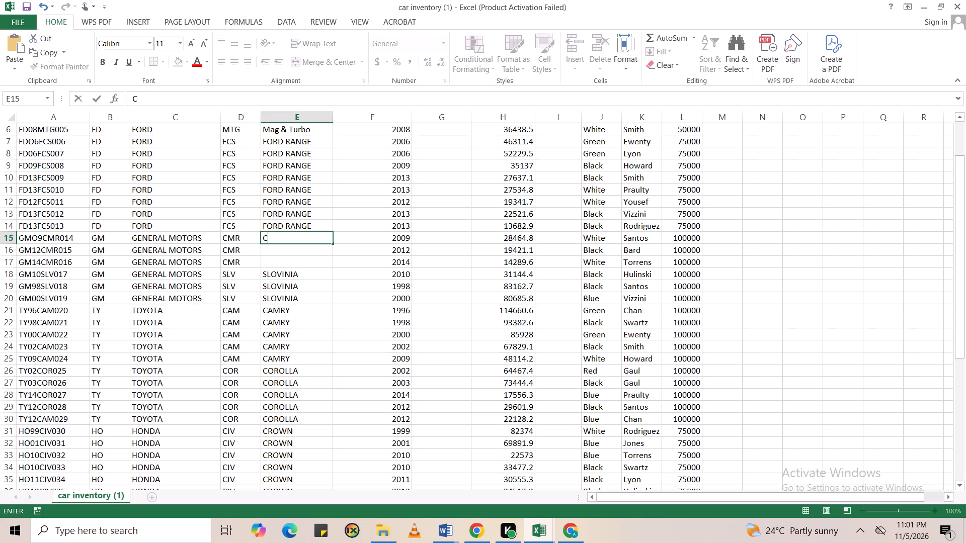
text(AMMERO)
key(Return)
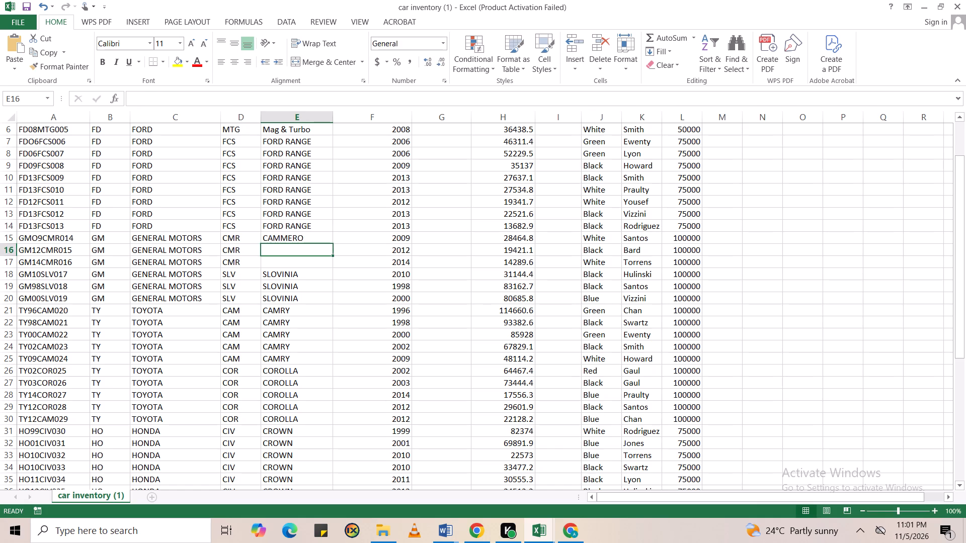
text(CA)
text(MM)
key(Return)
text(CAMM)
key(Return)
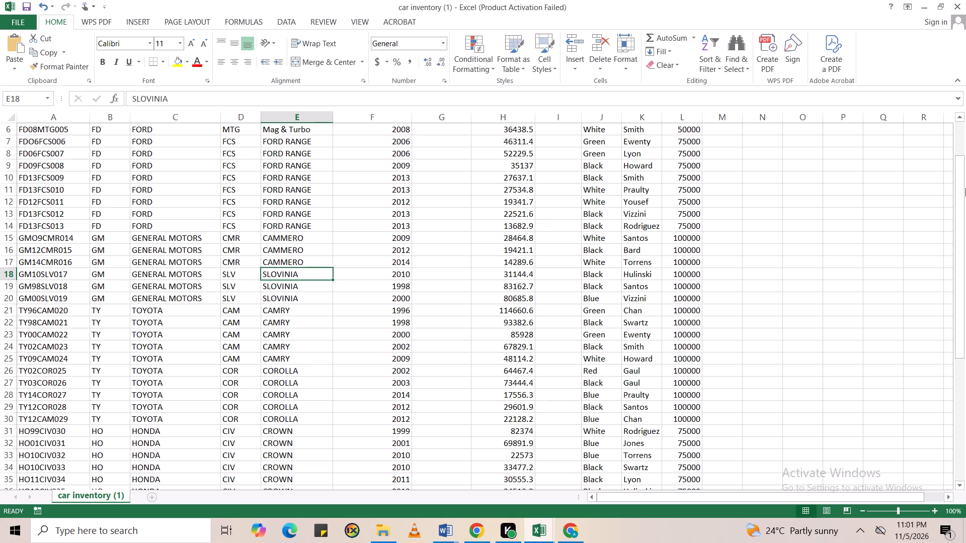
Start a formula in G2, the first Age cell, inserting the SUMIF function and replacing it with SUMIFS.
drag(958, 195, 943, 125)
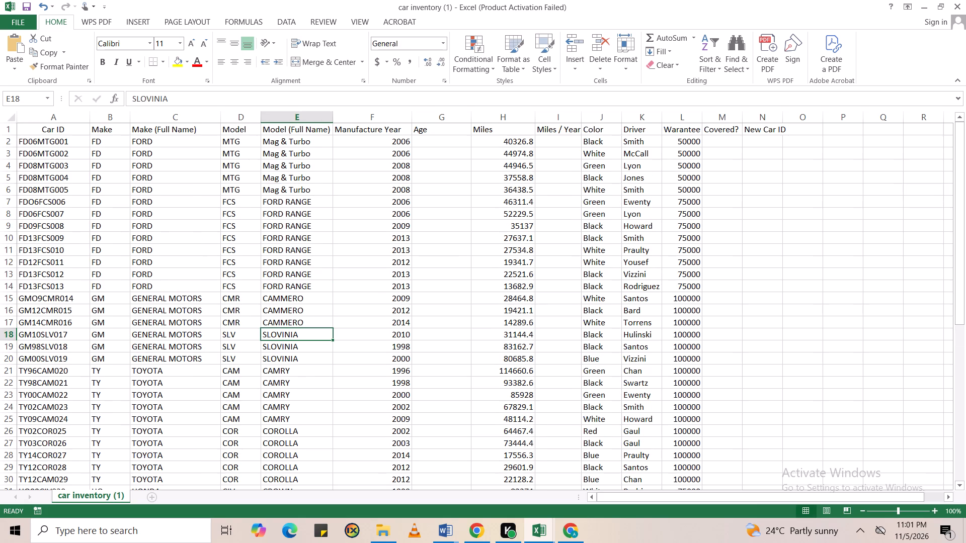
click(427, 137)
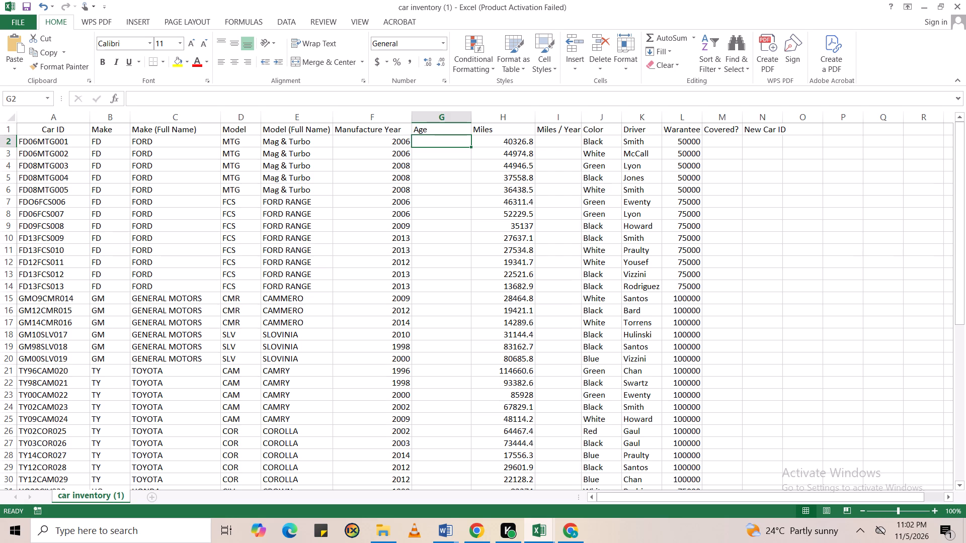
key(equal)
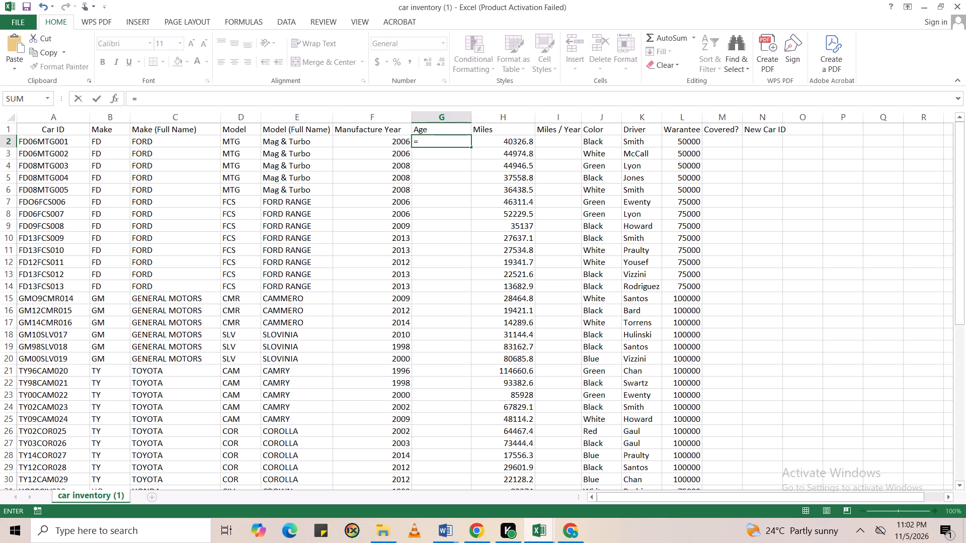
text(SU)
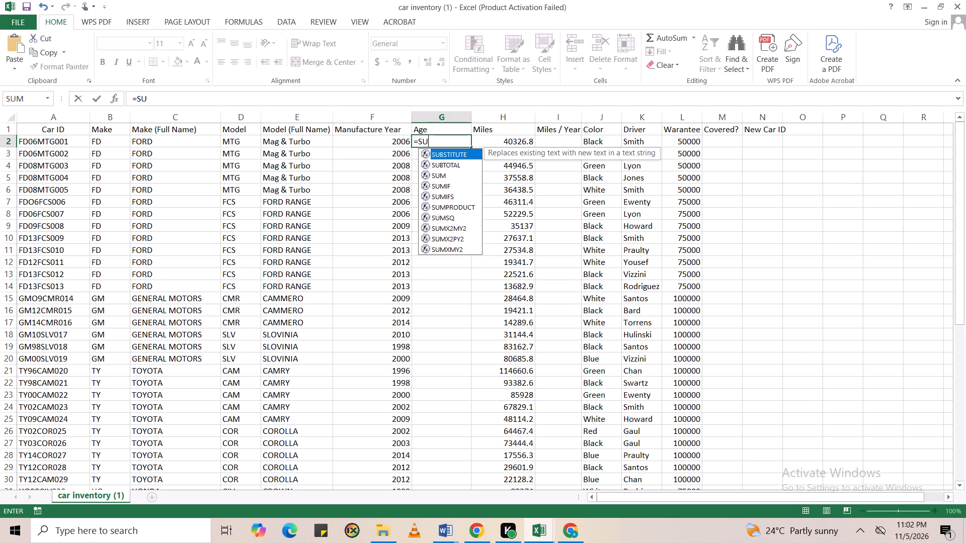
click(451, 184)
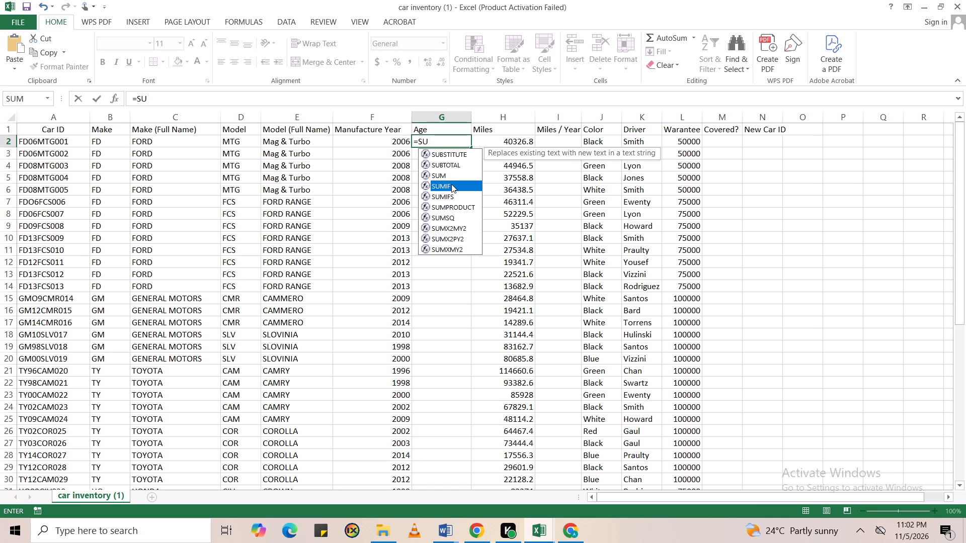
double_click(451, 184)
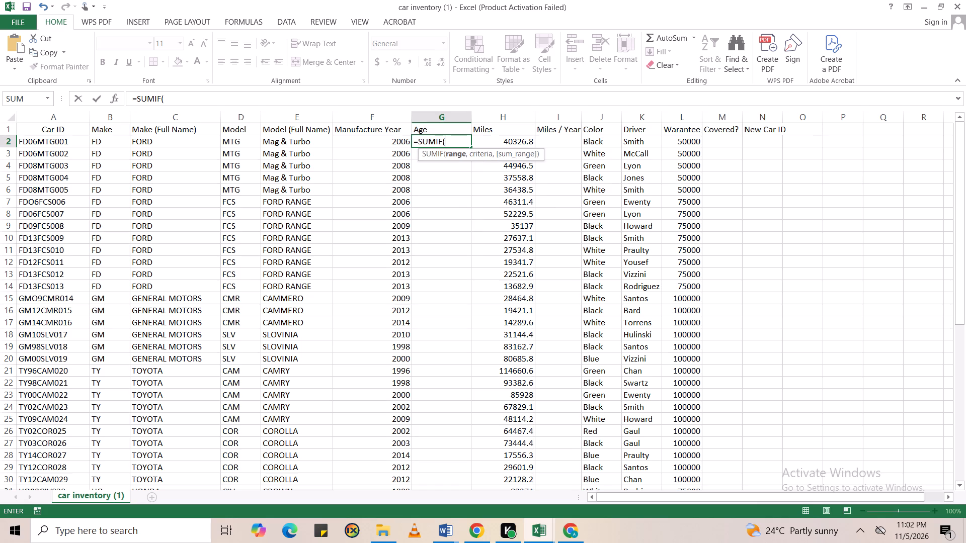
key(BackSpace)
key(BackSpace)
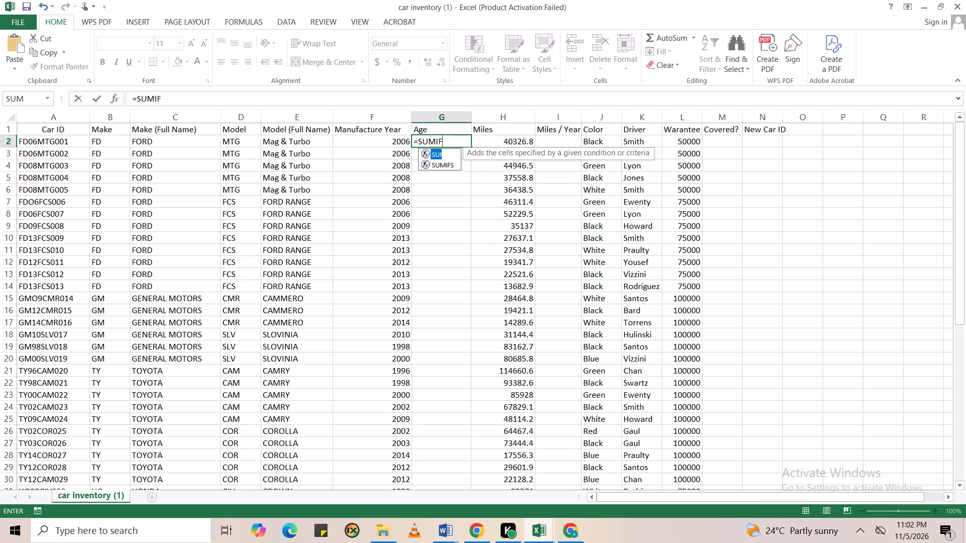
key(BackSpace)
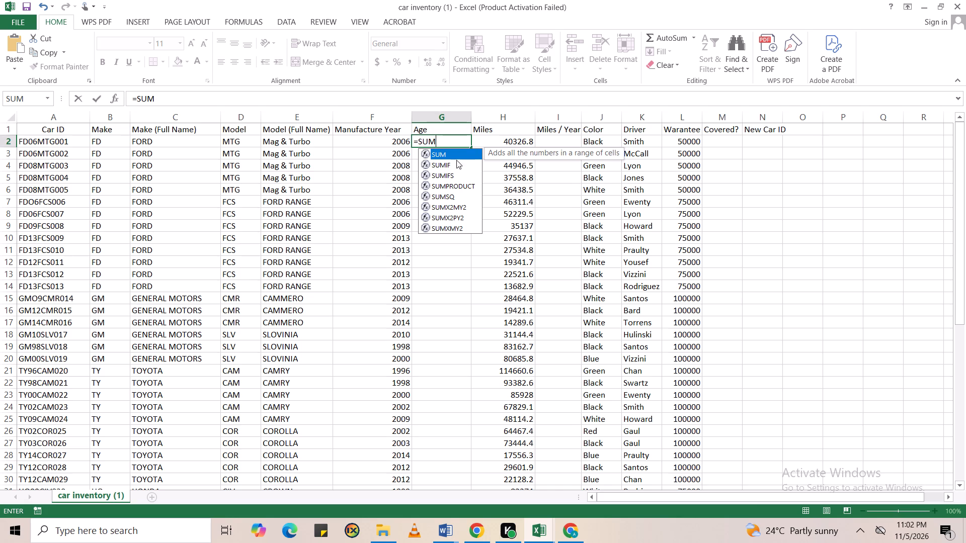
double_click(450, 175)
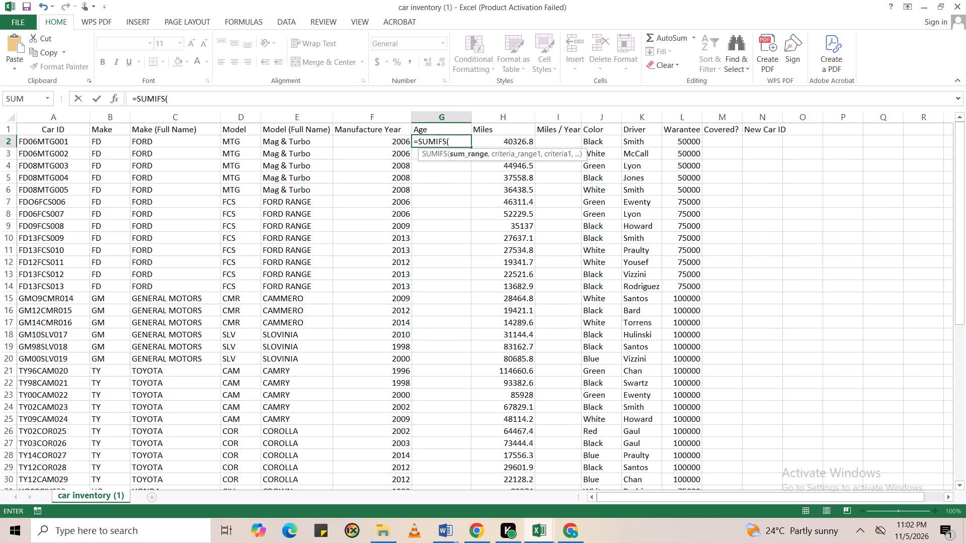
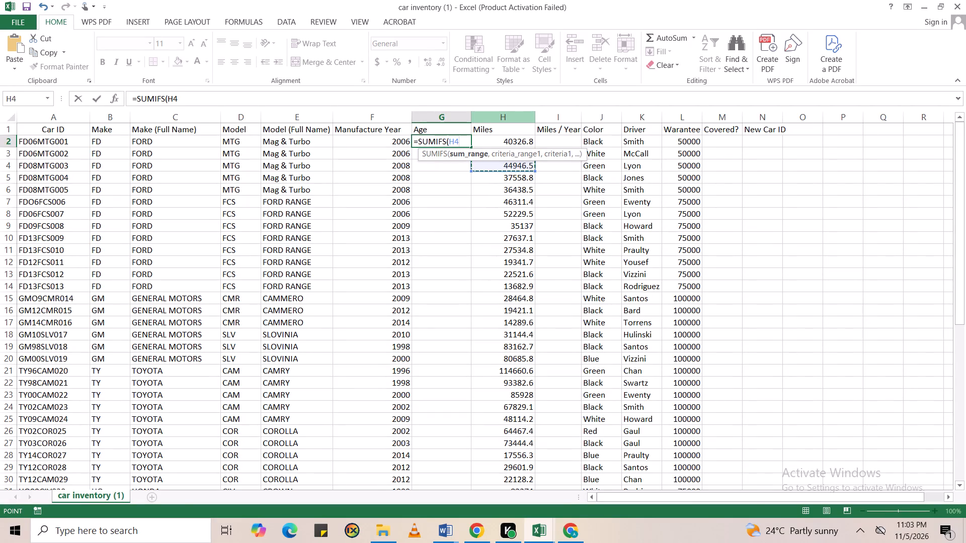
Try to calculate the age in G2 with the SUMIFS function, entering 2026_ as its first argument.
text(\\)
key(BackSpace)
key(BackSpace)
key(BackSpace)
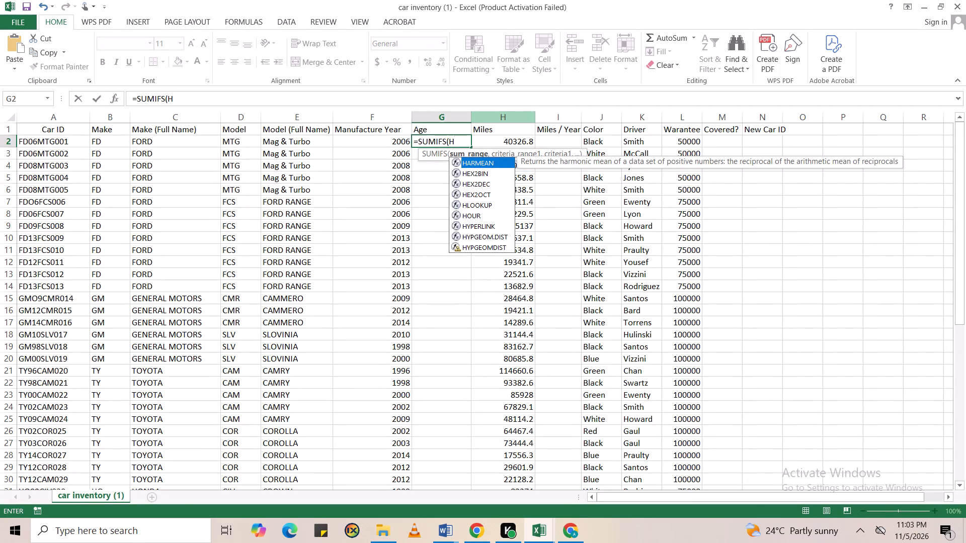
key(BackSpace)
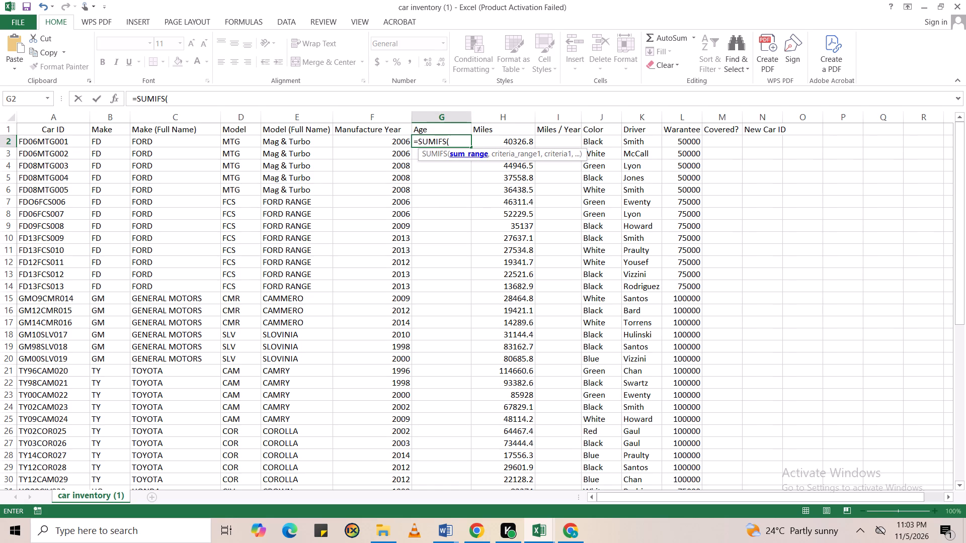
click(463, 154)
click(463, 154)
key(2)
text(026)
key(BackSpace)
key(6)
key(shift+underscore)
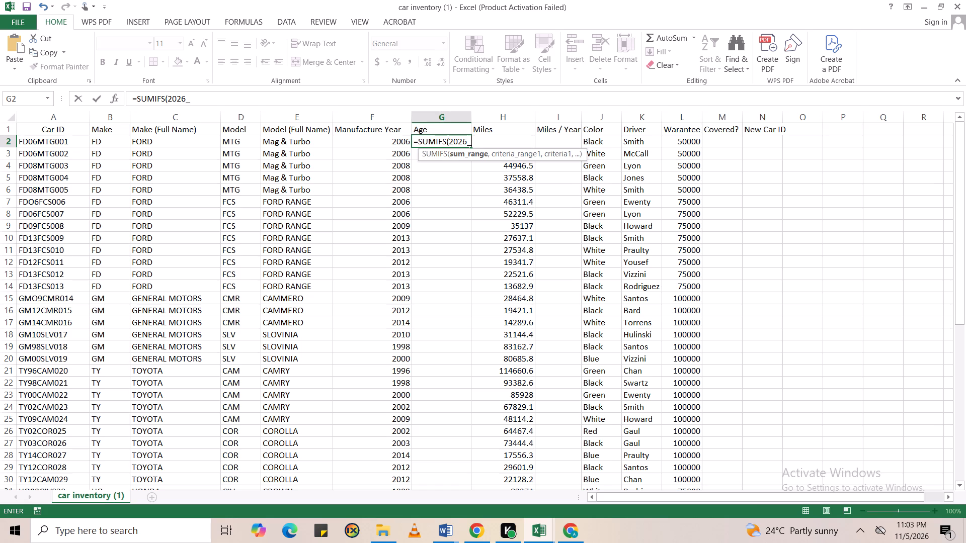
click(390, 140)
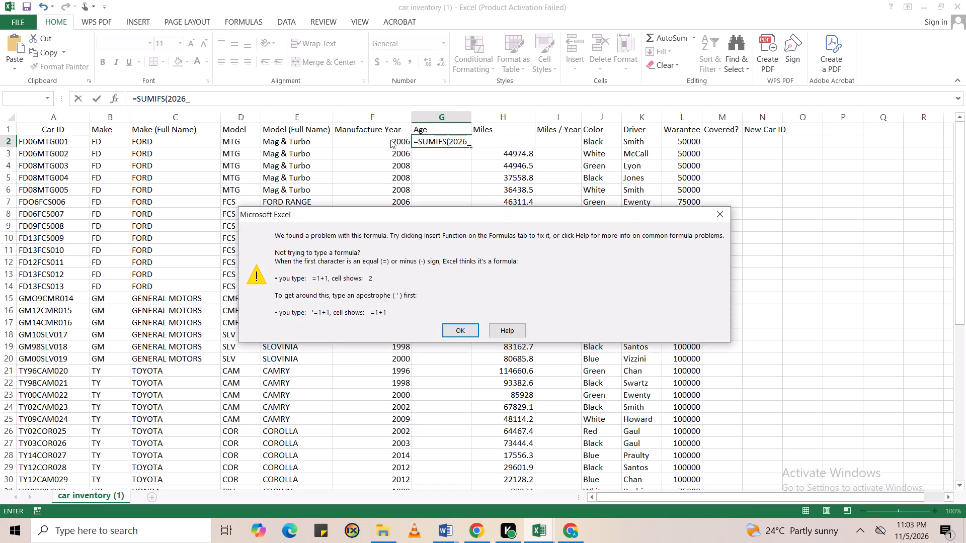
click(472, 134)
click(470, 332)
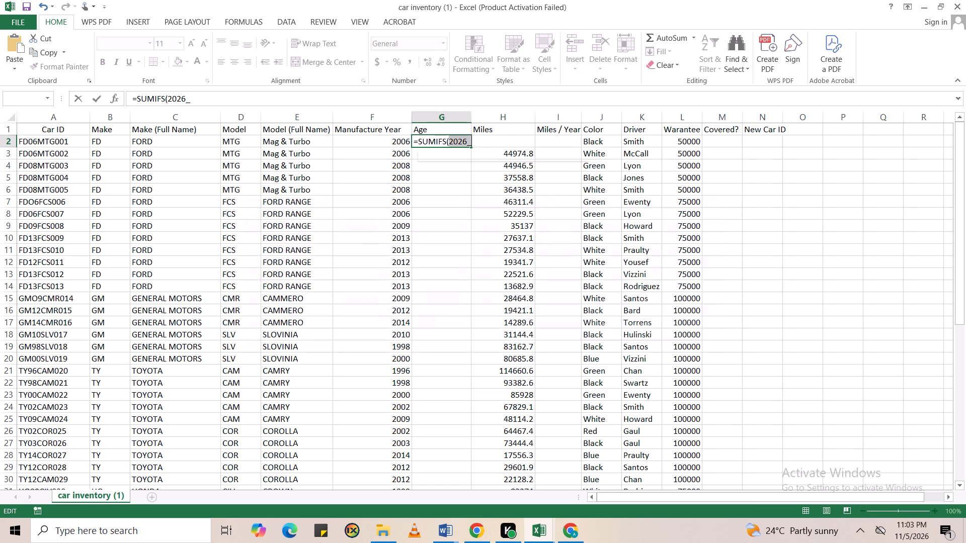
Replace the SUMIFS formula in G2 with =2026-F2, subtracting the manufacture year from 2026.
key(BackSpace)
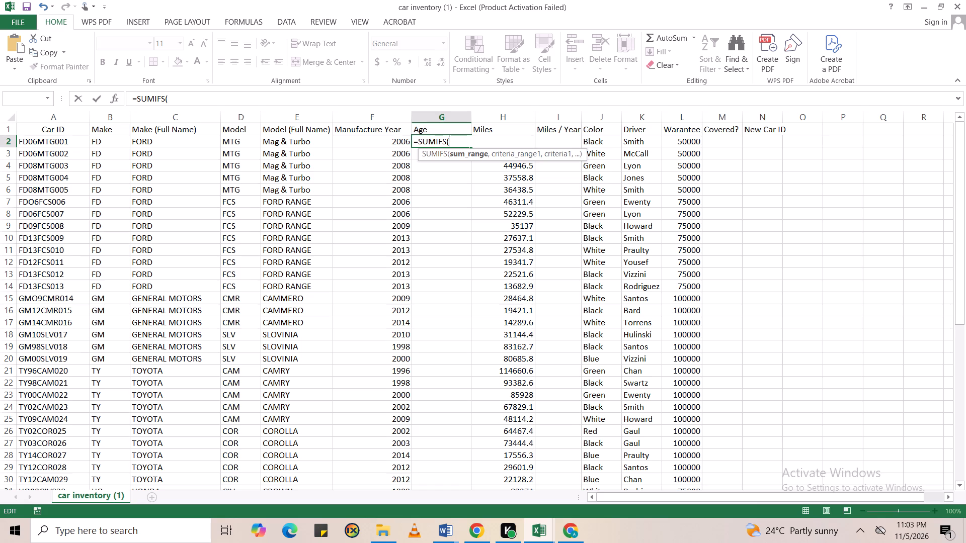
key(BackSpace)
key(BackSpace)
key(BackSpace)
key(BackSpace)
key(BackSpace)
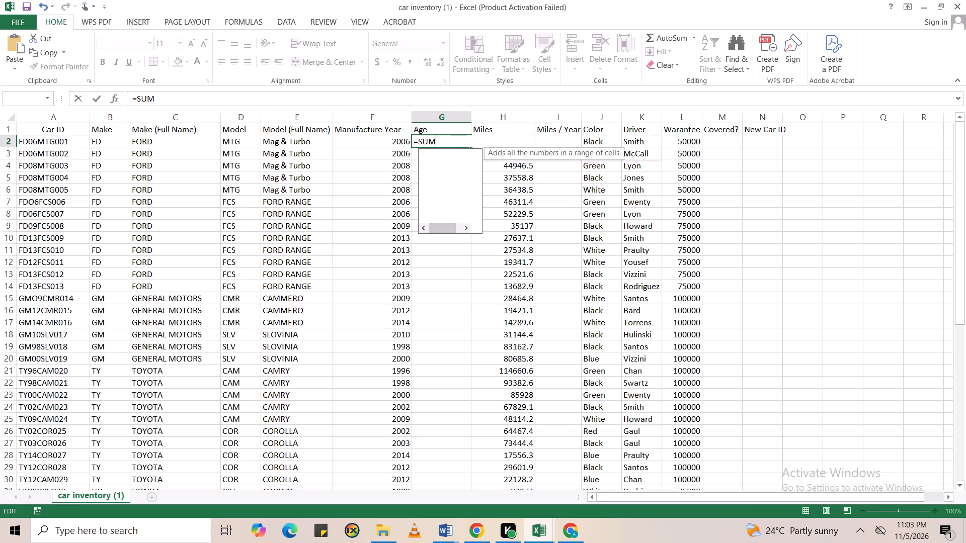
key(BackSpace)
key(BackSpace)
key(BackSpace)
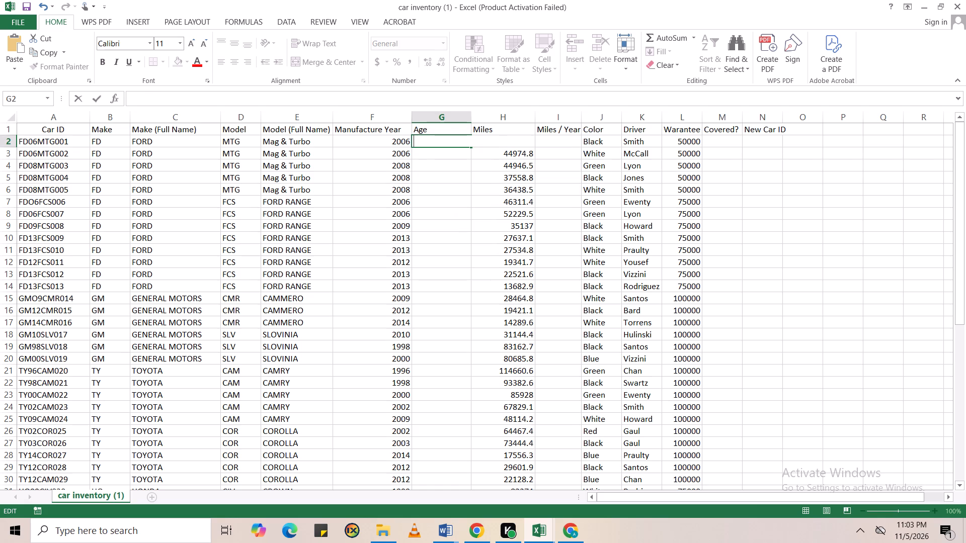
key(equal)
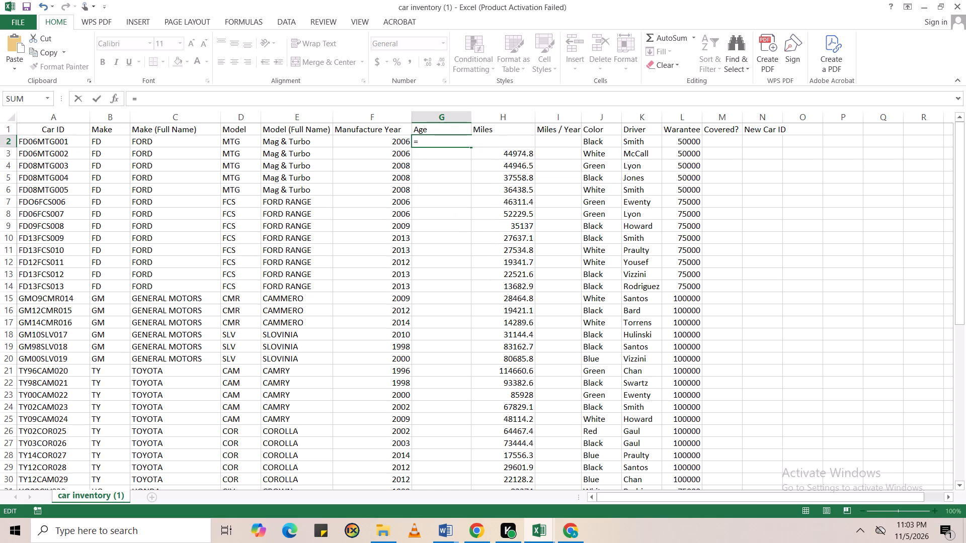
text(202)
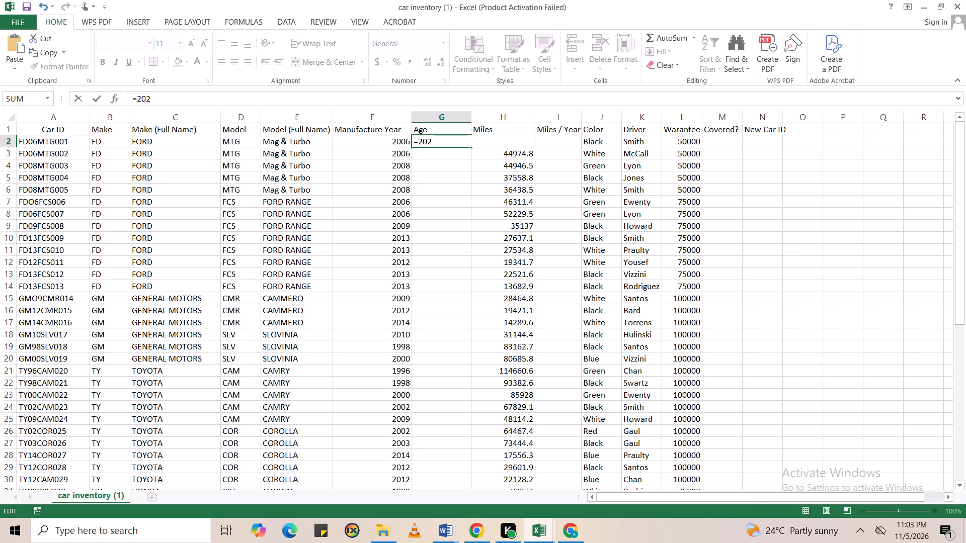
key(6)
key(minus)
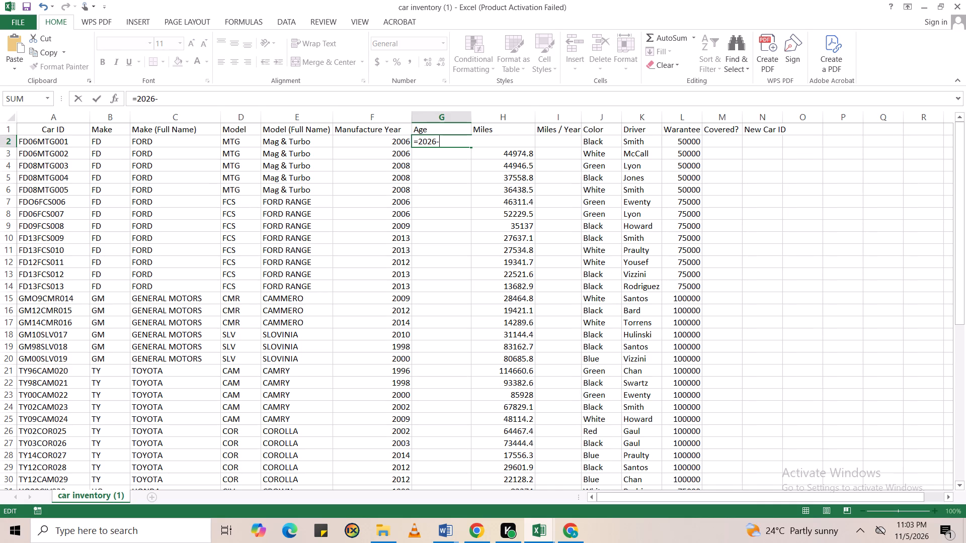
click(389, 142)
key(Return)
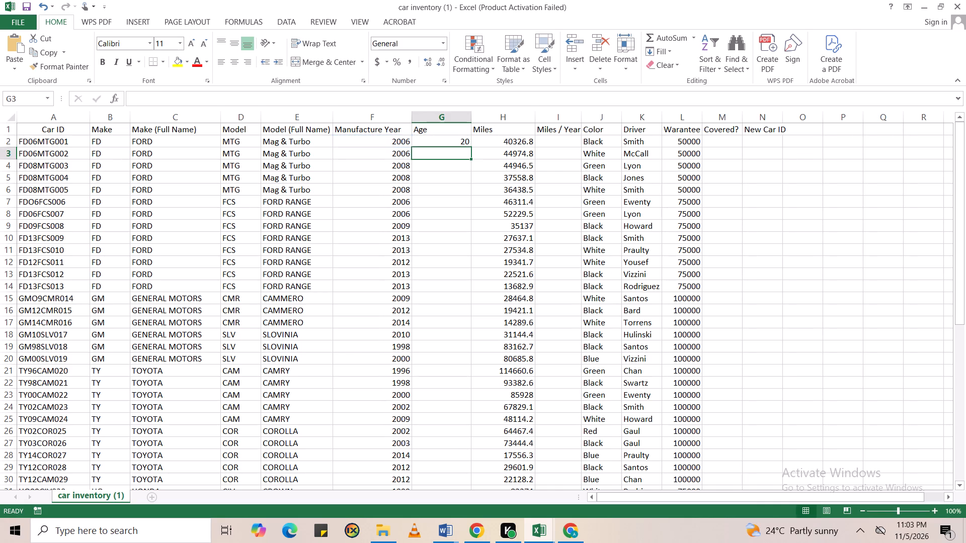
Fill the age formula from G2 down the Age column to G55.
click(435, 137)
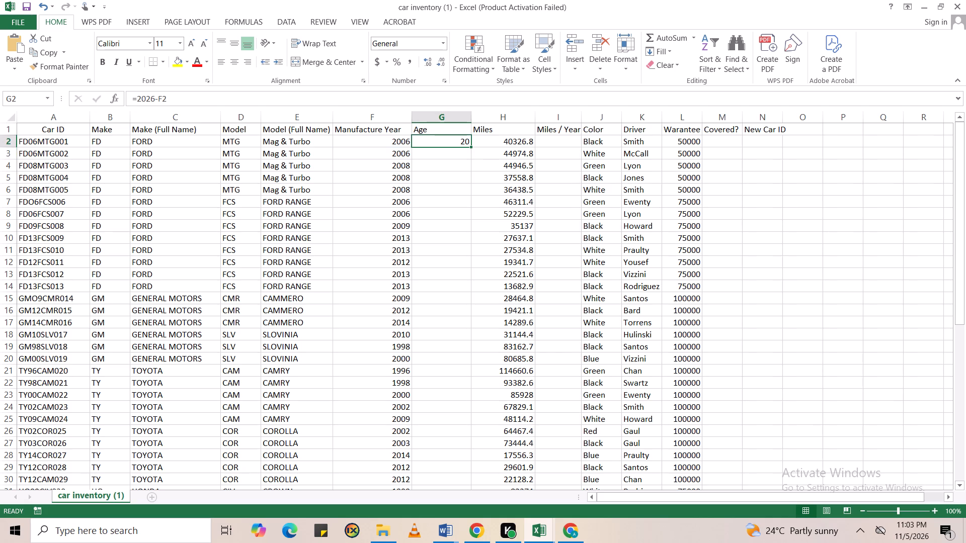
drag(470, 145, 480, 528)
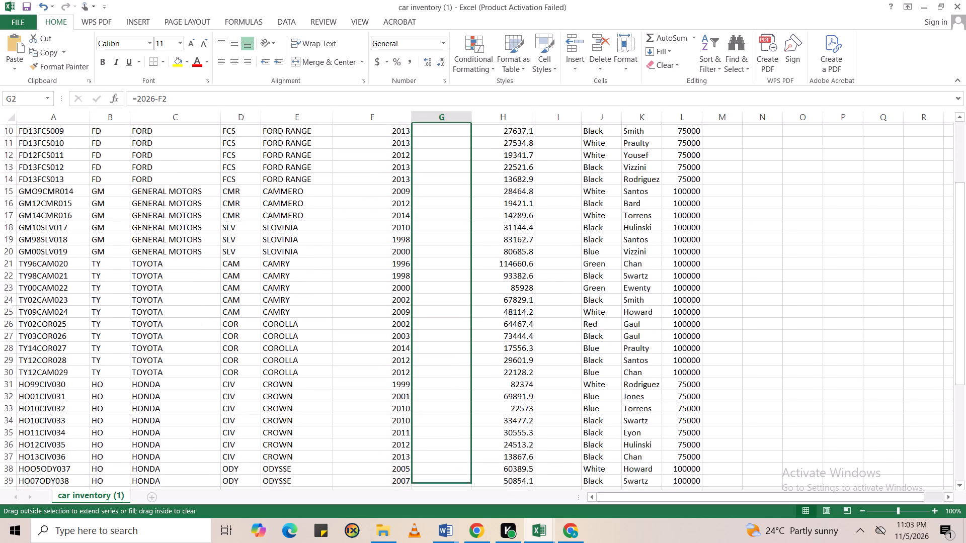
drag(480, 528, 479, 532)
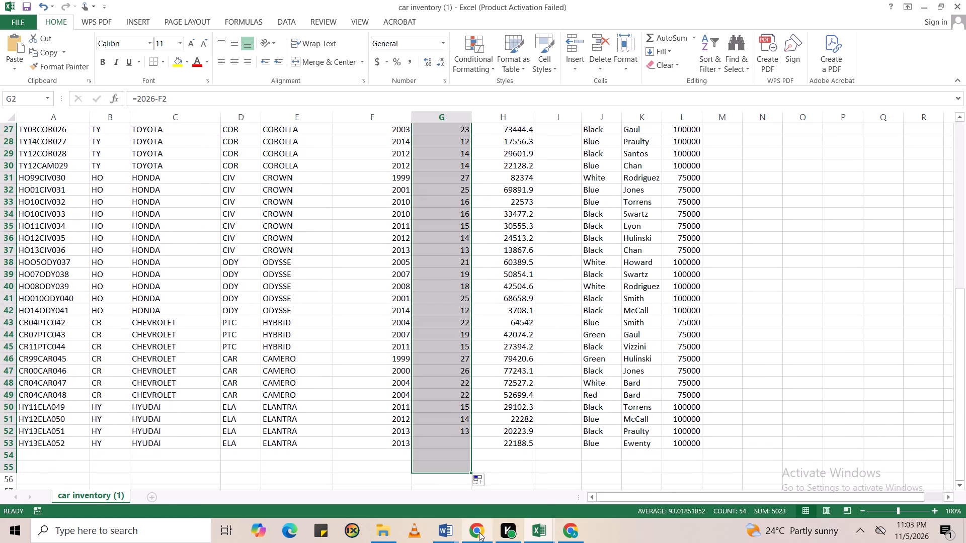
click(352, 495)
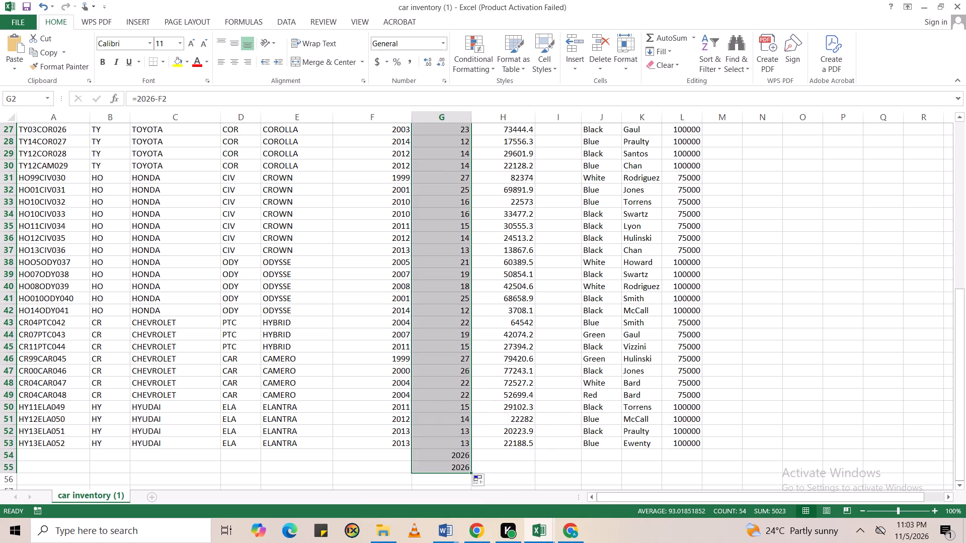
Clear the surplus age formulas in G54 and G55, below the last car row.
click(428, 454)
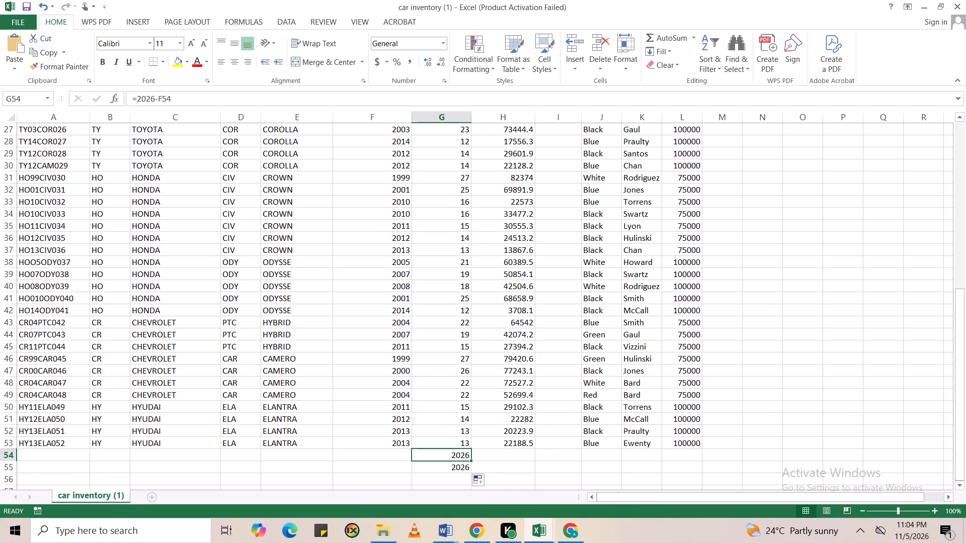
key(Delete)
click(438, 462)
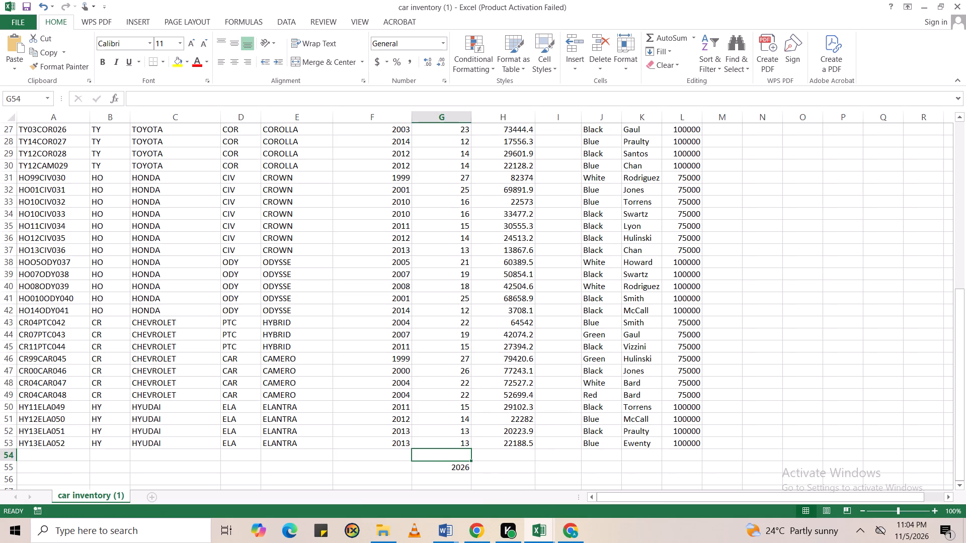
click(452, 469)
key(BackSpace)
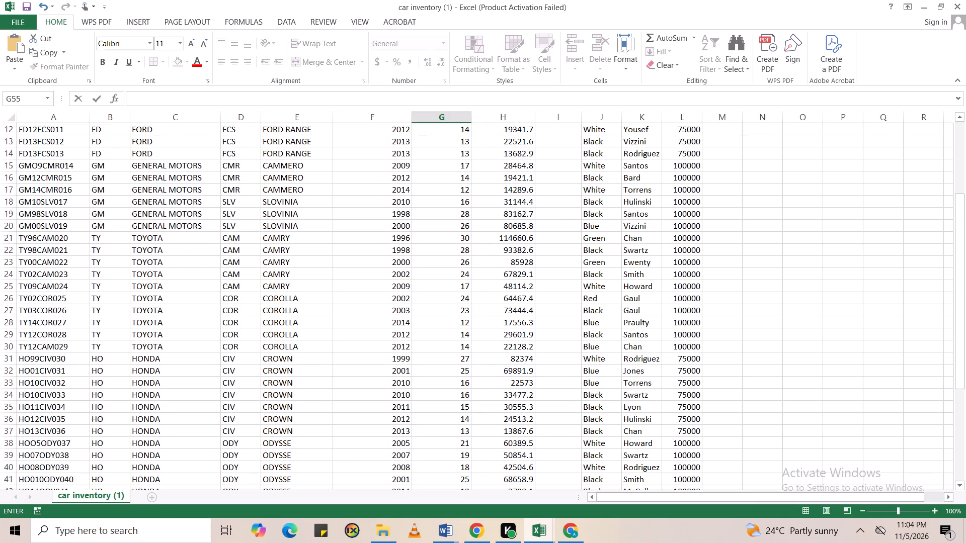
click(454, 218)
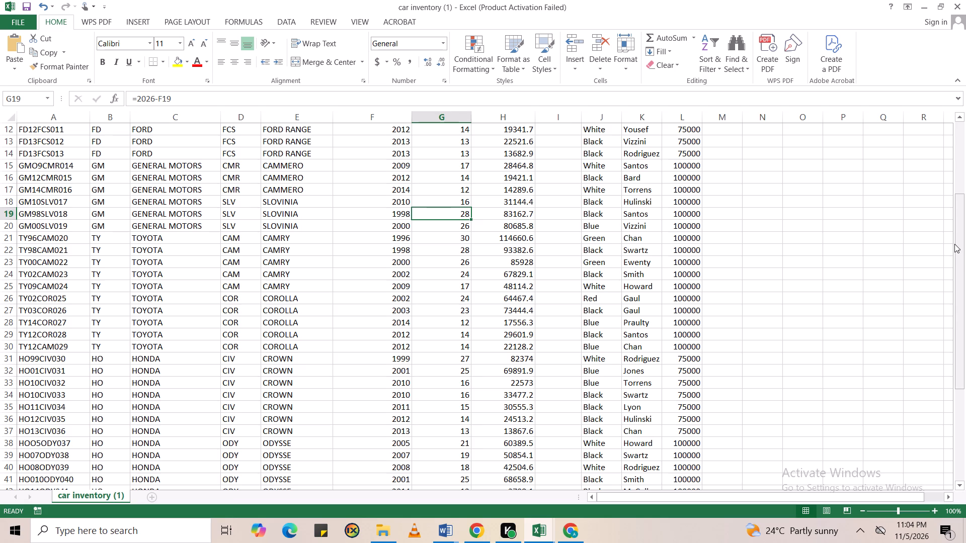
Enter the formula =H2/G2 in I2, the first Miles / Year cell, dividing miles by age.
drag(958, 236, 936, 149)
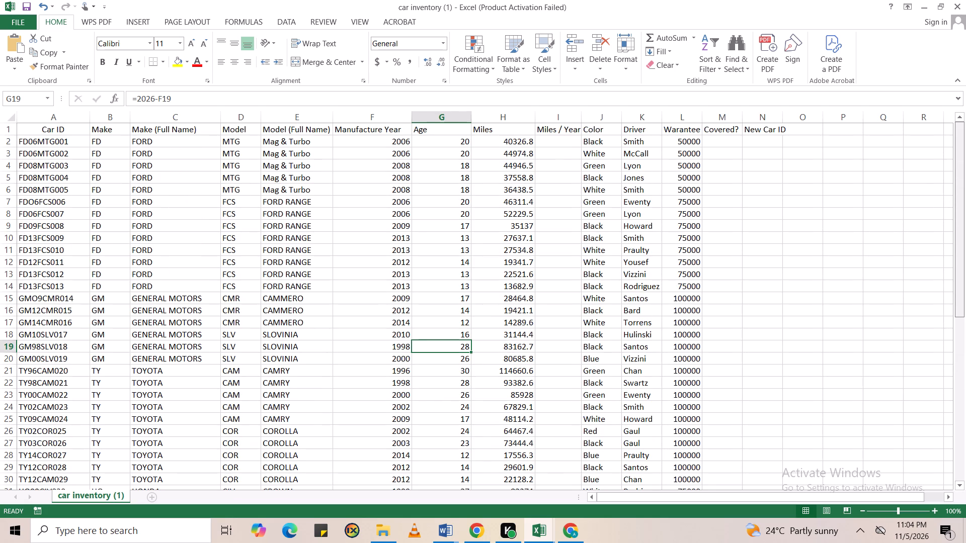
click(553, 141)
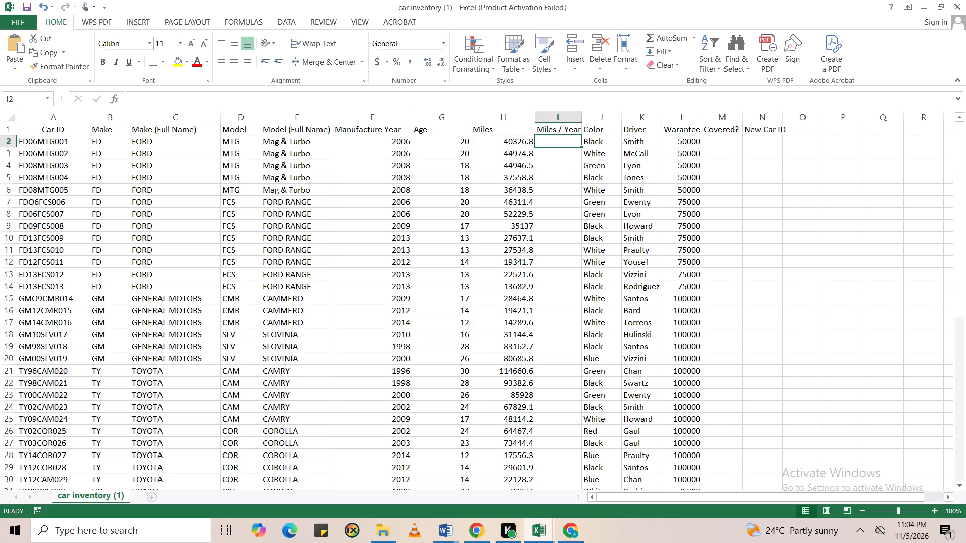
key(equal)
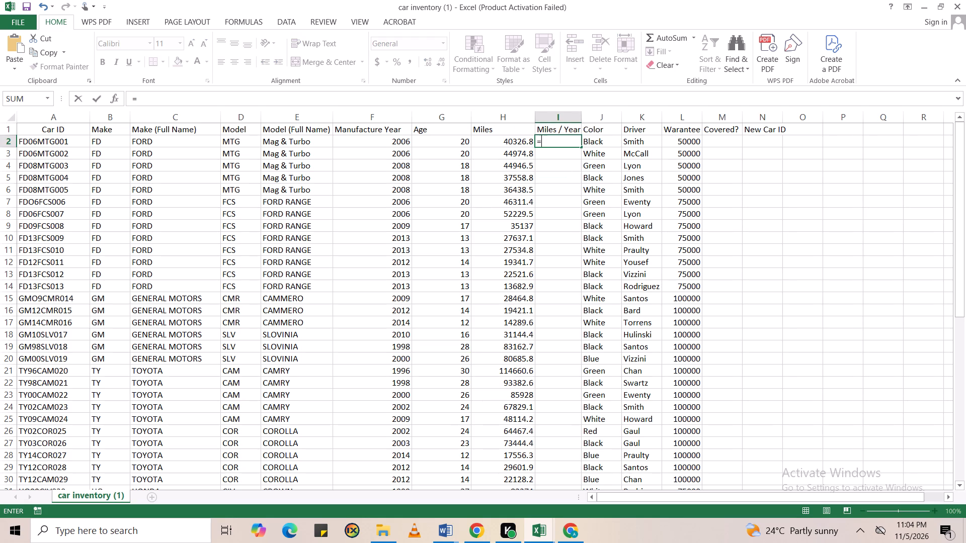
click(511, 142)
key(slash)
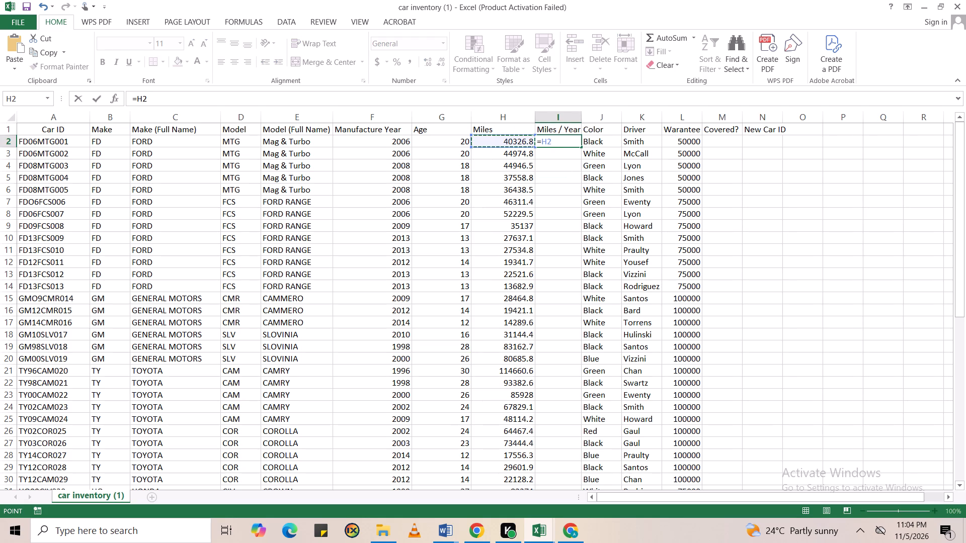
click(456, 143)
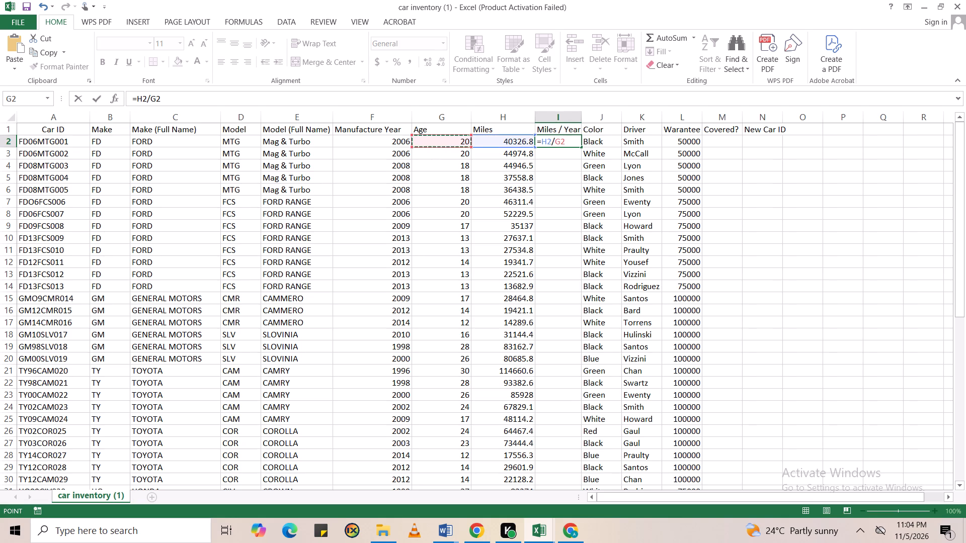
key(Return)
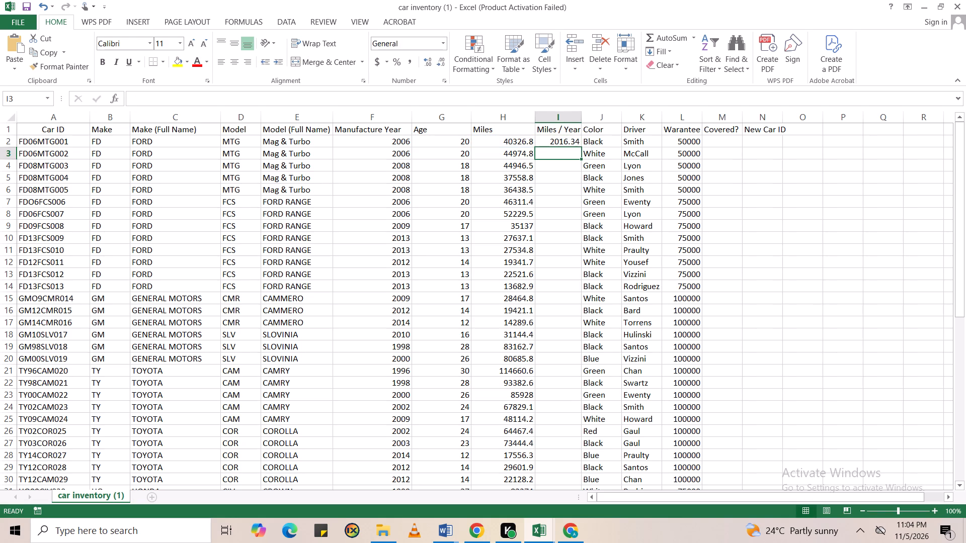
Fill the miles-per-year formula from I2 down the Miles / Year column to I53, the last car row.
click(565, 139)
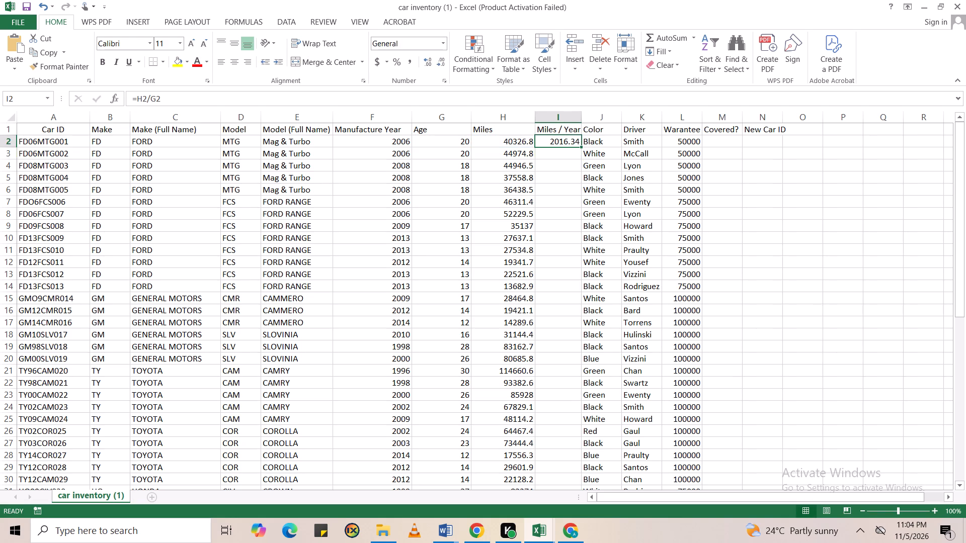
drag(580, 147, 555, 210)
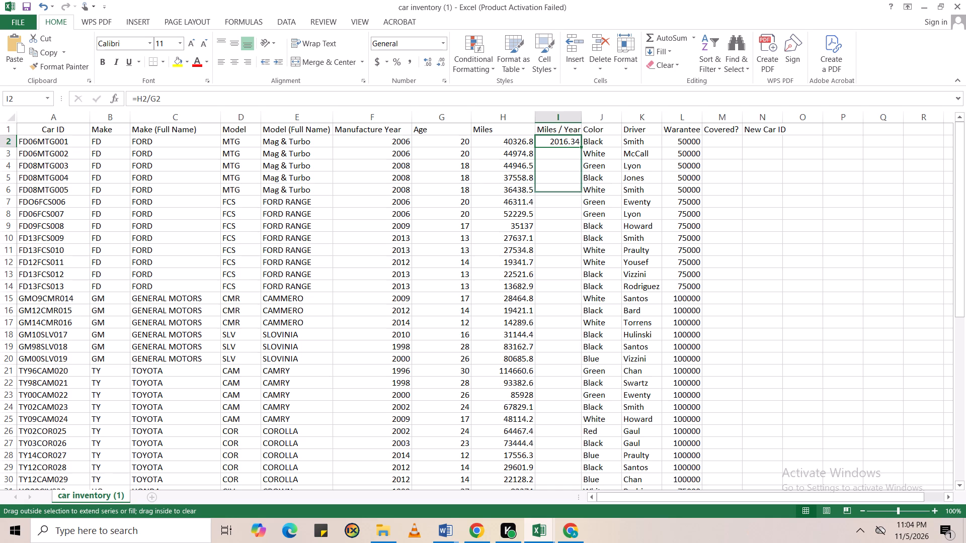
drag(555, 210, 508, 528)
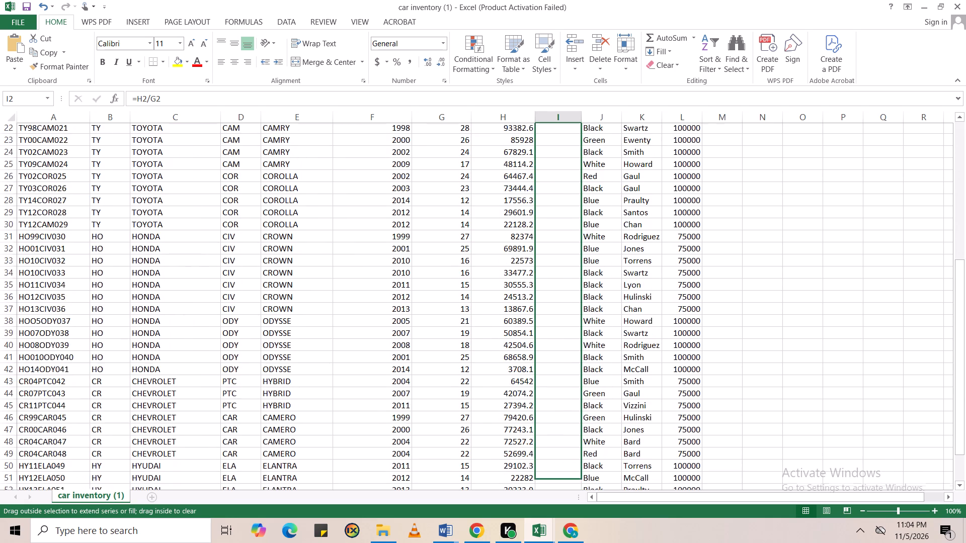
drag(508, 528, 550, 475)
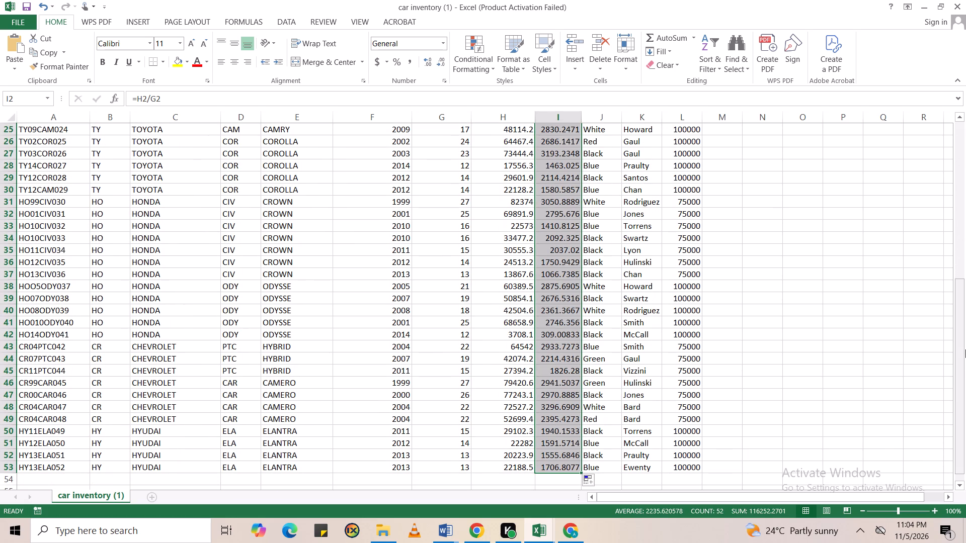
Enter the formula =L2-H2 in M2, the first Covered? cell, subtracting the miles from the Warantee value.
drag(959, 348, 956, 175)
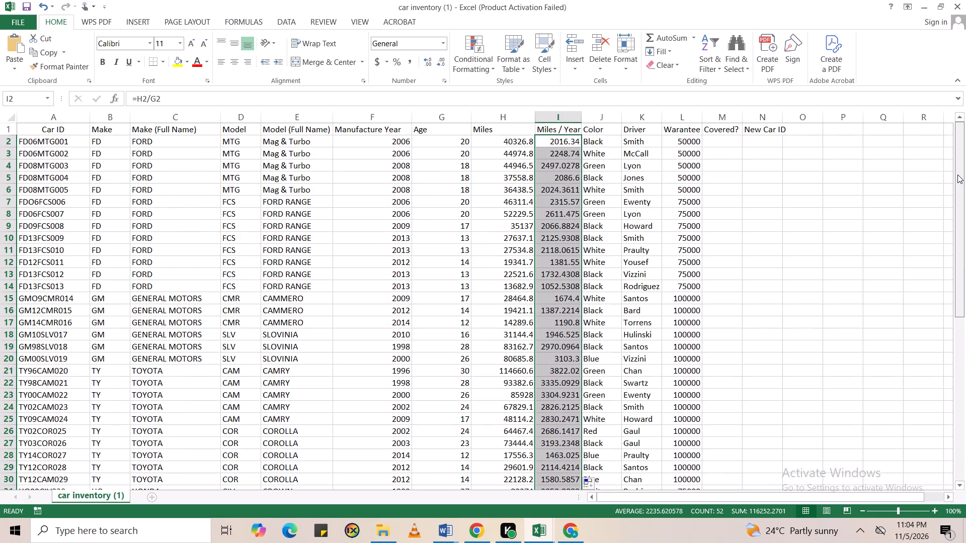
click(718, 138)
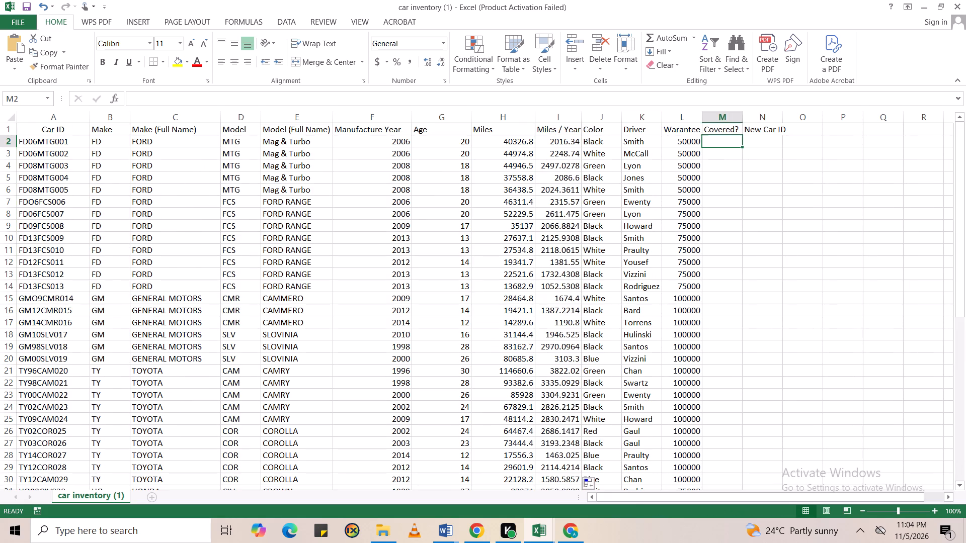
key(equal)
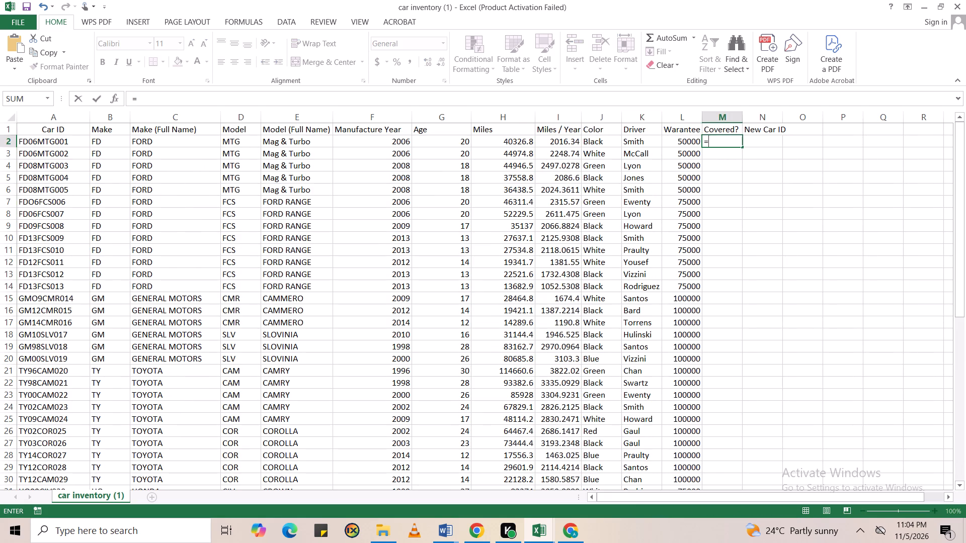
click(684, 142)
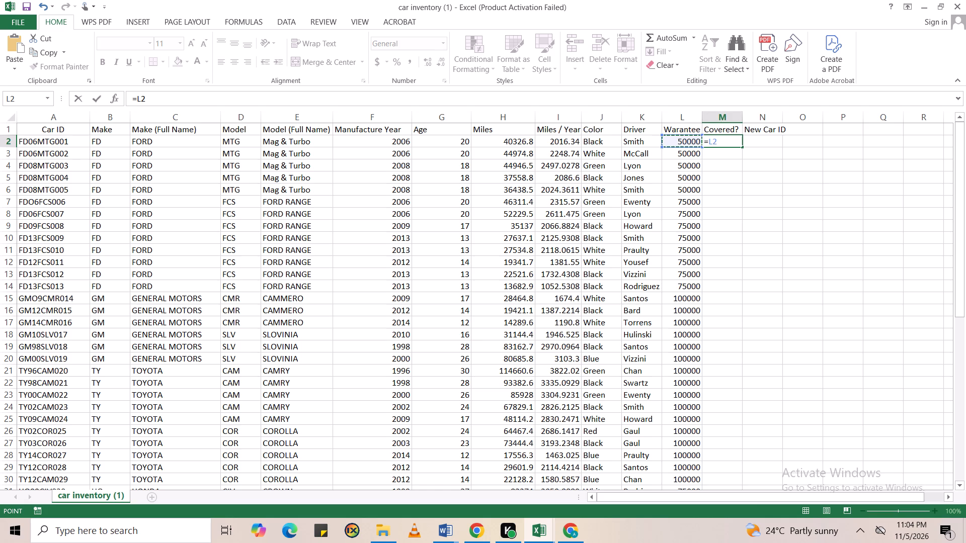
key(minus)
click(517, 145)
key(Return)
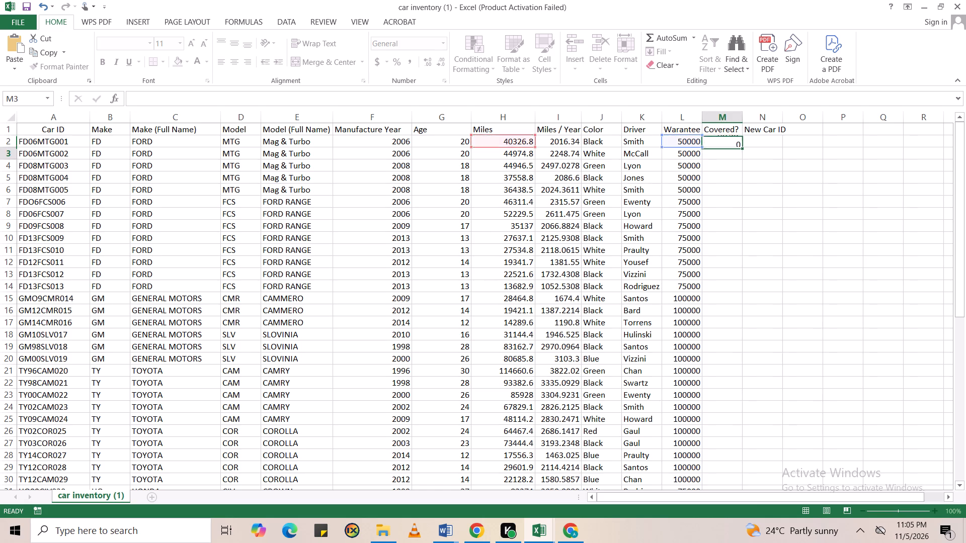
click(733, 137)
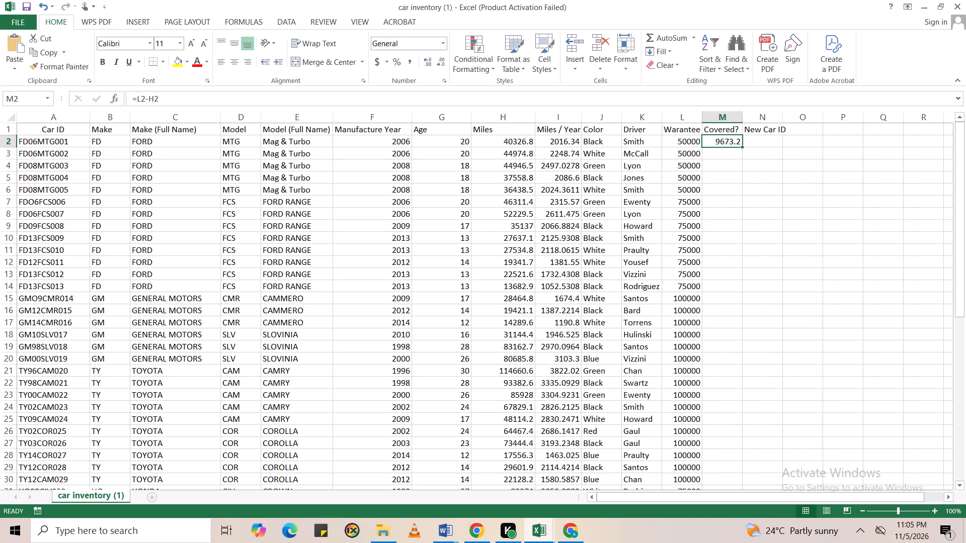
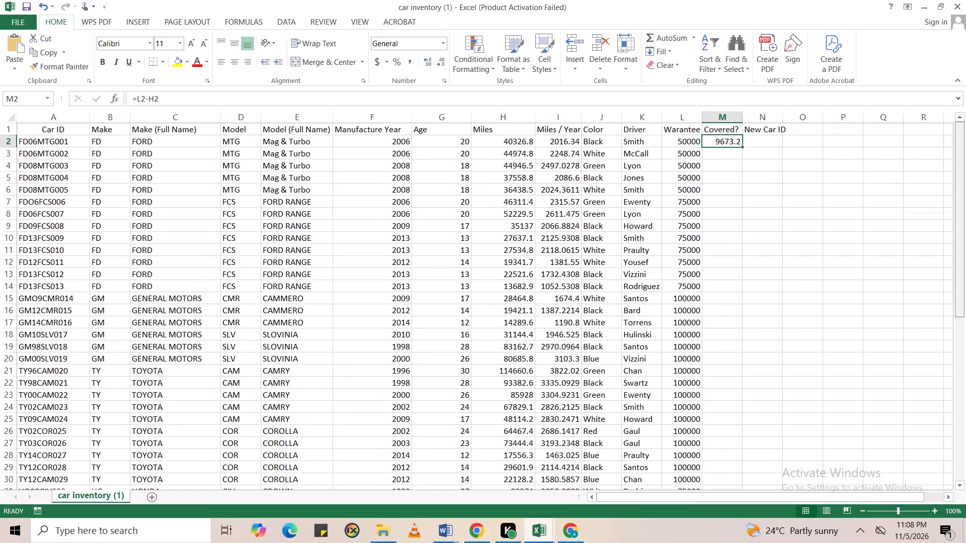
Clear the formula from M2, the first Covered? cell.
drag(742, 146, 741, 157)
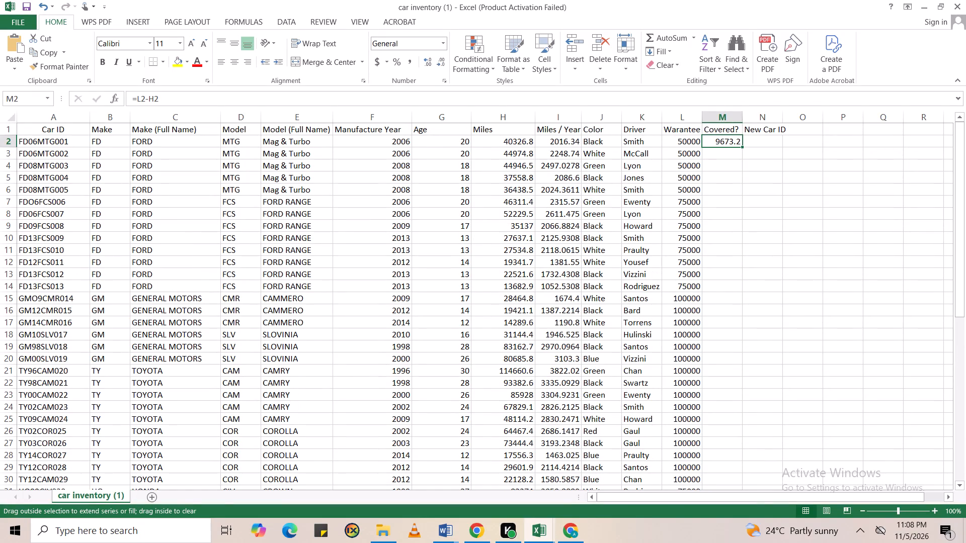
drag(741, 157, 722, 132)
drag(722, 132, 722, 134)
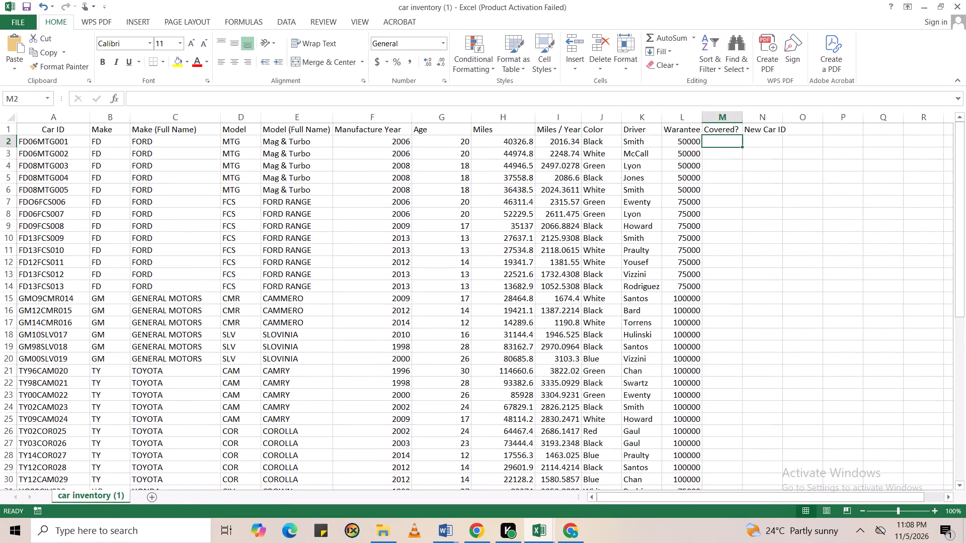
click(743, 174)
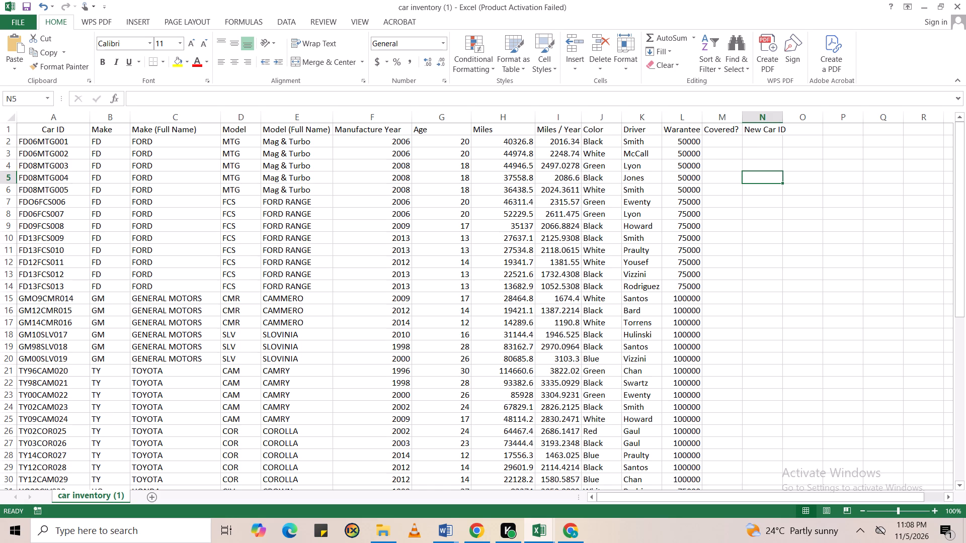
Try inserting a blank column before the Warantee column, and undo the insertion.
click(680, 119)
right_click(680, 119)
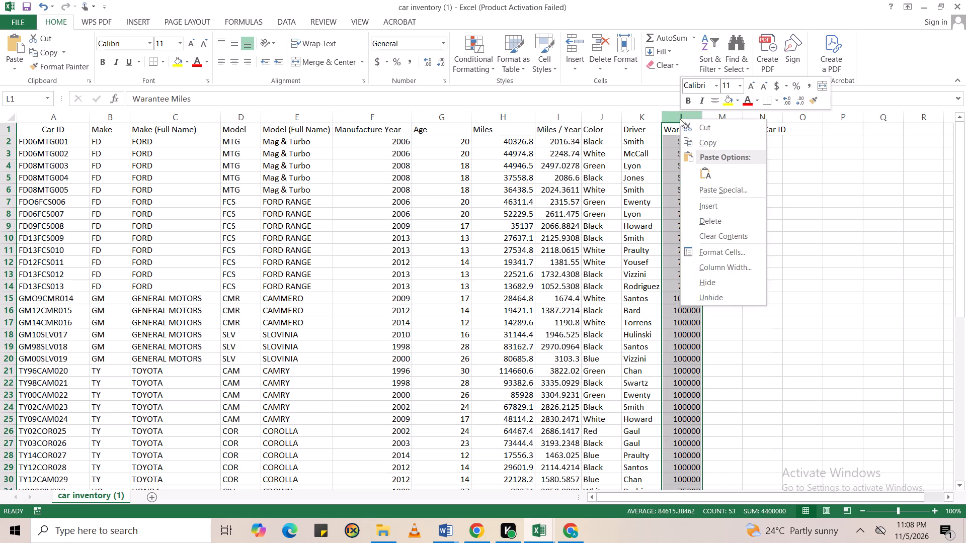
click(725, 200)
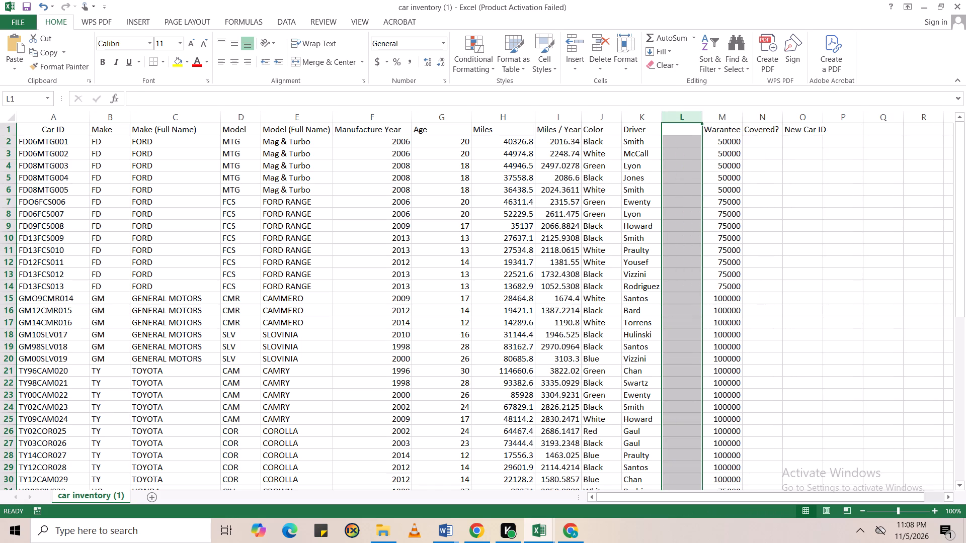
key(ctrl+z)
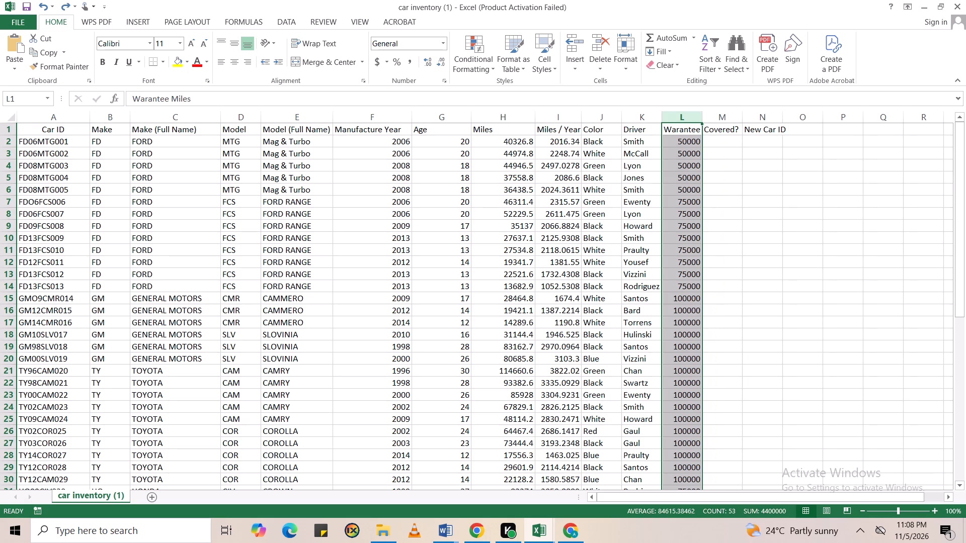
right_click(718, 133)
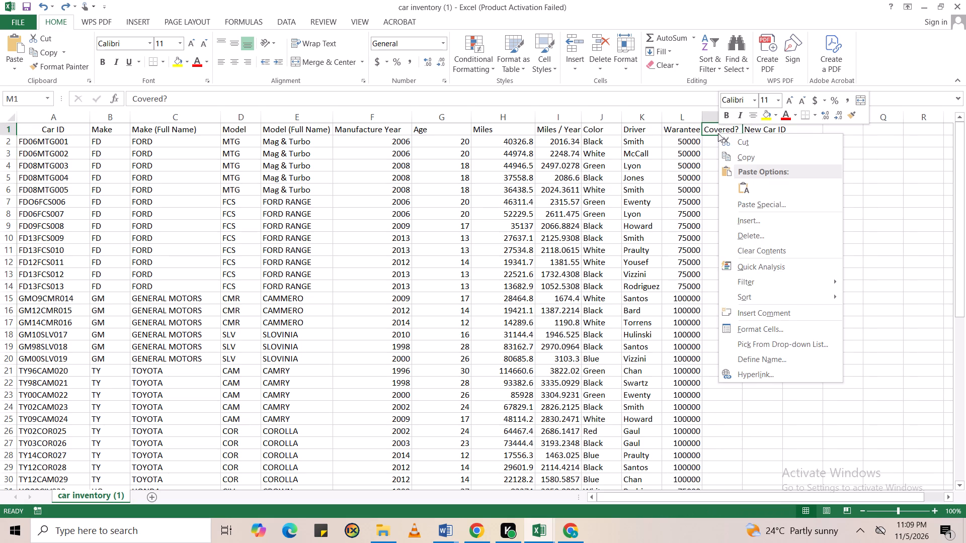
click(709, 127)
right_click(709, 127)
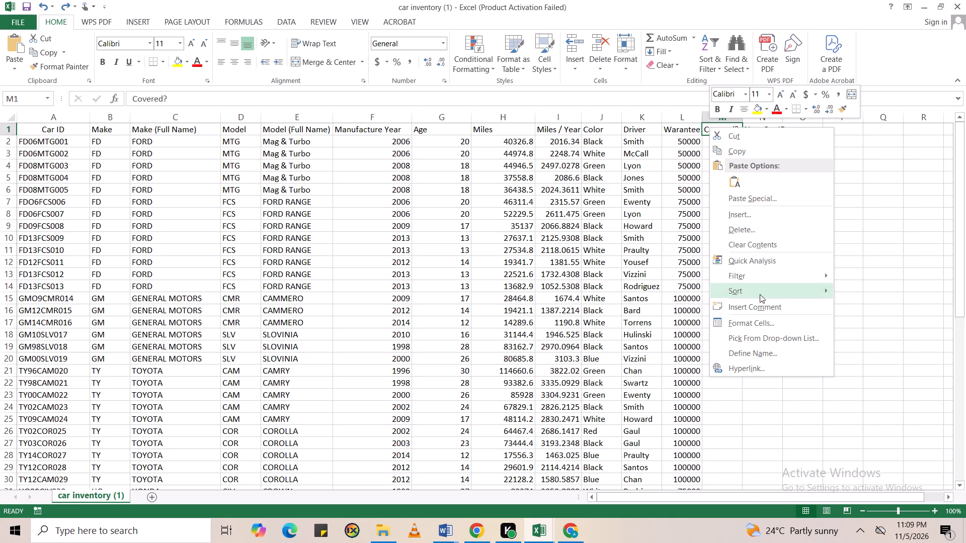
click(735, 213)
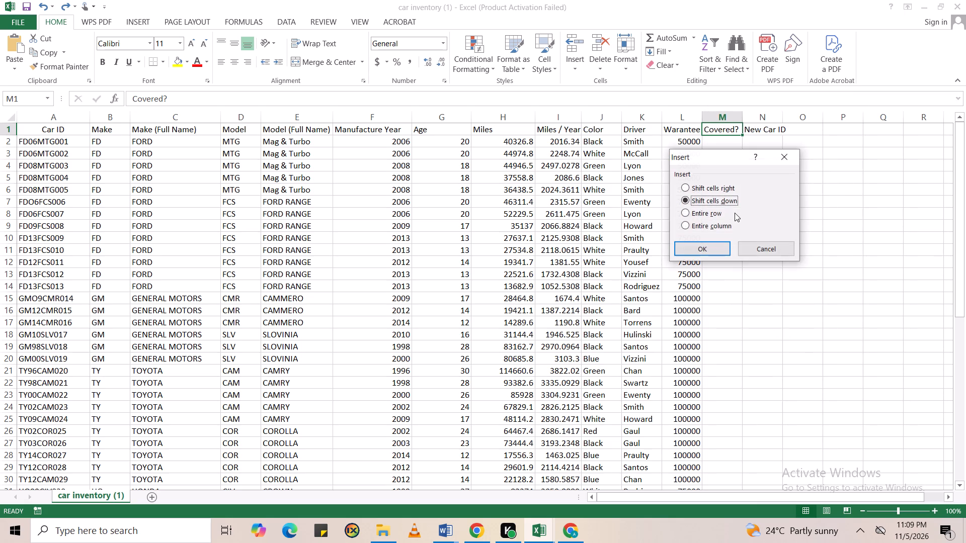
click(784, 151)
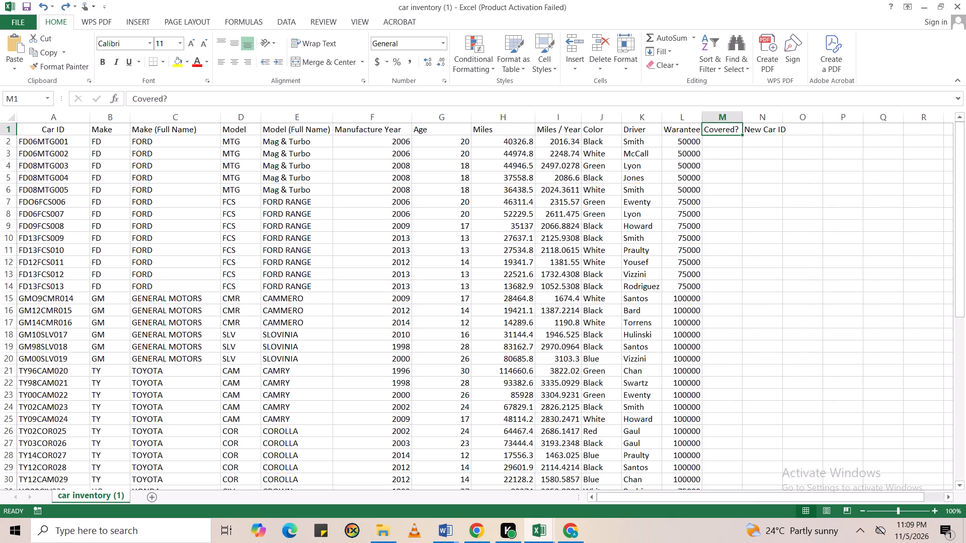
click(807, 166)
Insert a blank column between the Warantee and Covered? columns.
click(713, 114)
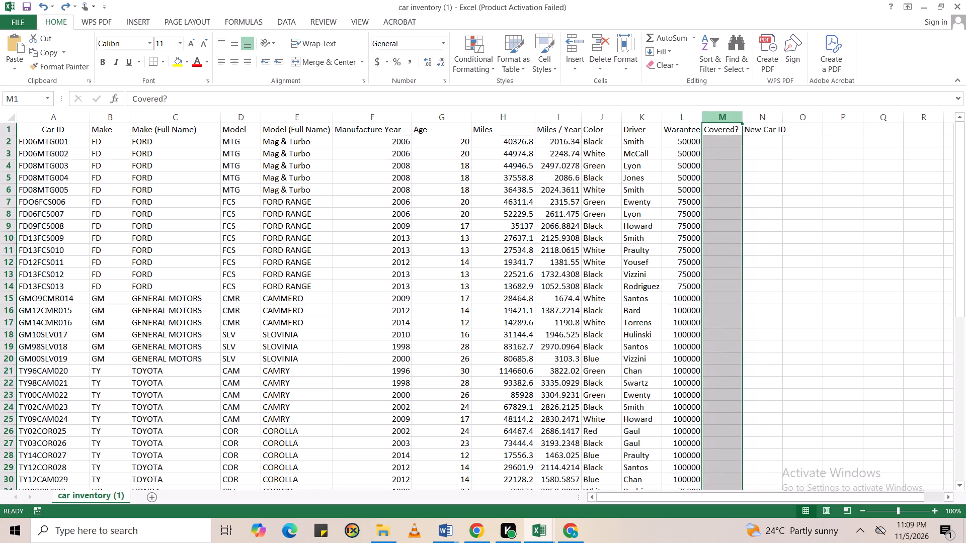
right_click(713, 114)
click(733, 196)
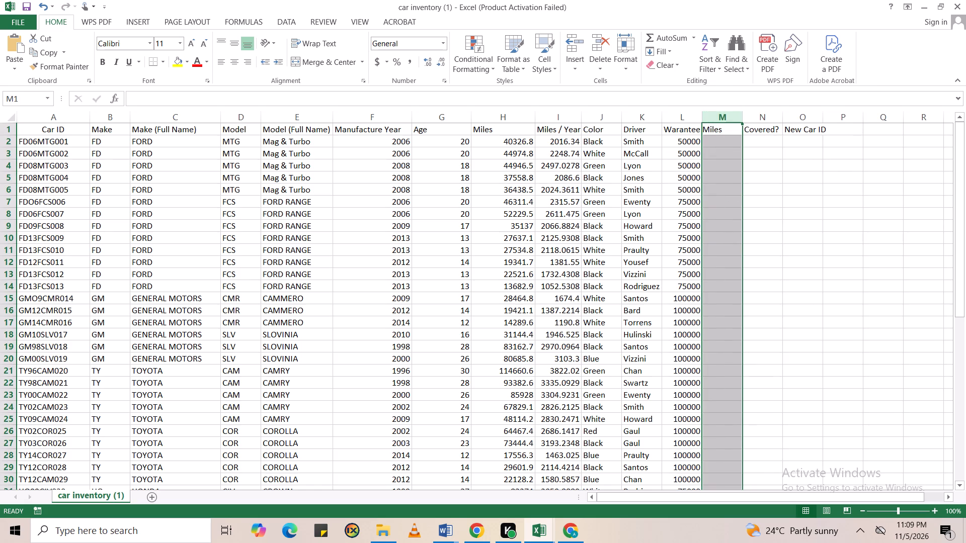
Enter the heading REMAINING in M1, at the top of the new blank column.
click(726, 132)
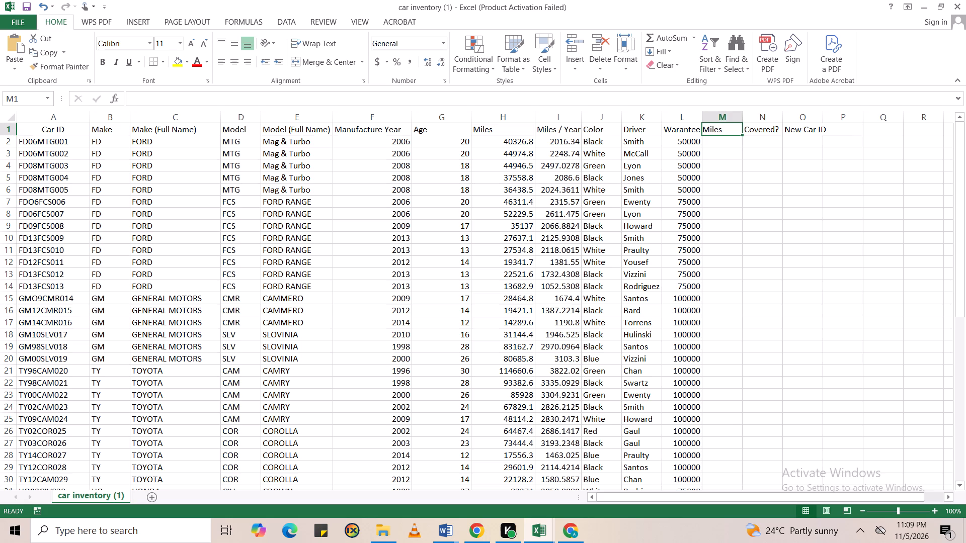
double_click(726, 132)
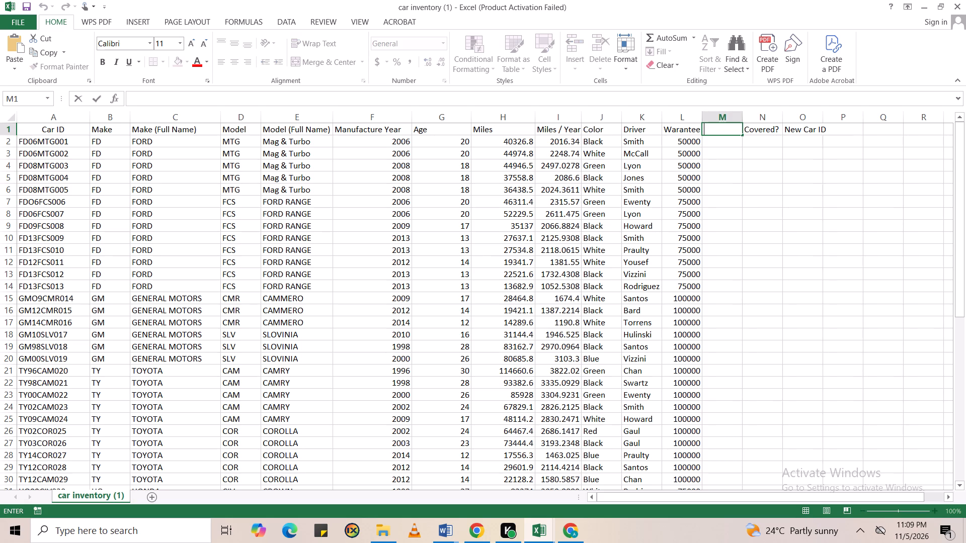
text(UNCO)
key(BackSpace)
key(BackSpace)
key(BackSpace)
key(BackSpace)
text(REM)
text(AINING)
click(743, 156)
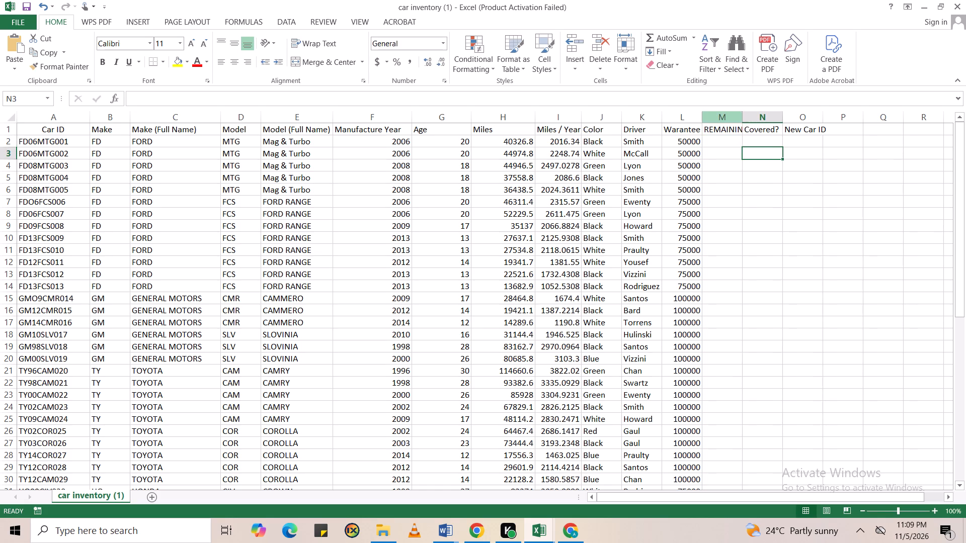
Reduce the font size of the REMAINING heading text in M1 to 8.
double_click(720, 131)
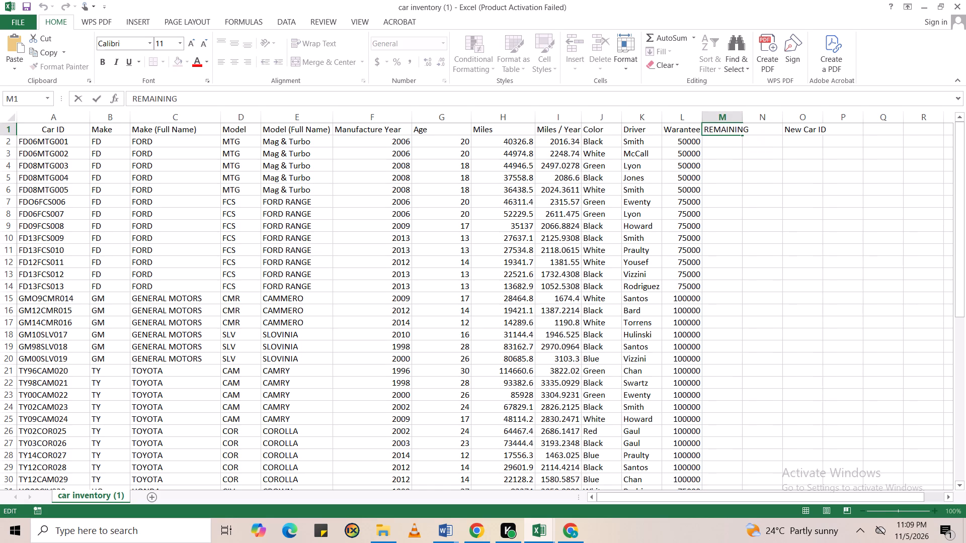
click(189, 42)
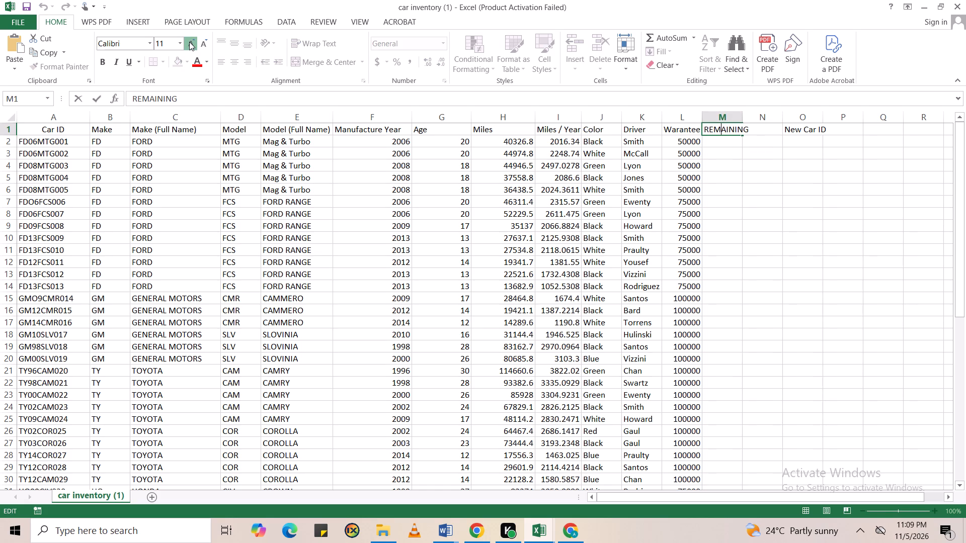
click(189, 42)
click(189, 42)
click(189, 42)
click(204, 44)
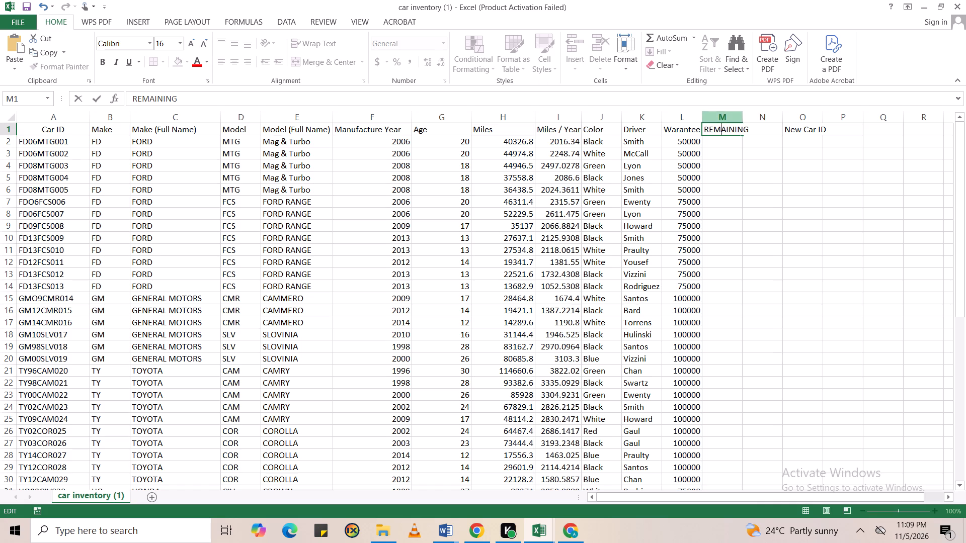
double_click(722, 128)
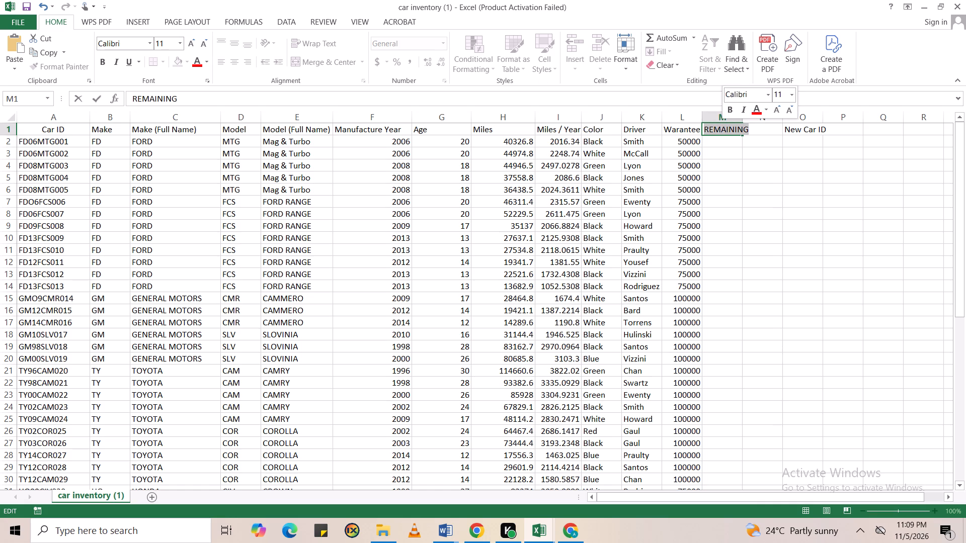
click(780, 107)
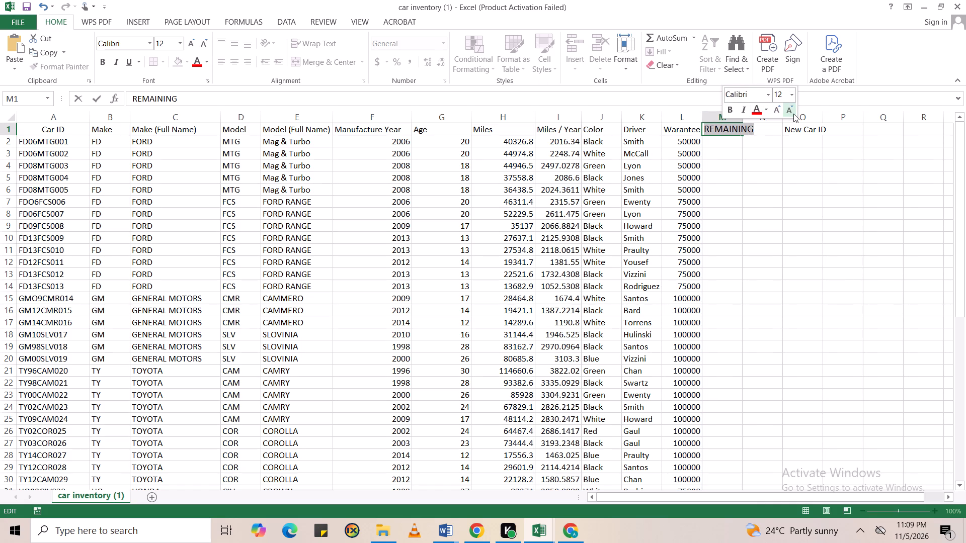
triple_click(793, 114)
double_click(793, 114)
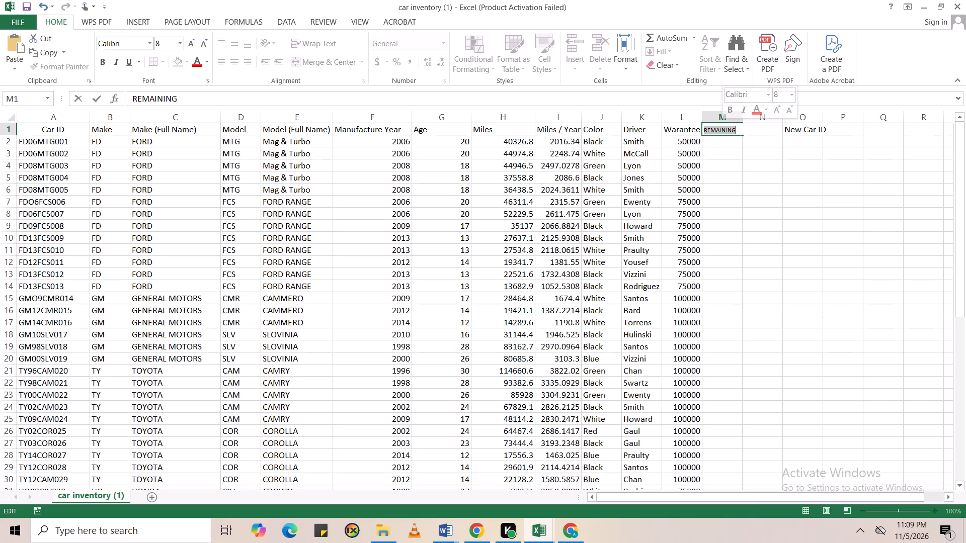
click(718, 148)
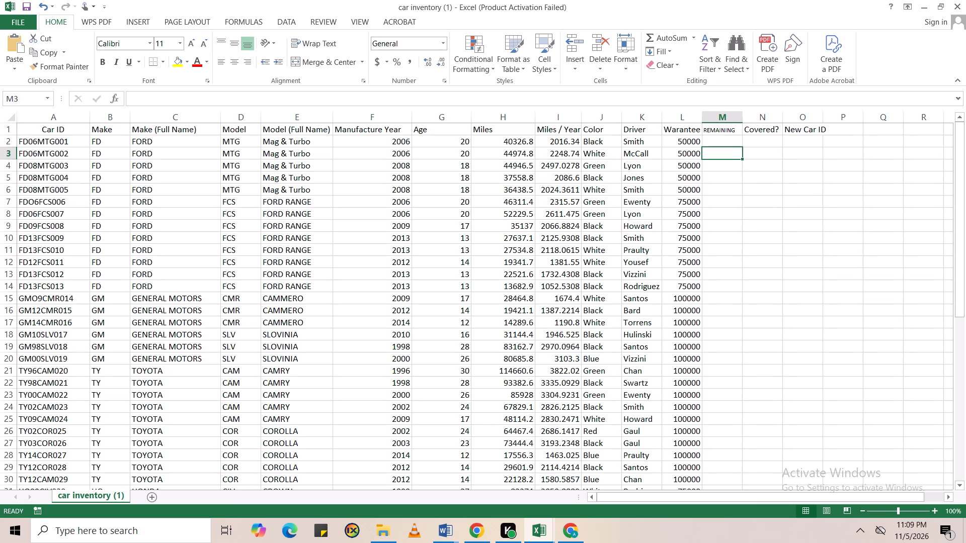
Enter the formula =L2-H2 in M2, the first REMAINING cell, subtracting the miles from the Warantee value.
click(710, 142)
key(equal)
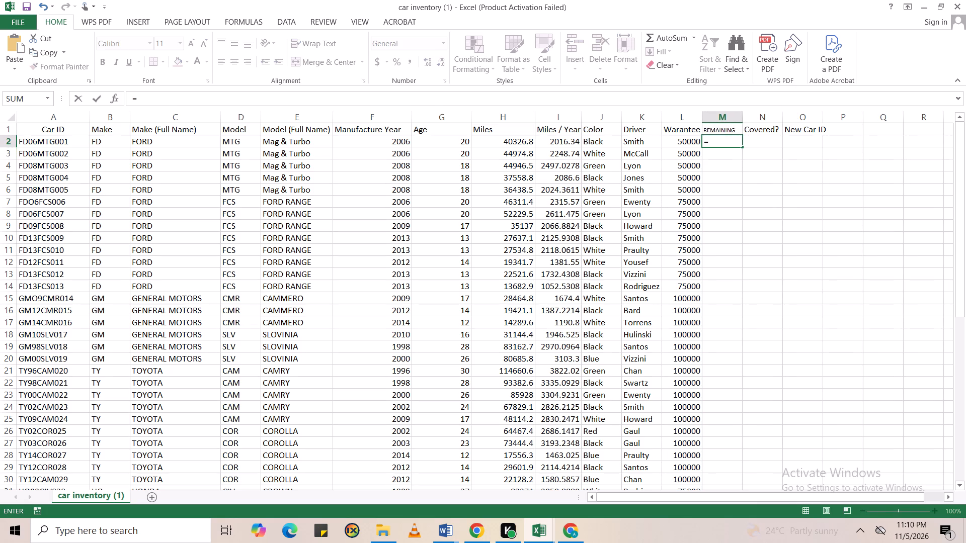
click(683, 143)
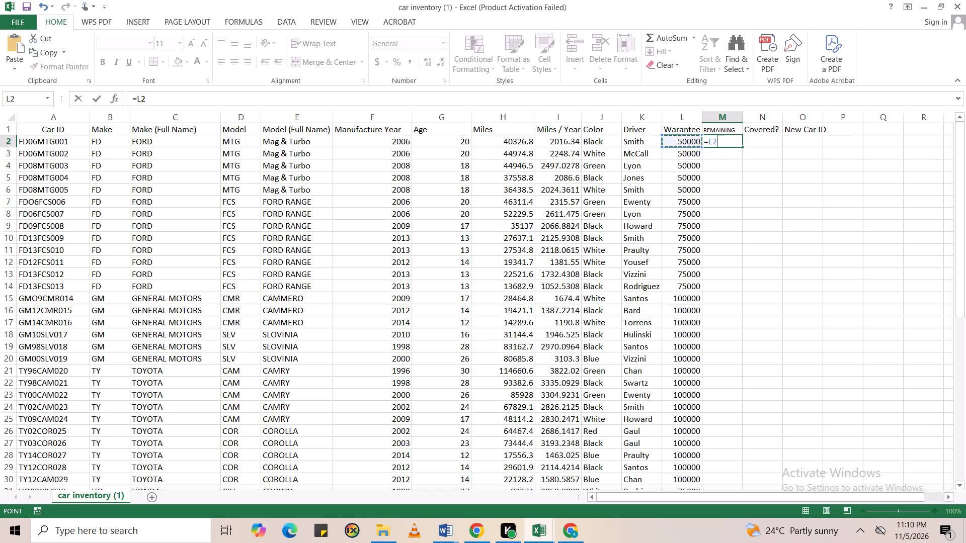
key(minus)
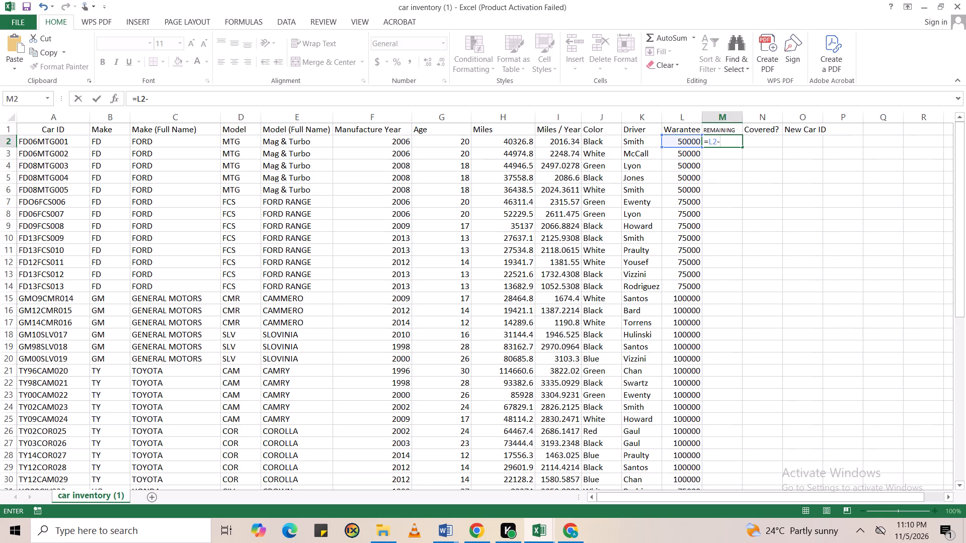
click(519, 140)
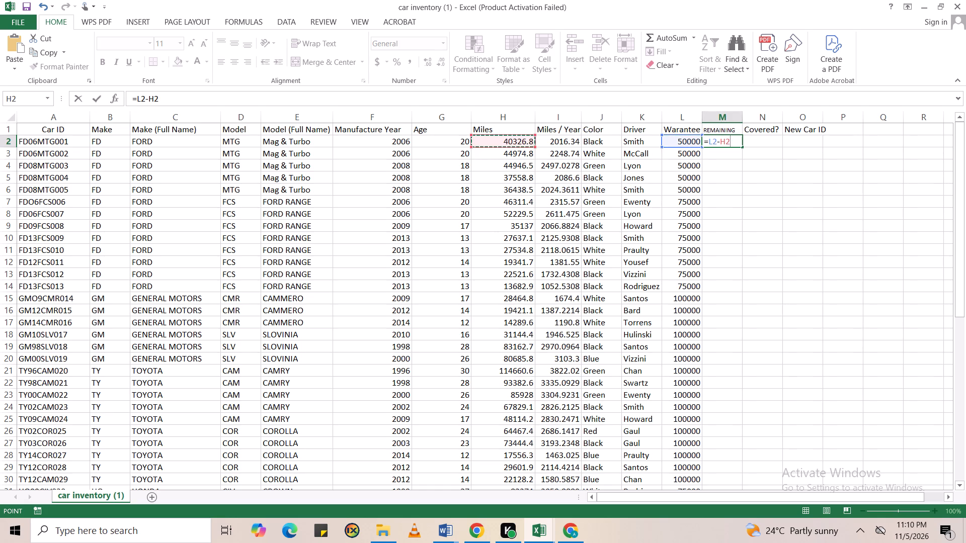
click(715, 162)
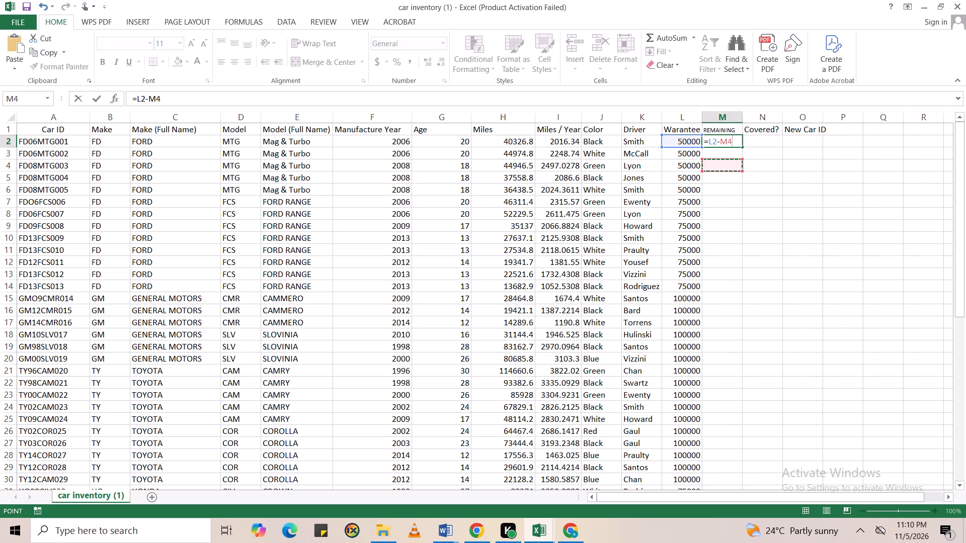
click(512, 141)
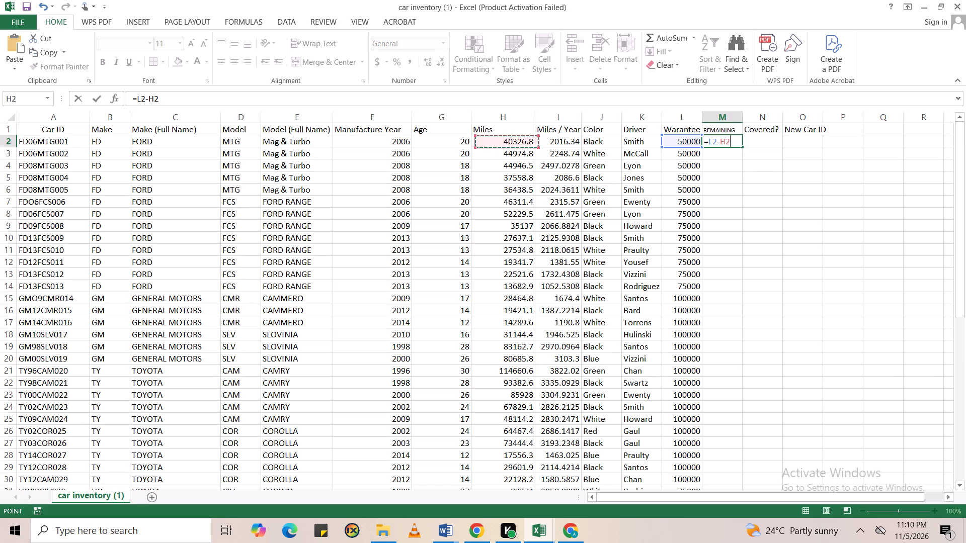
key(Return)
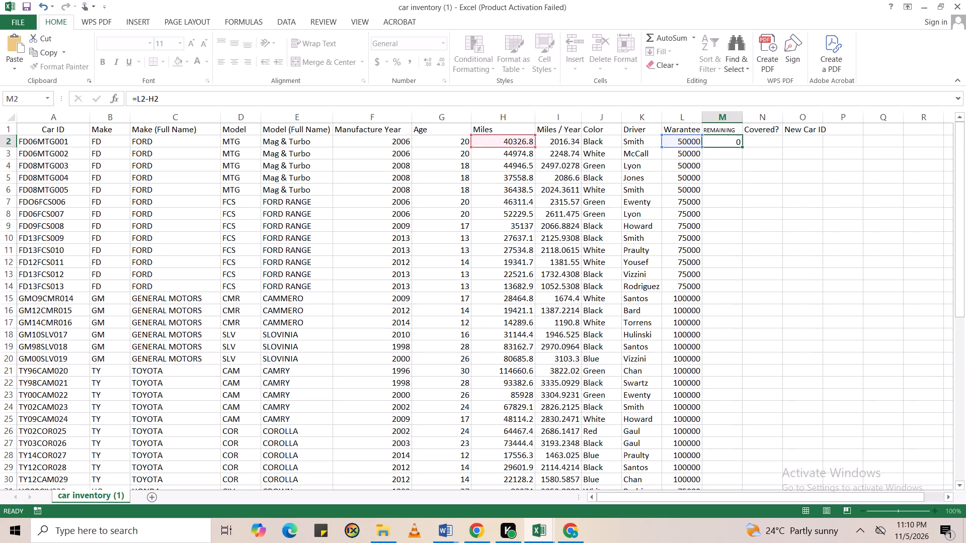
Fill the remaining-miles formula from M2 down the REMAINING column to M53, the last car row.
click(715, 138)
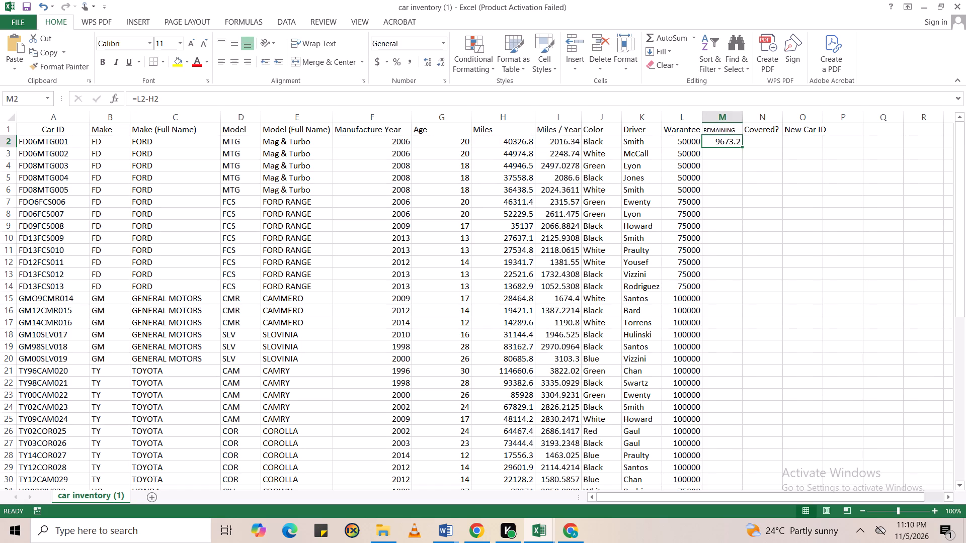
click(742, 146)
drag(742, 146, 739, 160)
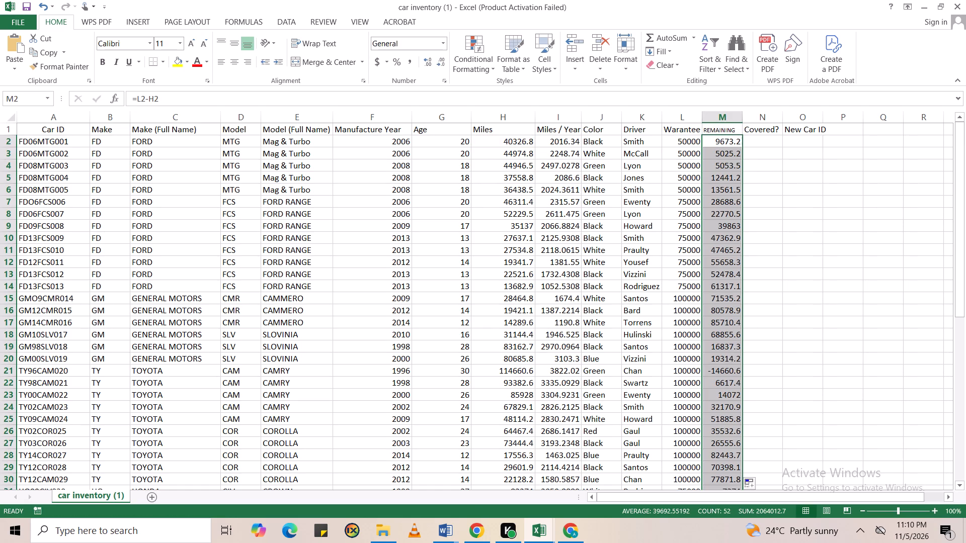
drag(739, 160, 739, 161)
Enter YES in the Covered? cells N46 and N47, for cars CR99CAR045 and CR00CAR046.
drag(959, 139, 962, 157)
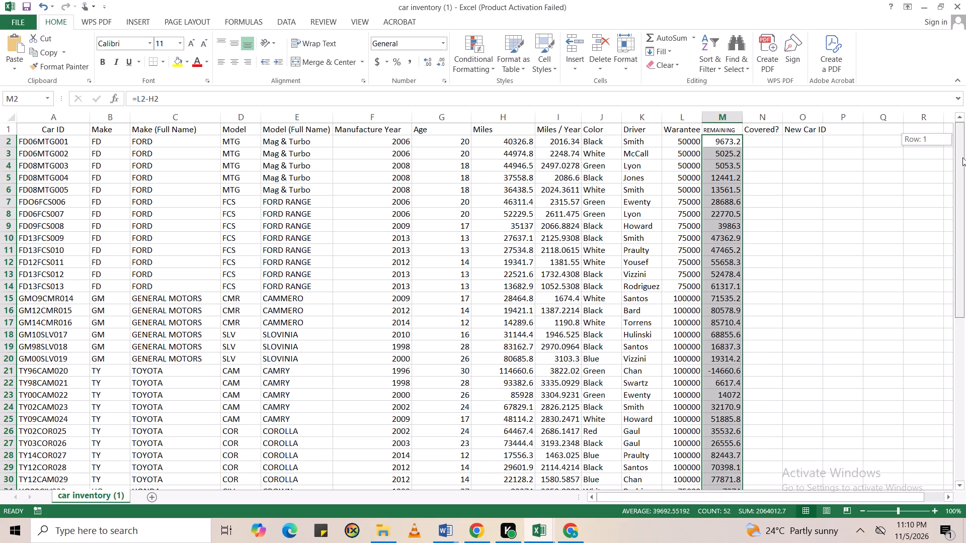
drag(962, 157, 965, 244)
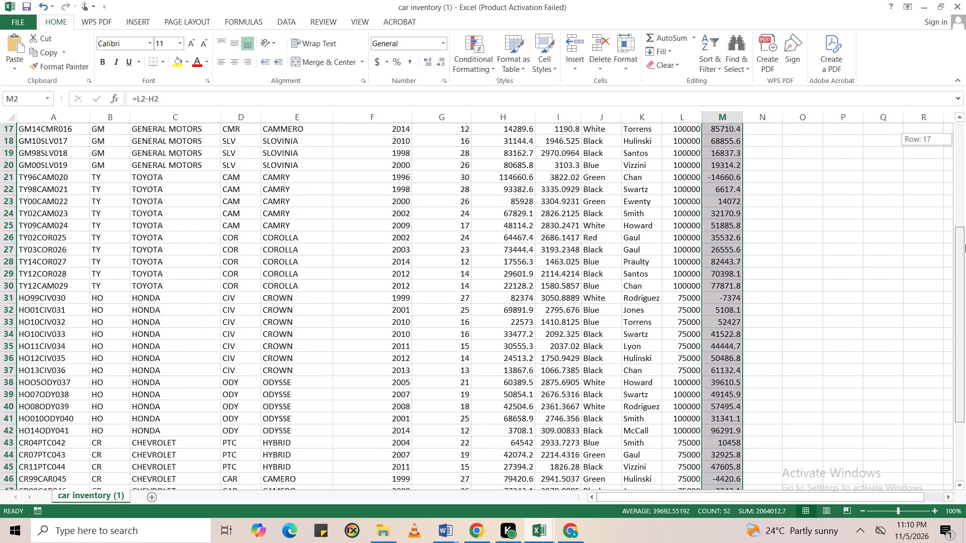
drag(965, 244, 965, 319)
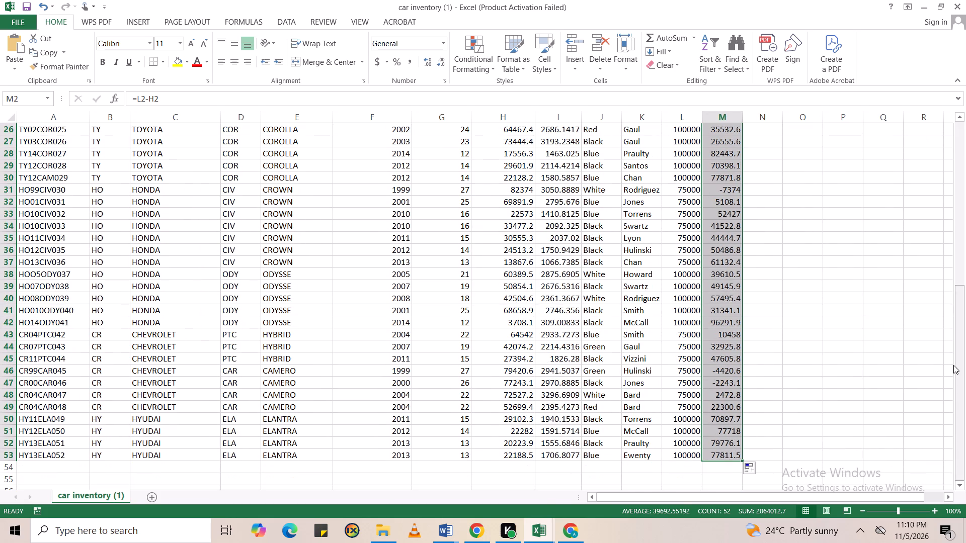
click(762, 373)
text(YES)
key(Return)
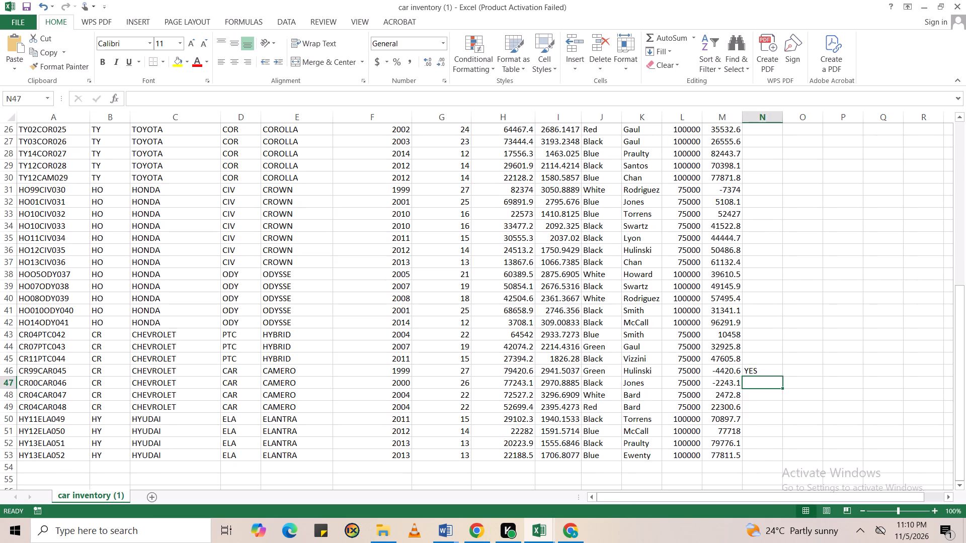
text(YES)
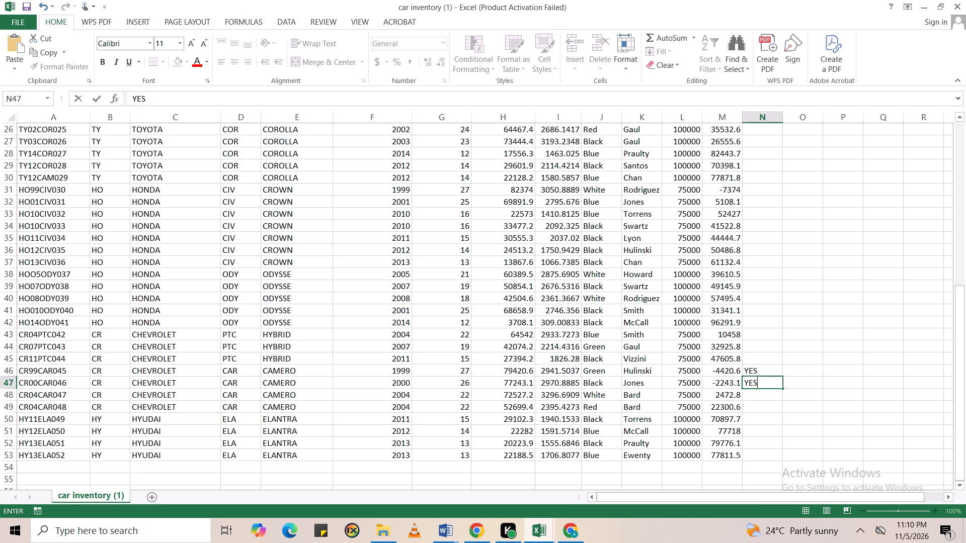